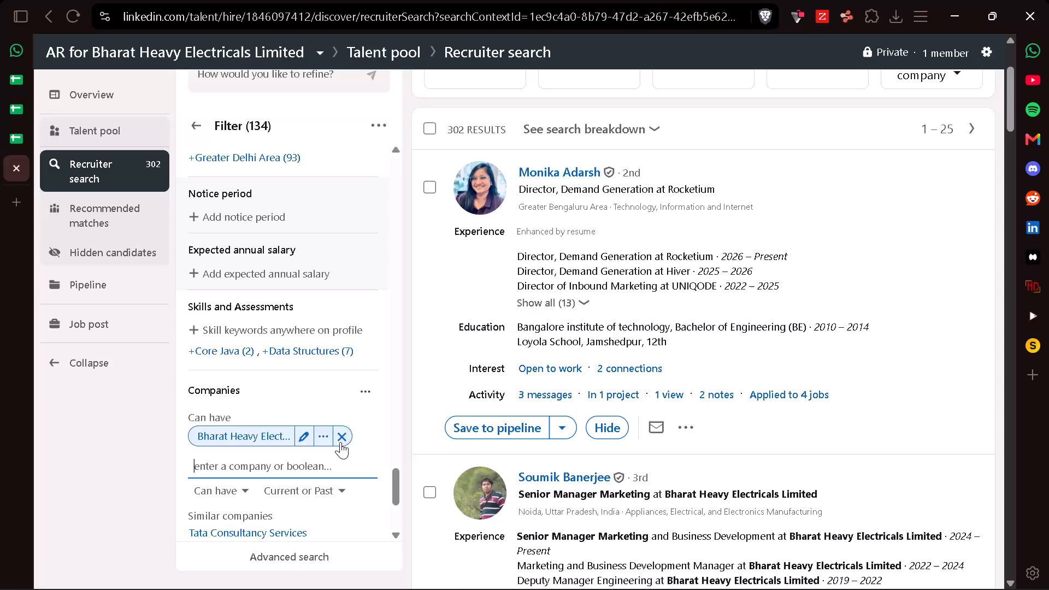
Set the preference for all companies in the filter to Current, so Bharat Heavy Electricals Limited matches present employees only.
{"action": "left_click", "coordinate": [365, 393]}
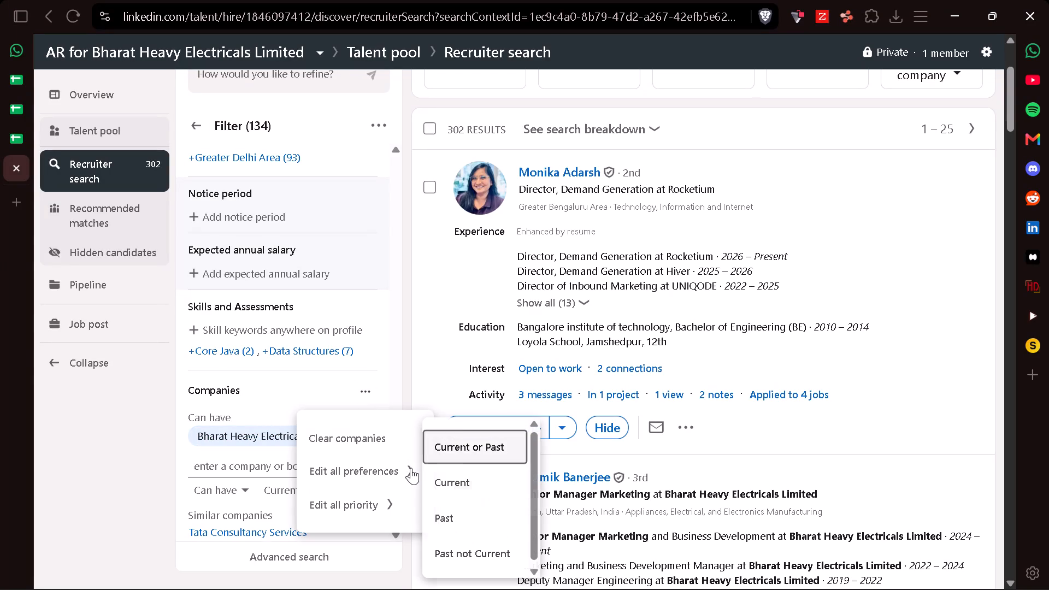
{"action": "left_click", "coordinate": [452, 488]}
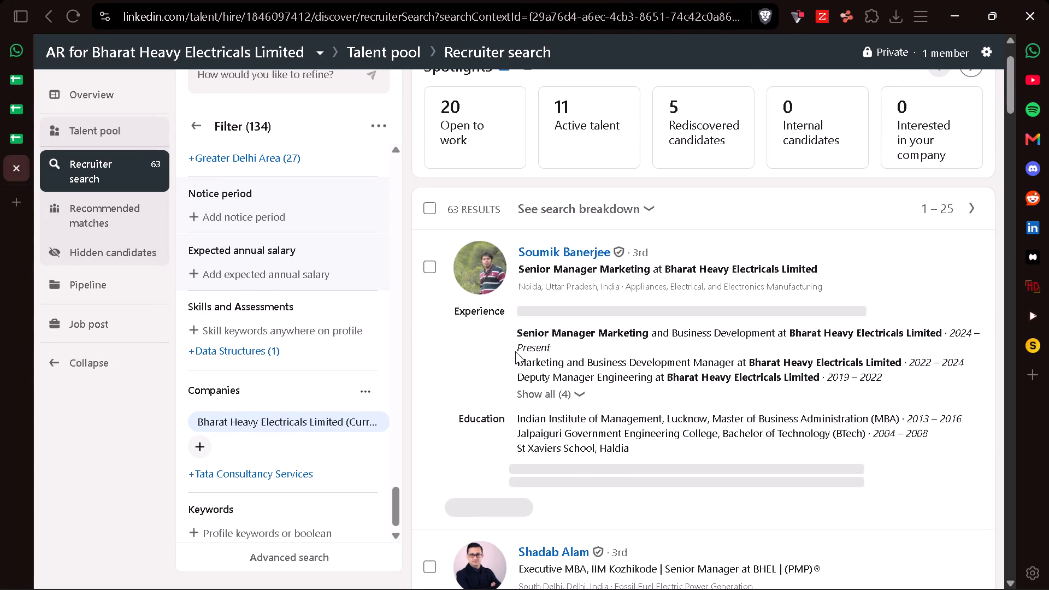
Save the first two candidates to the pipeline: the Noida Senior Manager Marketing and the South Delhi Senior Marketing Manager with an Executive MBA.
{"action": "scroll", "coordinate": [515, 351], "scroll_direction": "down", "scroll_amount": 1}
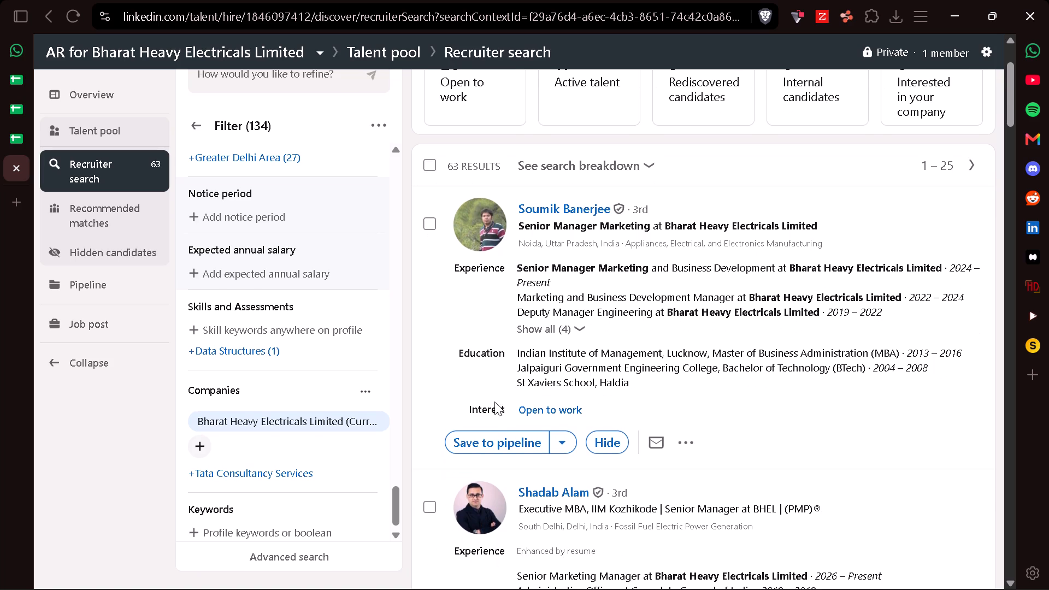
{"action": "left_click", "coordinate": [484, 437]}
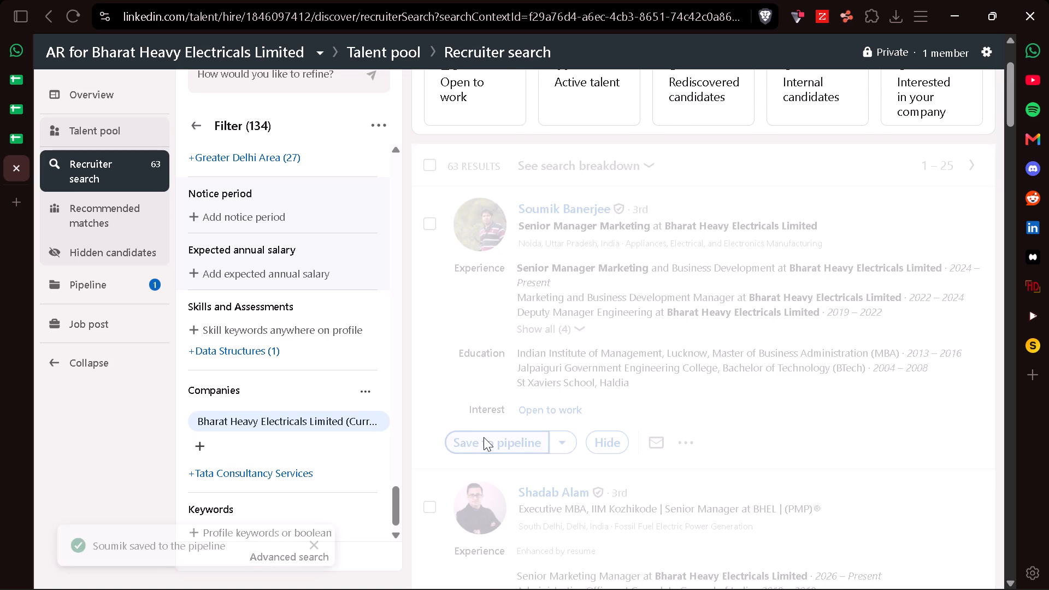
{"action": "scroll", "coordinate": [484, 437], "scroll_direction": "down", "scroll_amount": 3}
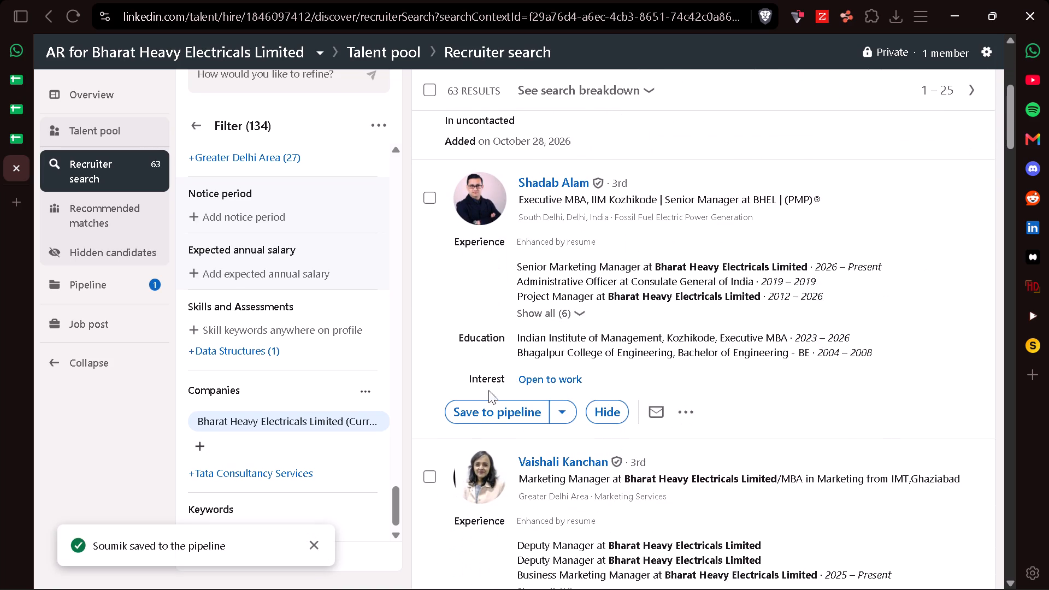
{"action": "left_click", "coordinate": [506, 421]}
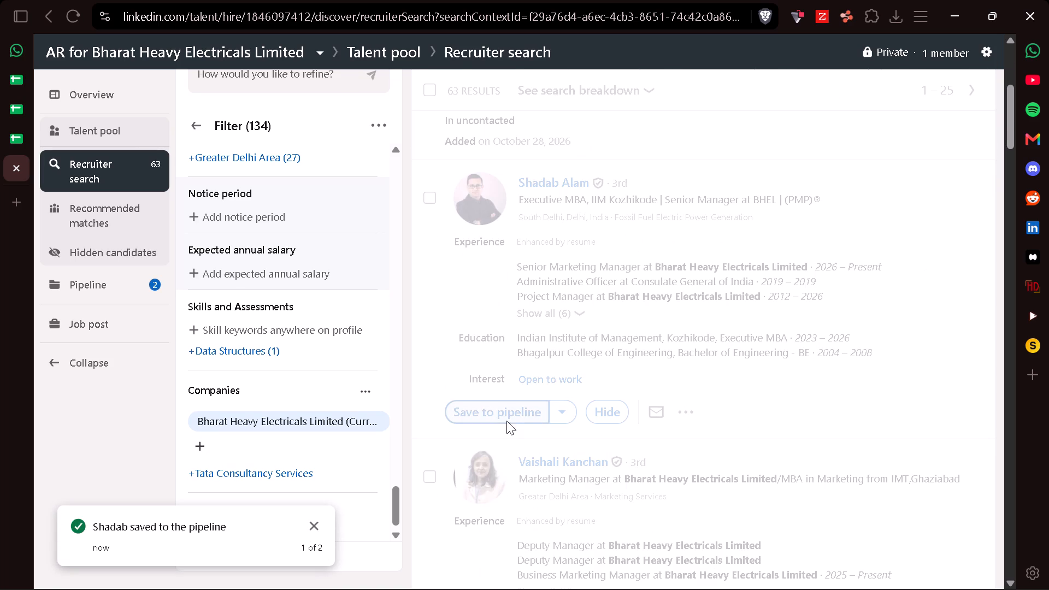
Save the Delhi strategic sourcing and B2B marketing Sr. Manager and the Senior Manager (Marketing) / Electrical Products to the pipeline.
{"action": "scroll", "coordinate": [506, 421], "scroll_direction": "down", "scroll_amount": 4}
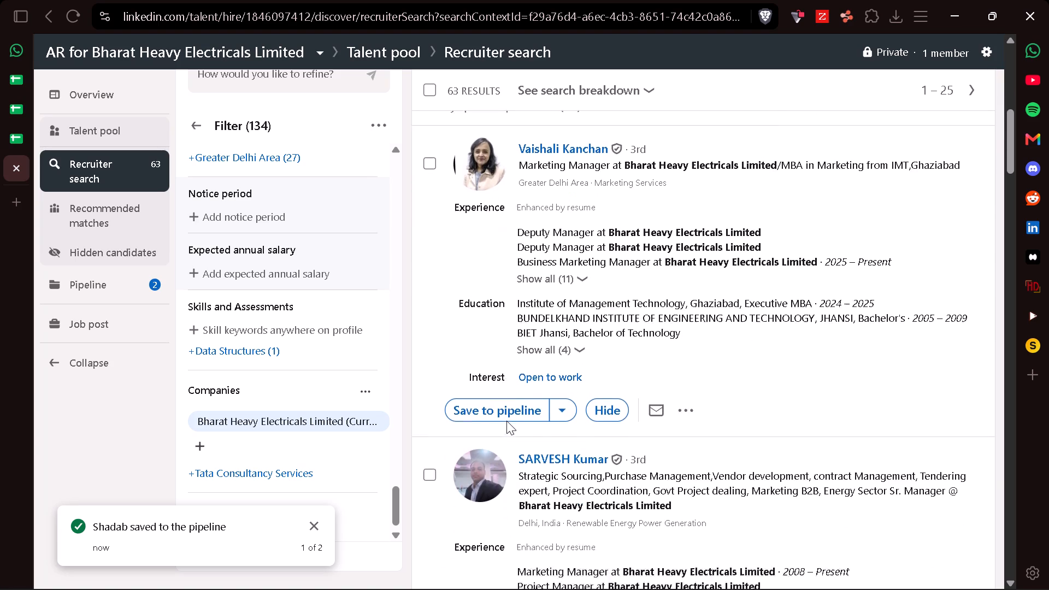
{"action": "scroll", "coordinate": [506, 421], "scroll_direction": "down", "scroll_amount": 2}
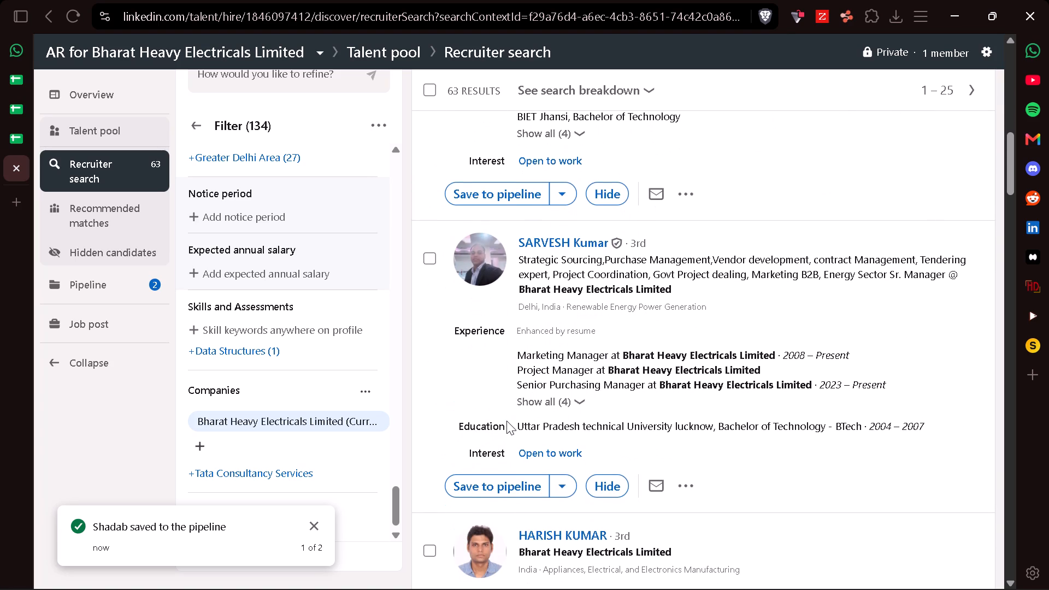
{"action": "scroll", "coordinate": [506, 421], "scroll_direction": "down", "scroll_amount": 1}
{"action": "left_click", "coordinate": [482, 421]}
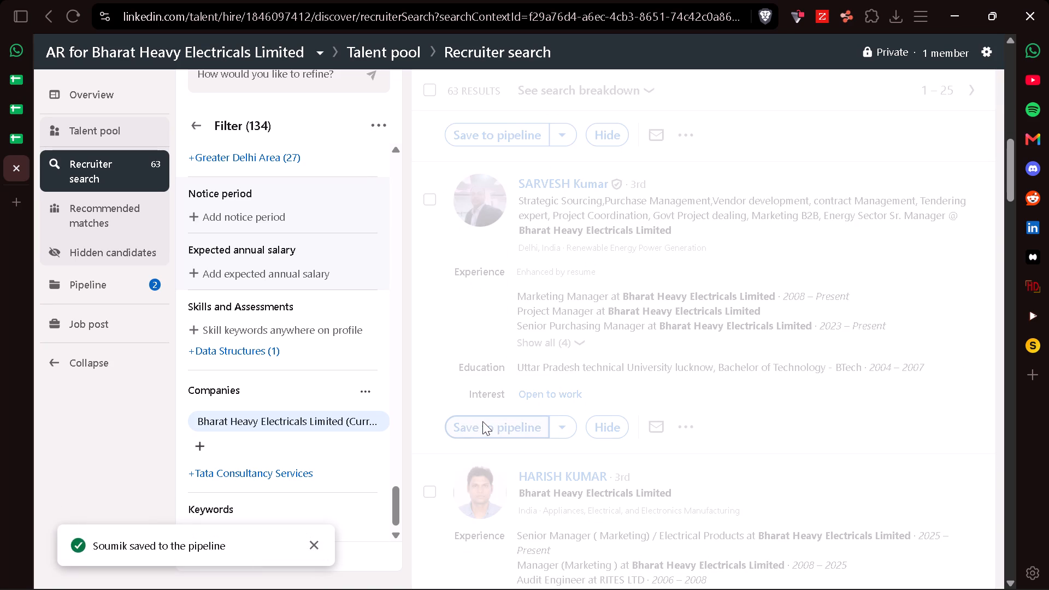
{"action": "scroll", "coordinate": [482, 421], "scroll_direction": "down", "scroll_amount": 1}
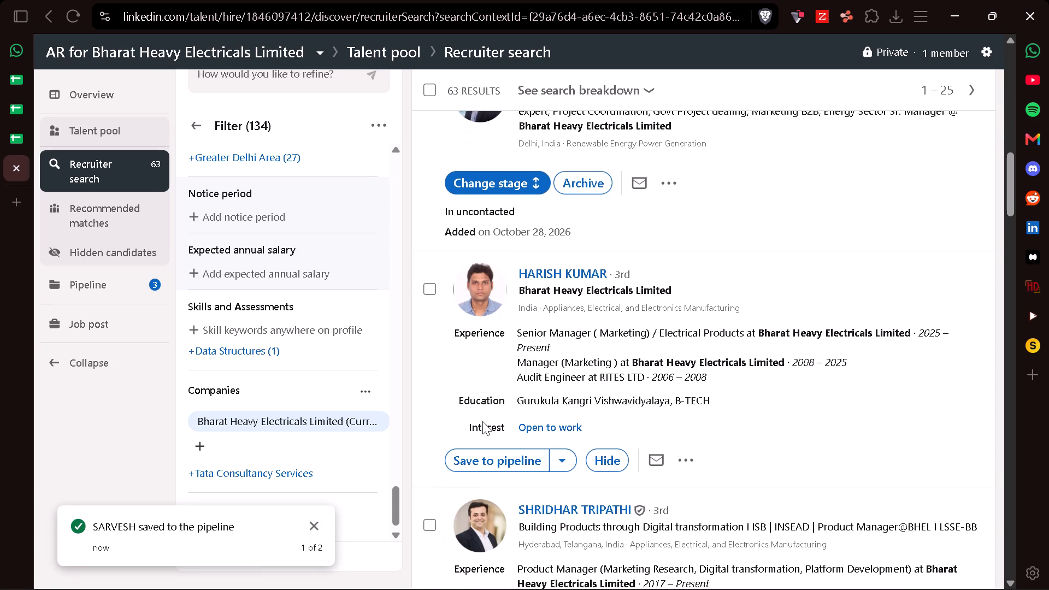
{"action": "left_click", "coordinate": [496, 463]}
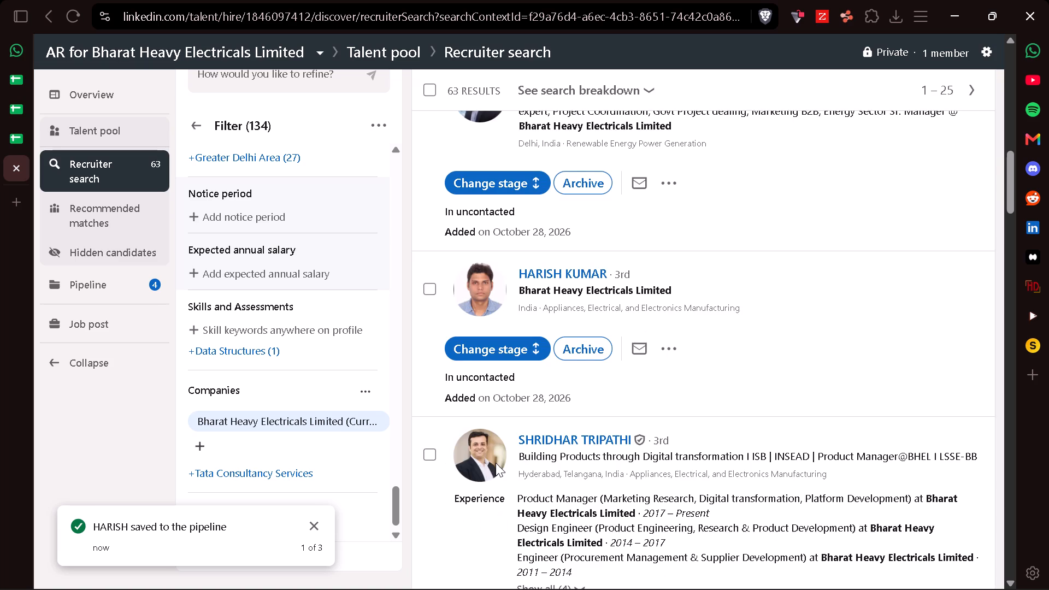
Save the Noida-based General Manager Marketing, in the role since 2025, to the pipeline.
{"action": "scroll", "coordinate": [496, 463], "scroll_direction": "down", "scroll_amount": 5}
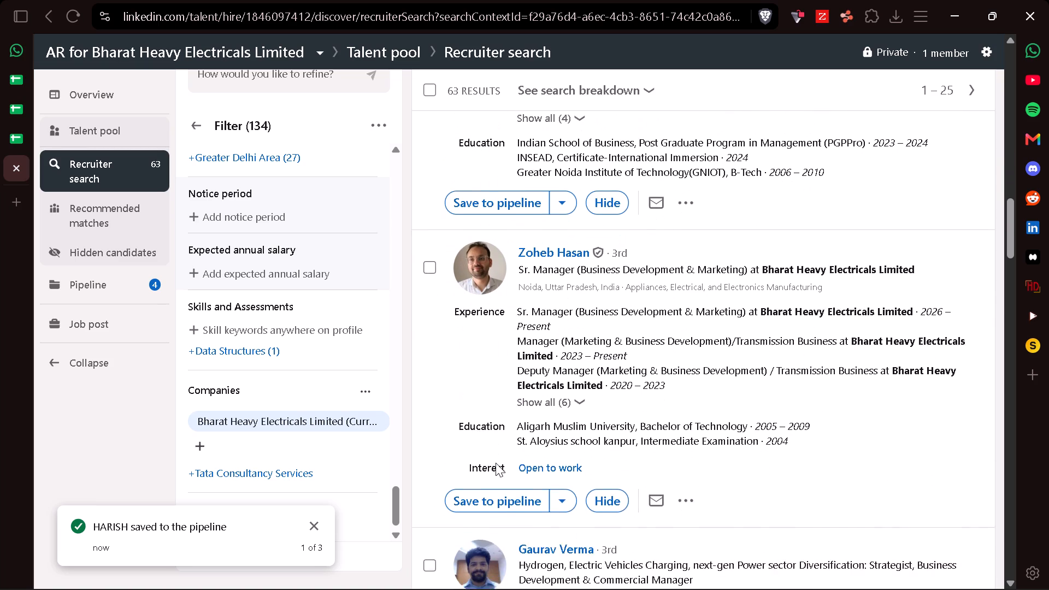
{"action": "scroll", "coordinate": [496, 463], "scroll_direction": "down", "scroll_amount": 2}
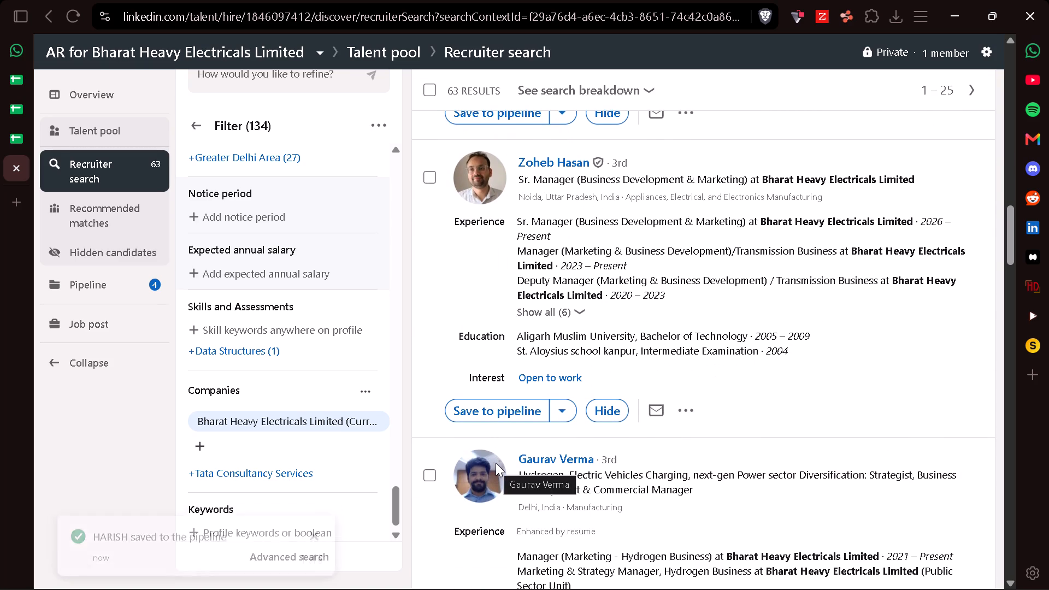
{"action": "scroll", "coordinate": [496, 463], "scroll_direction": "down", "scroll_amount": 3}
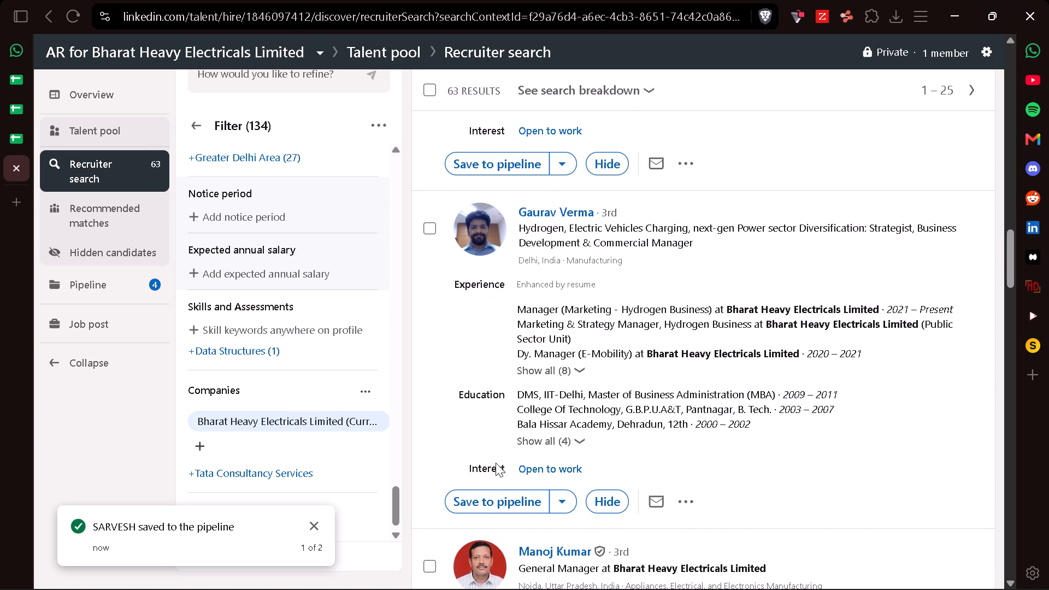
{"action": "scroll", "coordinate": [496, 463], "scroll_direction": "down", "scroll_amount": 3}
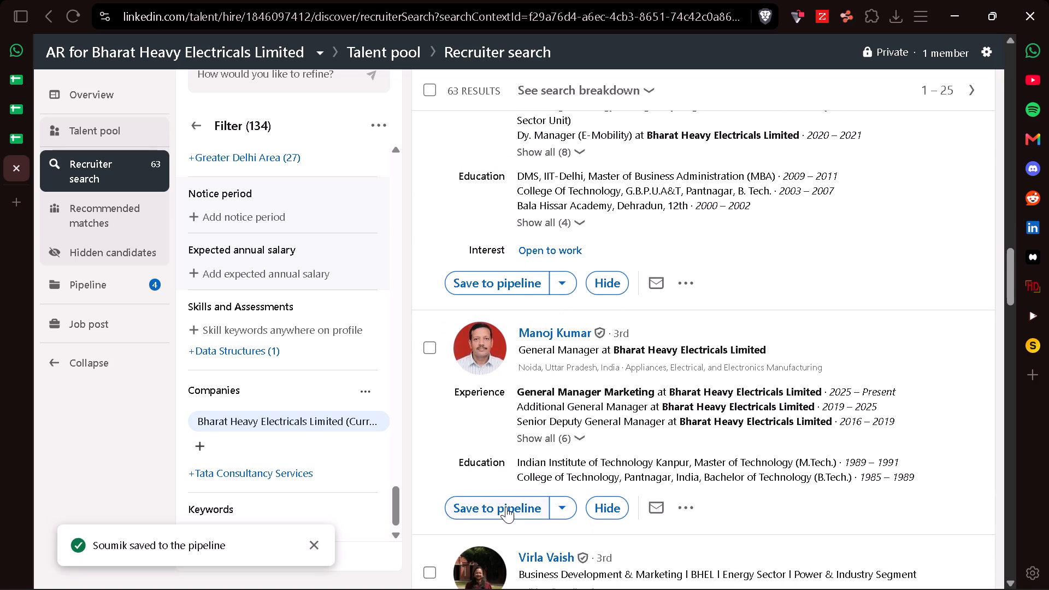
{"action": "left_click", "coordinate": [506, 506]}
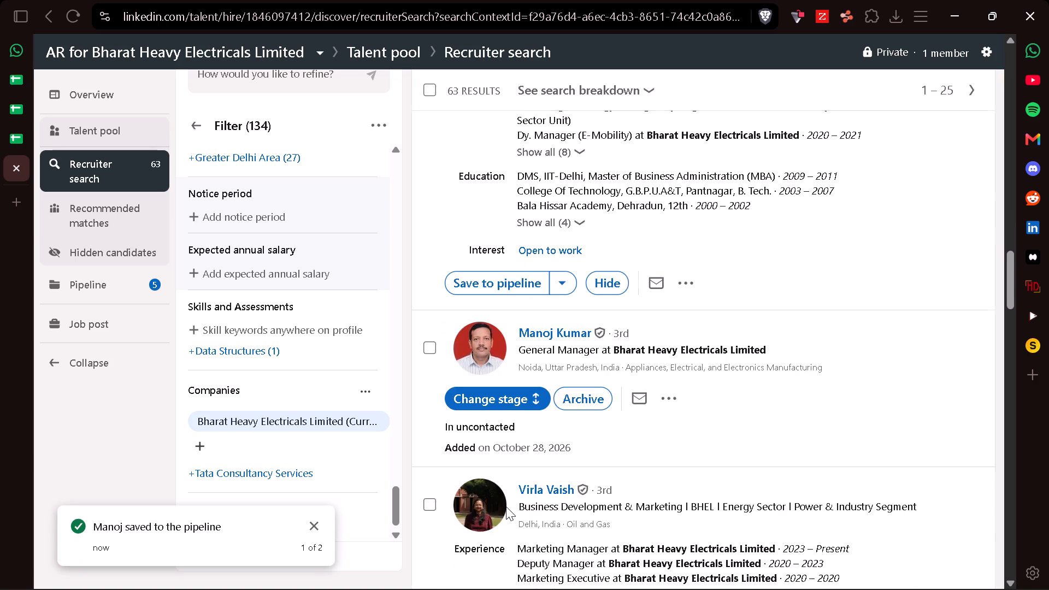
Save the Delhi Marketing Manager in Oil and Gas and the Noida Senior Manager, Marketing to the pipeline.
{"action": "scroll", "coordinate": [506, 506], "scroll_direction": "down", "scroll_amount": 3}
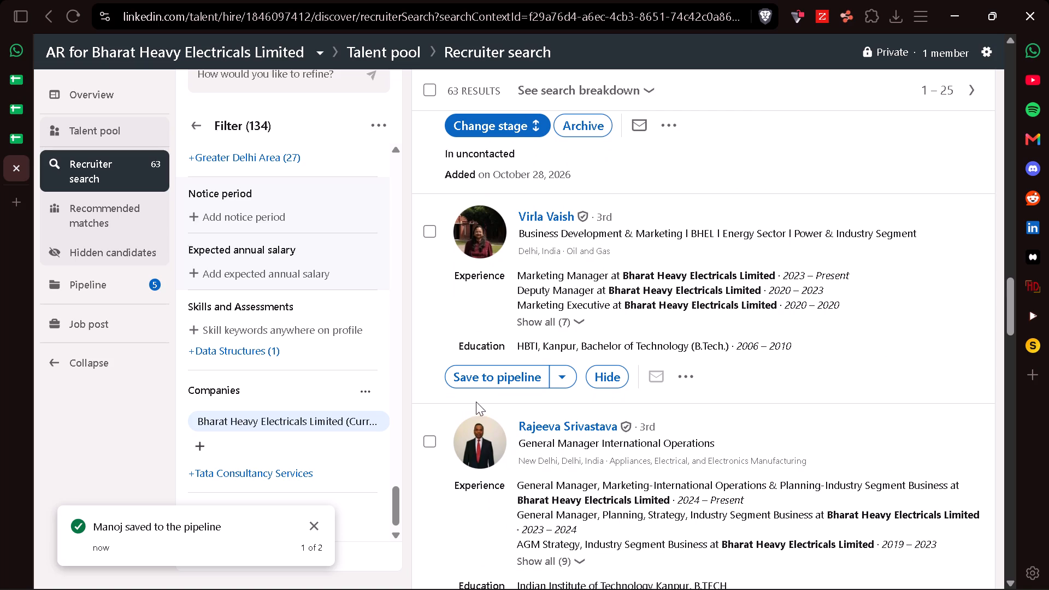
{"action": "left_click", "coordinate": [495, 373]}
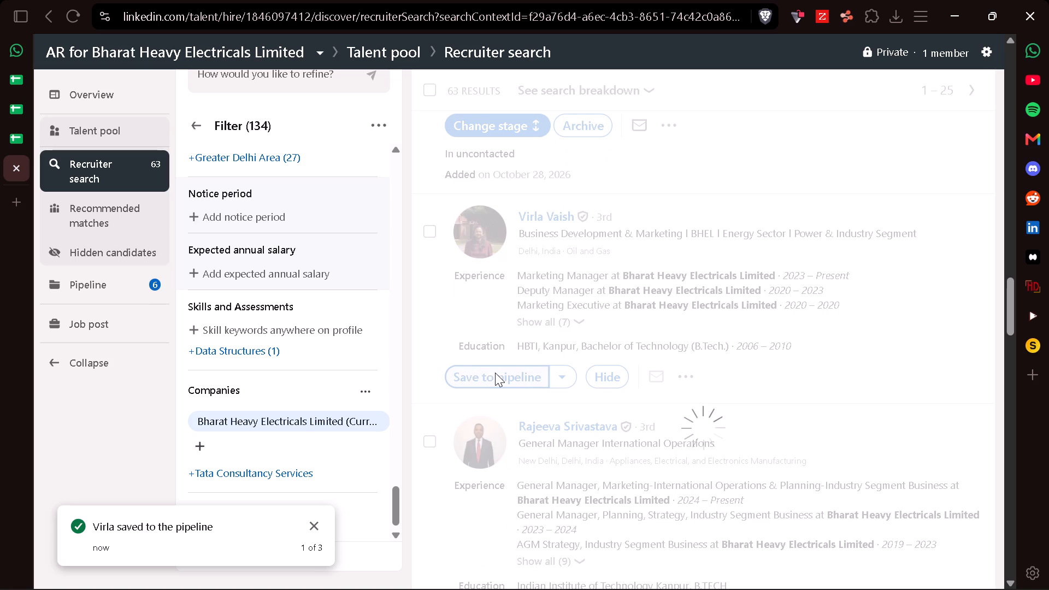
{"action": "scroll", "coordinate": [495, 373], "scroll_direction": "down", "scroll_amount": 1}
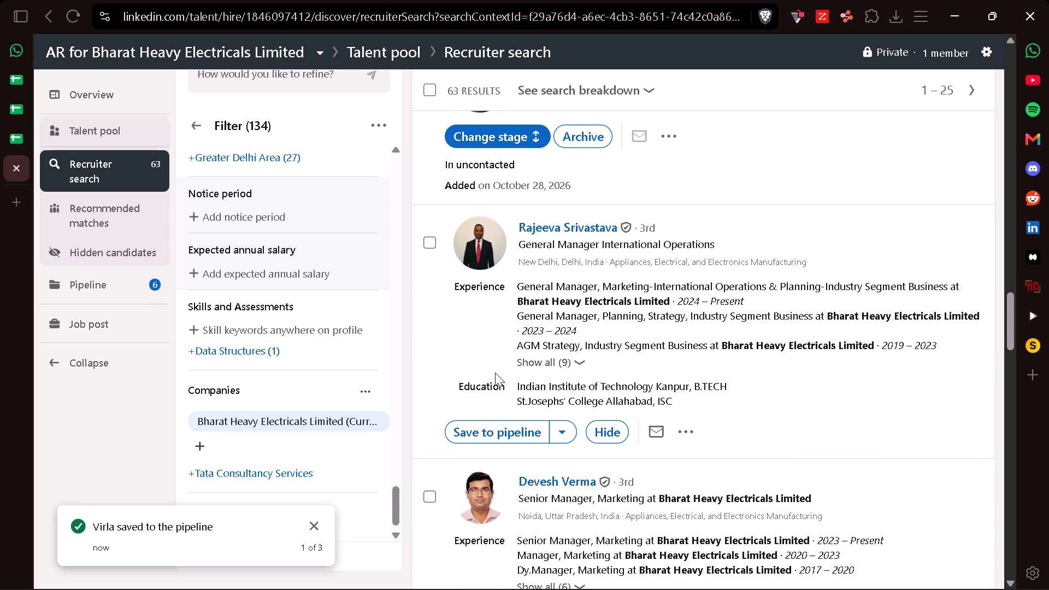
{"action": "scroll", "coordinate": [495, 373], "scroll_direction": "down", "scroll_amount": 3}
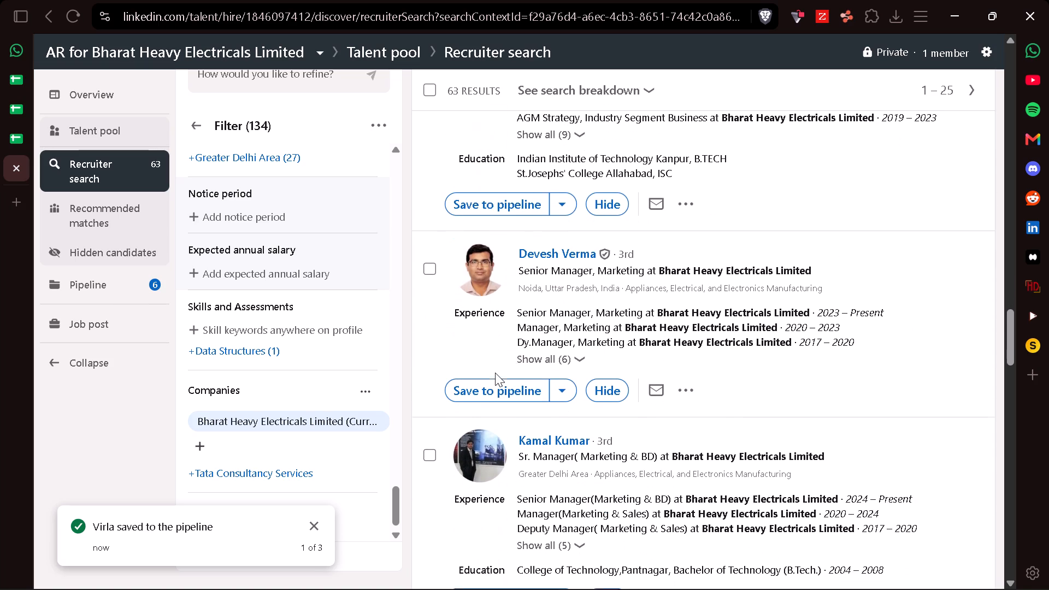
{"action": "left_click", "coordinate": [513, 391]}
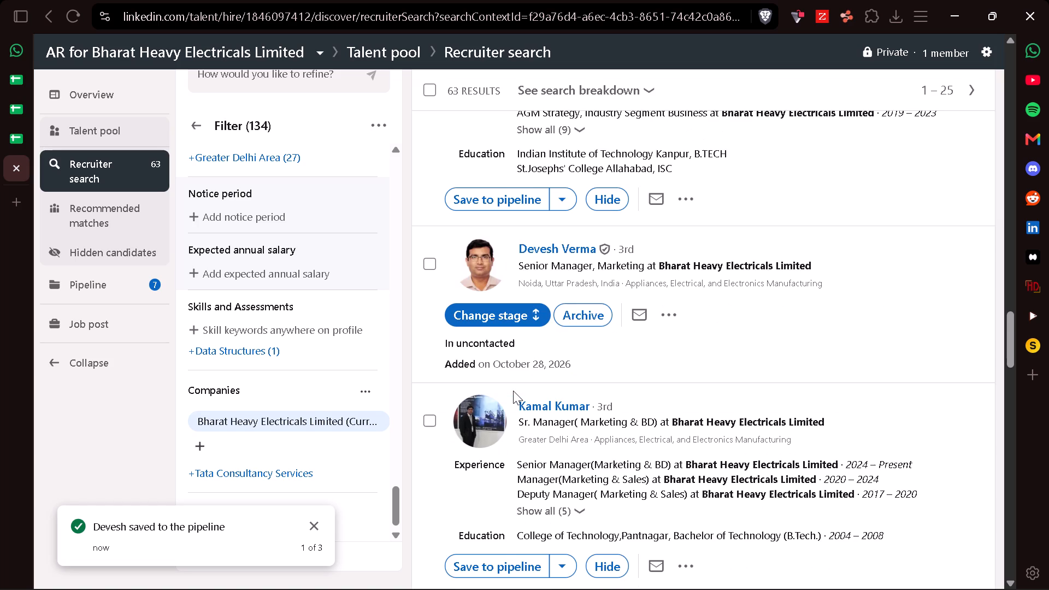
Save the Delhi Senior Marketing Manager in Industrial Machinery Manufacturing to the pipeline.
{"action": "scroll", "coordinate": [513, 391], "scroll_direction": "down", "scroll_amount": 1}
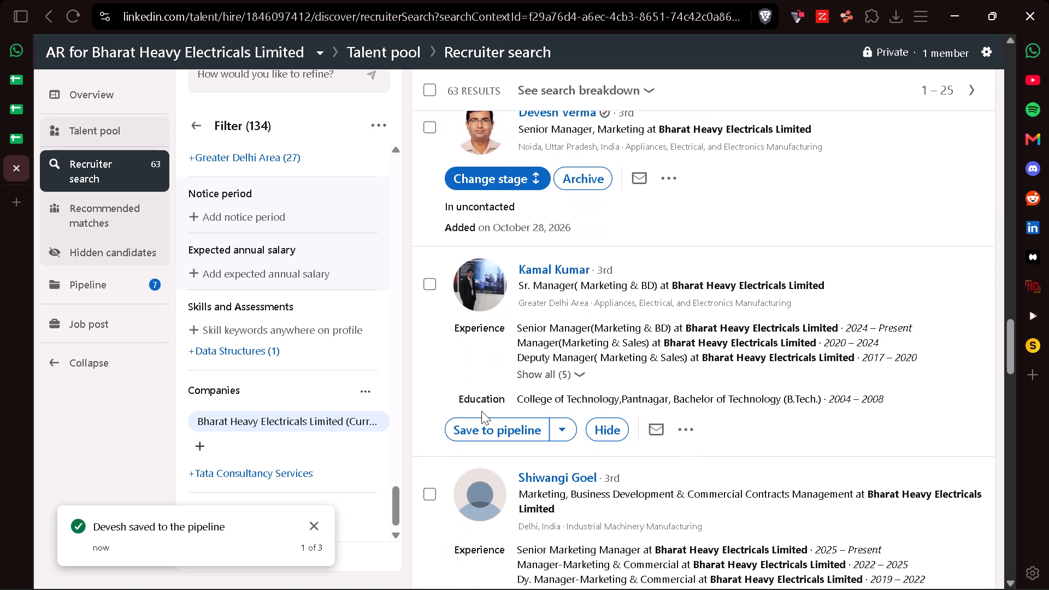
{"action": "scroll", "coordinate": [481, 411], "scroll_direction": "down", "scroll_amount": 2}
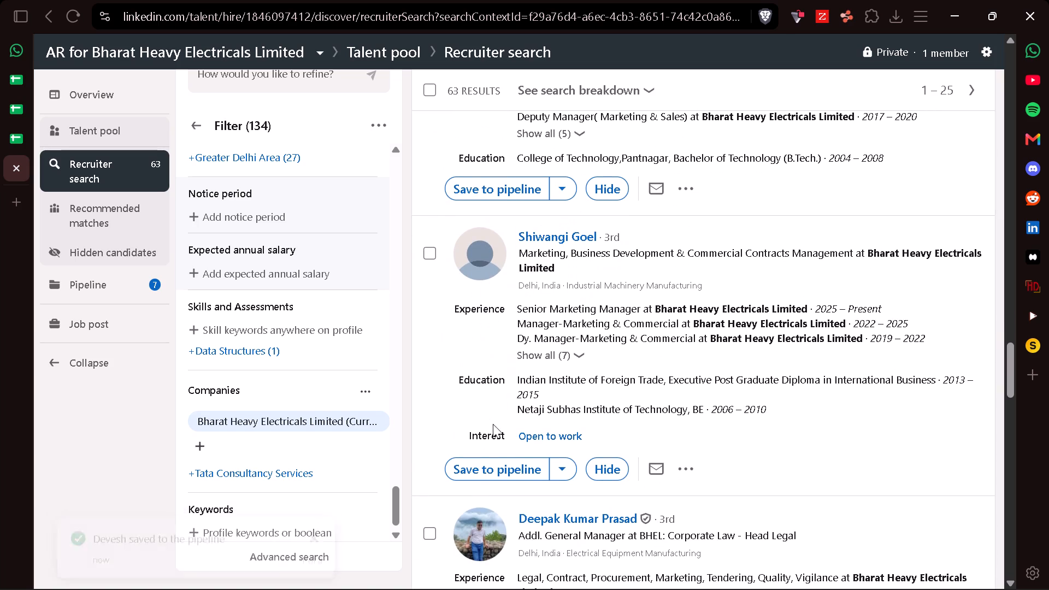
{"action": "left_click", "coordinate": [523, 464]}
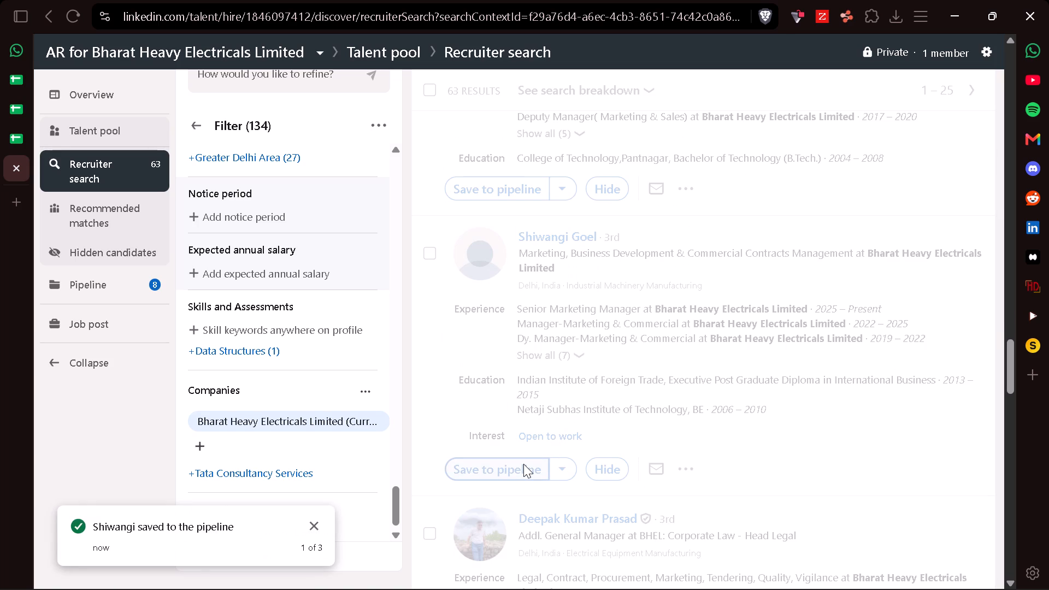
Review the following candidates' current roles, experience, education and locations for suitability for the pipeline.
{"action": "scroll", "coordinate": [523, 464], "scroll_direction": "down", "scroll_amount": 4}
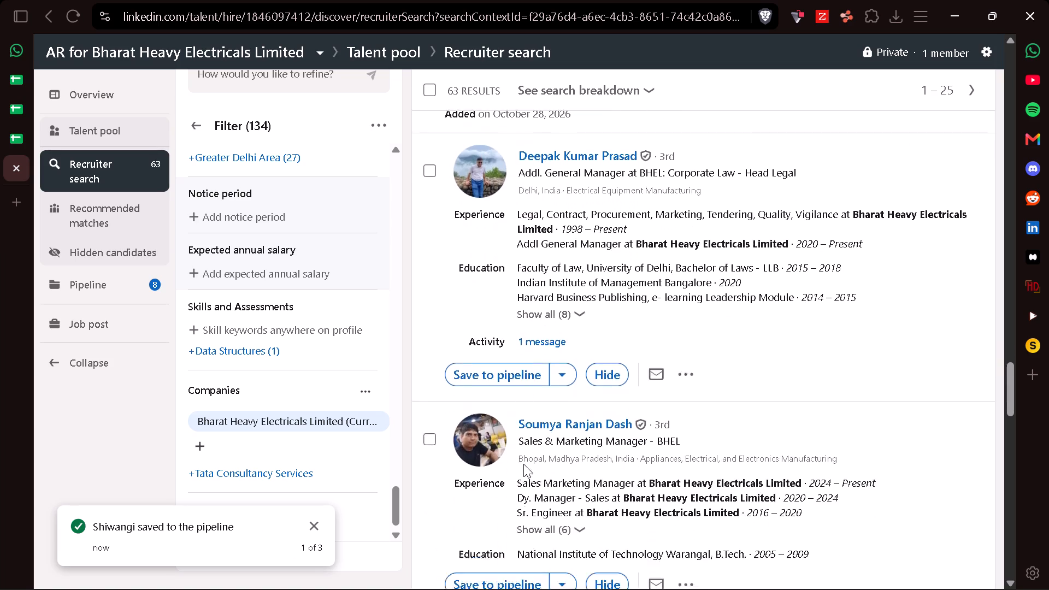
{"action": "scroll", "coordinate": [523, 464], "scroll_direction": "down", "scroll_amount": 1}
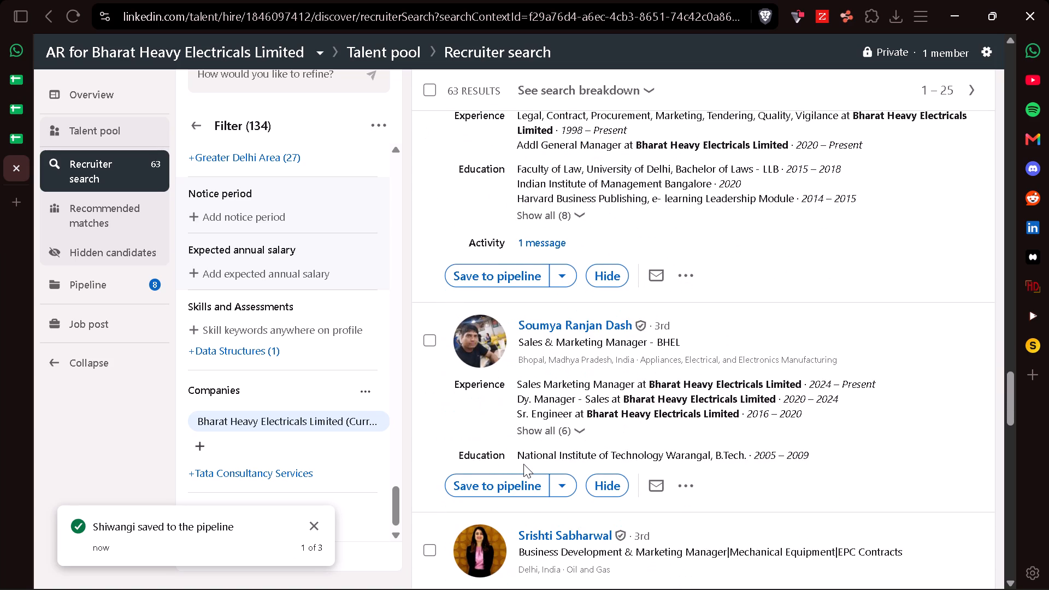
{"action": "scroll", "coordinate": [523, 464], "scroll_direction": "down", "scroll_amount": 3}
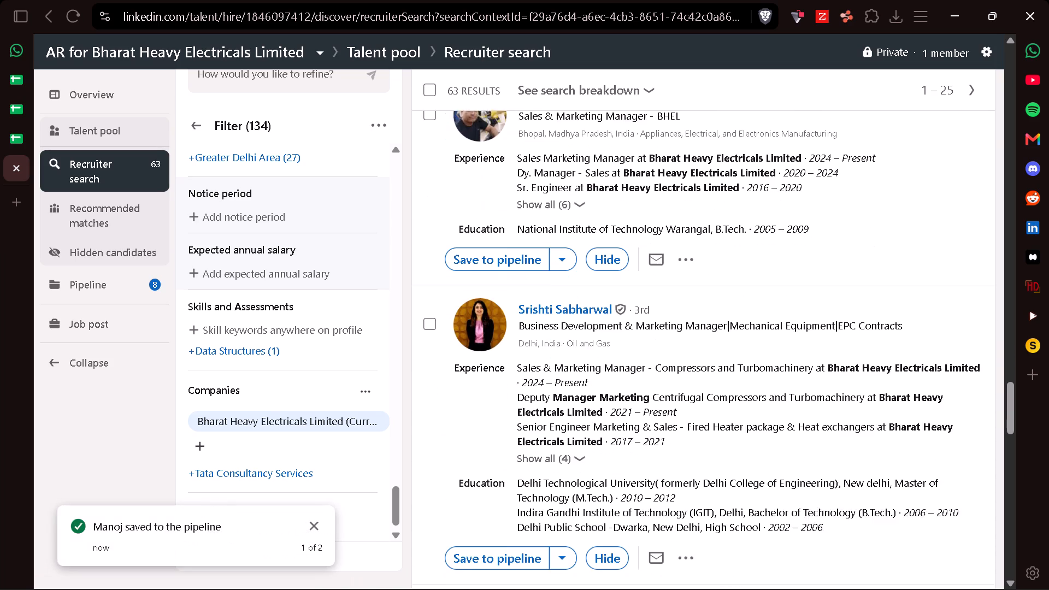
{"action": "scroll", "coordinate": [523, 464], "scroll_direction": "down", "scroll_amount": 5}
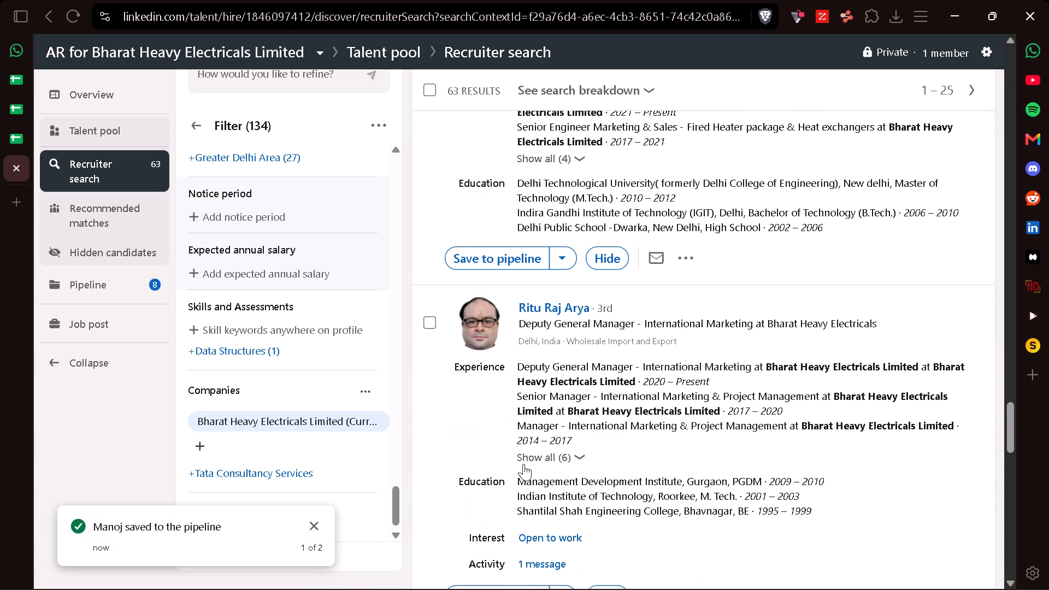
{"action": "scroll", "coordinate": [523, 464], "scroll_direction": "down", "scroll_amount": 3}
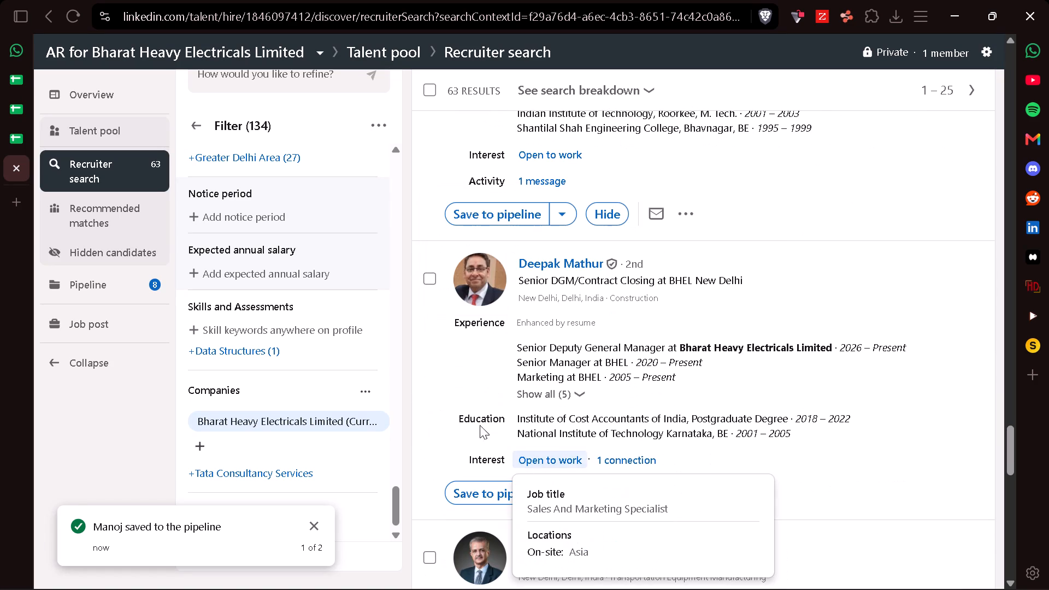
{"action": "scroll", "coordinate": [434, 394], "scroll_direction": "down", "scroll_amount": 3}
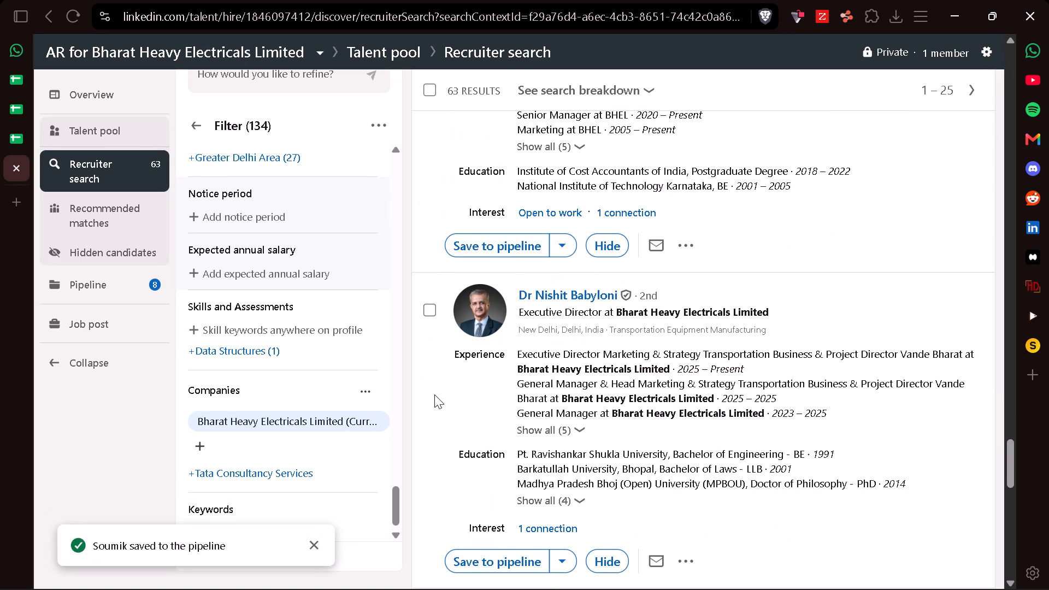
{"action": "scroll", "coordinate": [434, 394], "scroll_direction": "down", "scroll_amount": 3}
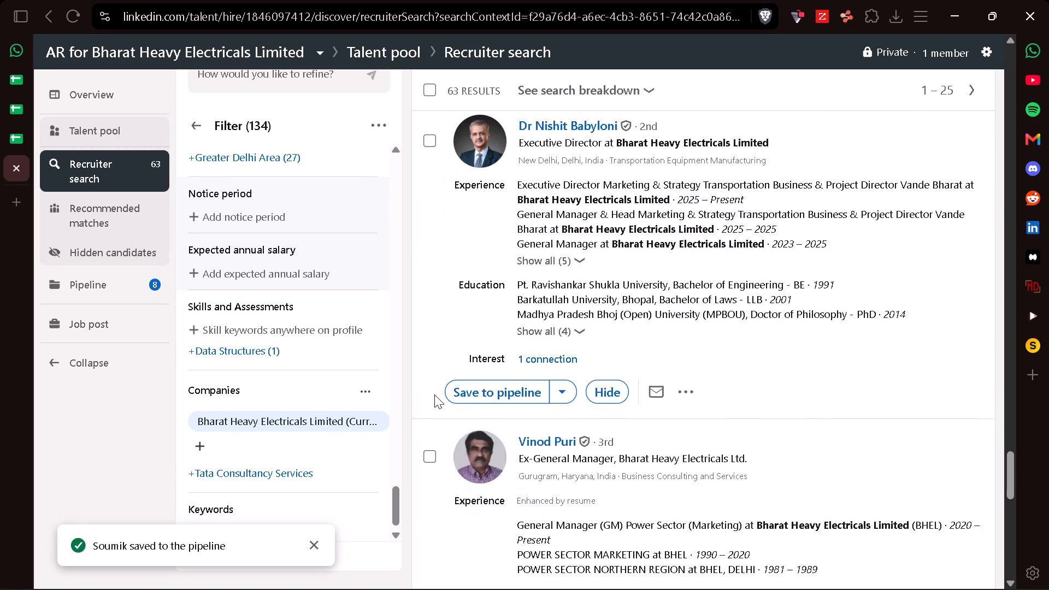
{"action": "scroll", "coordinate": [434, 394], "scroll_direction": "down", "scroll_amount": 2}
{"action": "scroll", "coordinate": [434, 394], "scroll_direction": "up", "scroll_amount": 2}
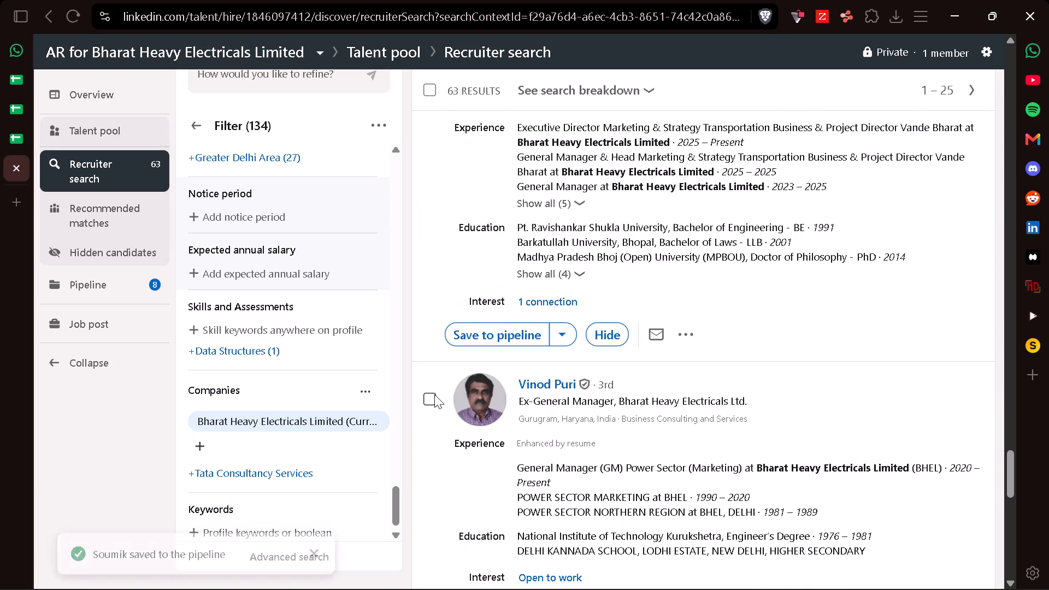
Save the Greater Hyderabad Area Senior Marketing Manager, in the role since 2025, to the pipeline.
{"action": "scroll", "coordinate": [434, 394], "scroll_direction": "down", "scroll_amount": 6}
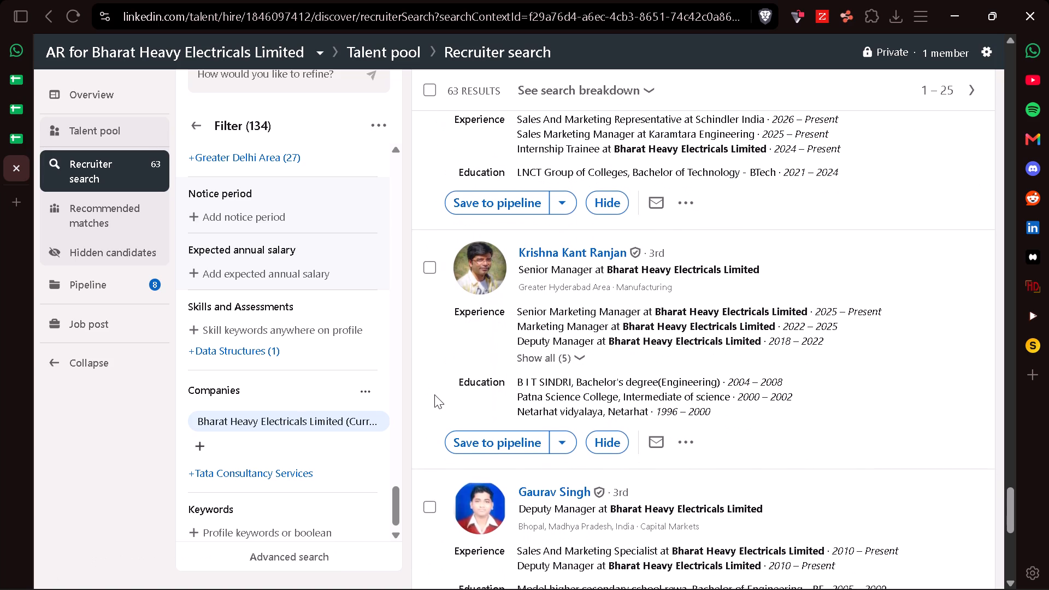
{"action": "left_click", "coordinate": [484, 448]}
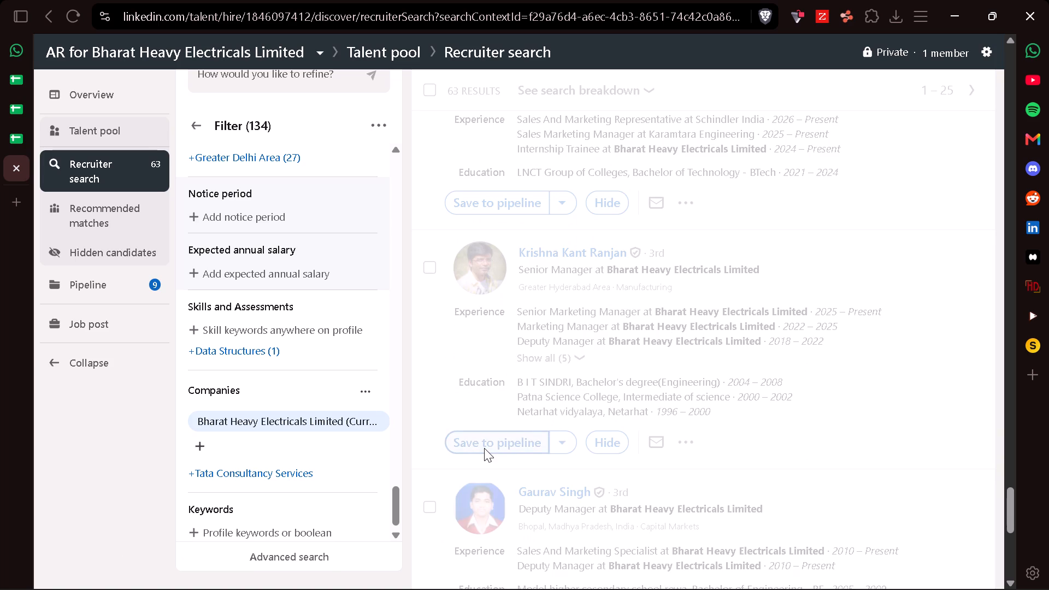
{"action": "scroll", "coordinate": [484, 448], "scroll_direction": "down", "scroll_amount": 2}
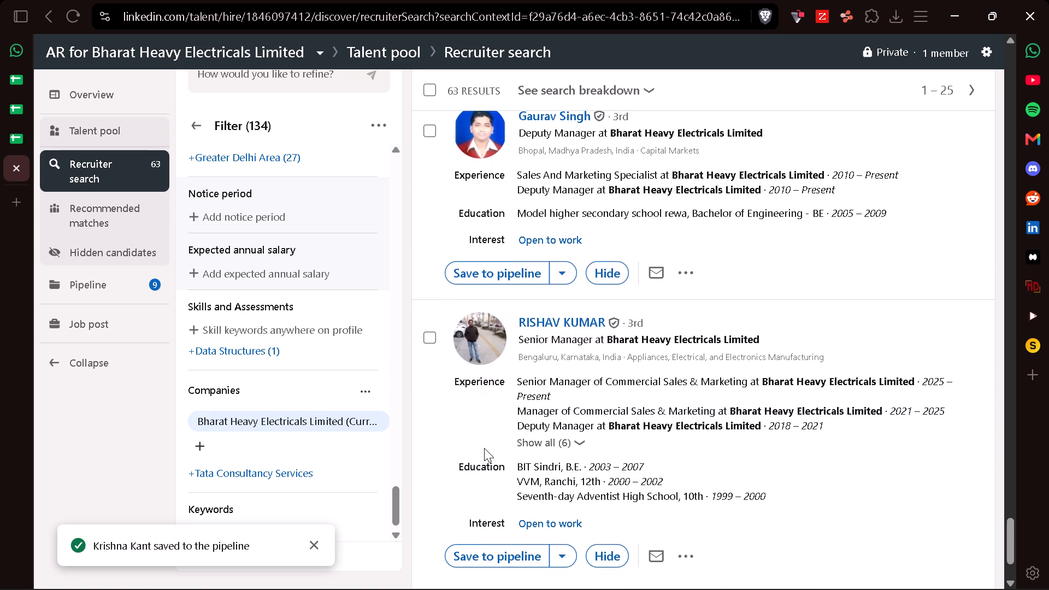
Go to the second page of the recruiter search results.
{"action": "scroll", "coordinate": [484, 448], "scroll_direction": "down", "scroll_amount": 3}
{"action": "left_click", "coordinate": [673, 485]}
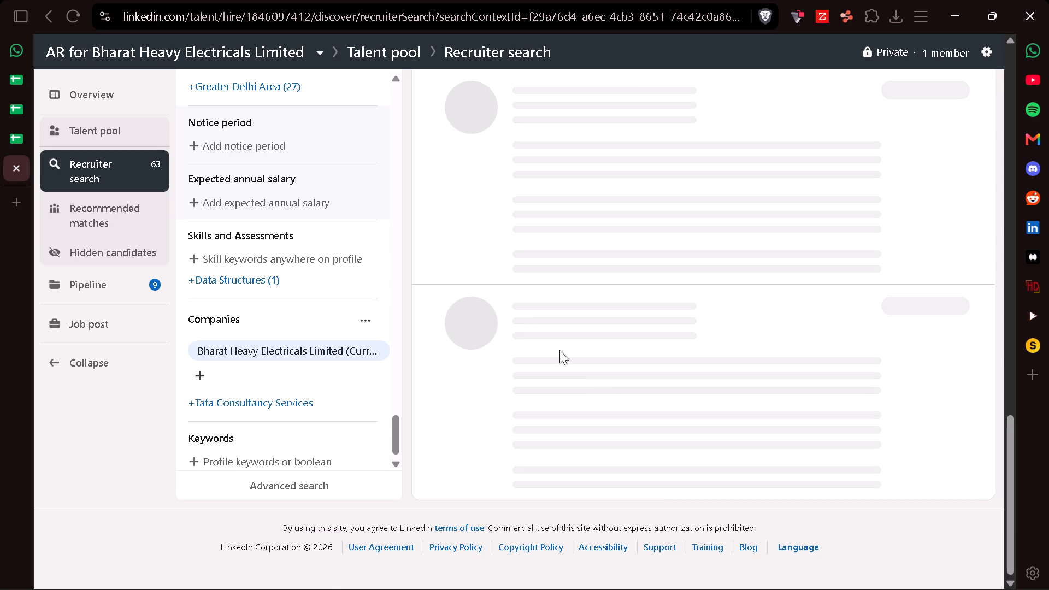
{"action": "scroll", "coordinate": [524, 324], "scroll_direction": "up", "scroll_amount": 8}
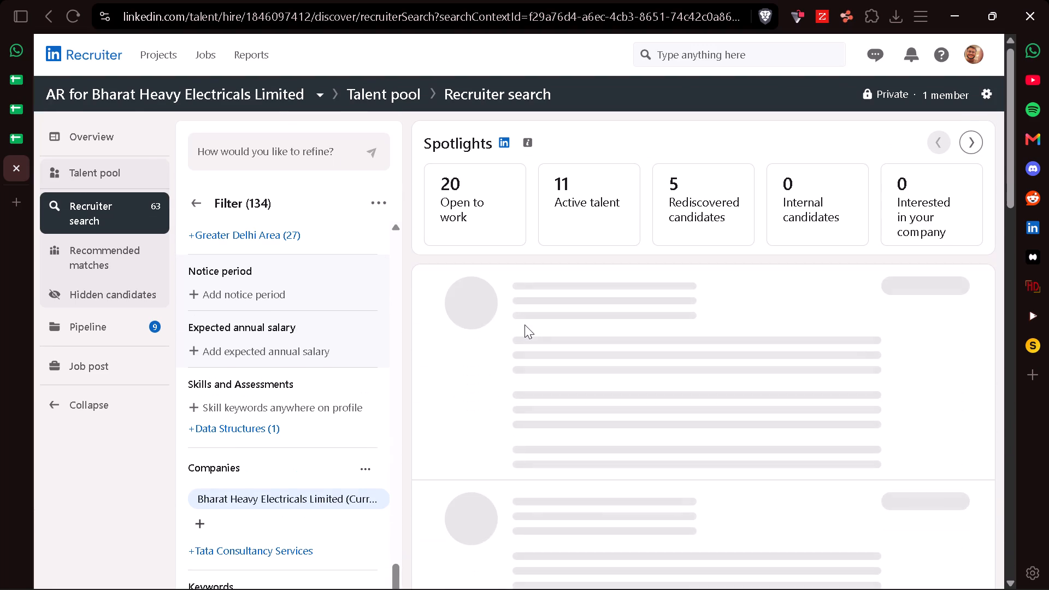
Examine the profiles of the Delhi Deputy General Manager Marketing and the Bengaluru Manager, Marketing, Commercial, Project Management.
{"action": "scroll", "coordinate": [486, 399], "scroll_direction": "down", "scroll_amount": 4}
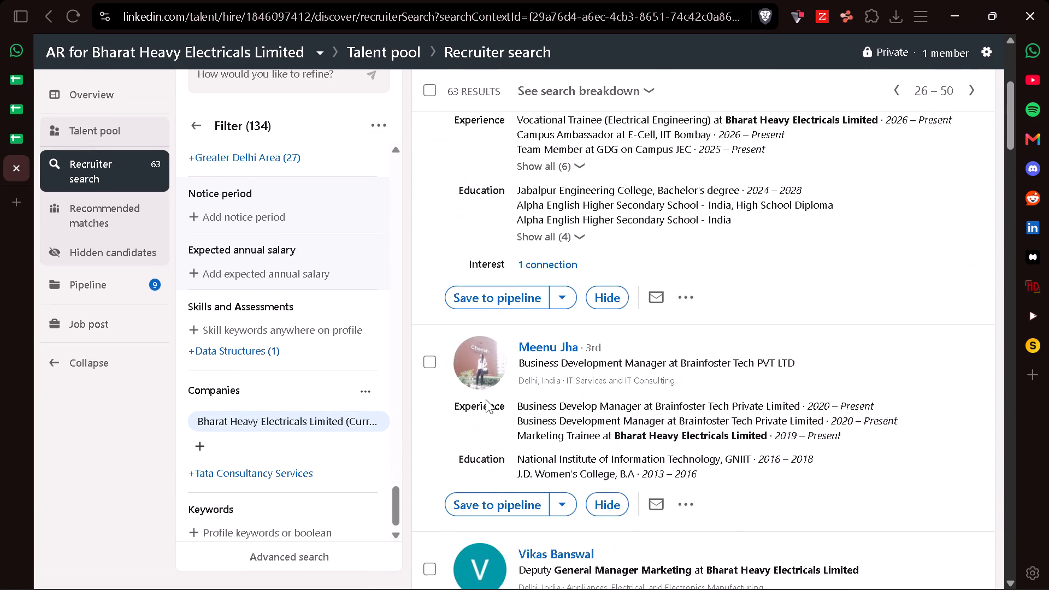
{"action": "scroll", "coordinate": [486, 399], "scroll_direction": "down", "scroll_amount": 3}
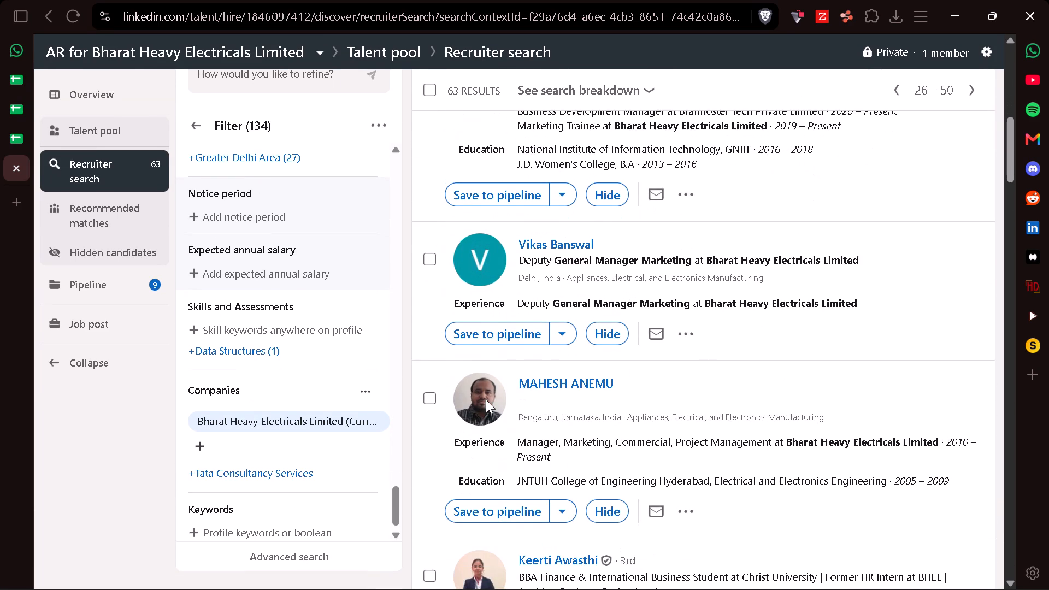
{"action": "scroll", "coordinate": [486, 399], "scroll_direction": "down", "scroll_amount": 1}
{"action": "left_click", "coordinate": [562, 226]}
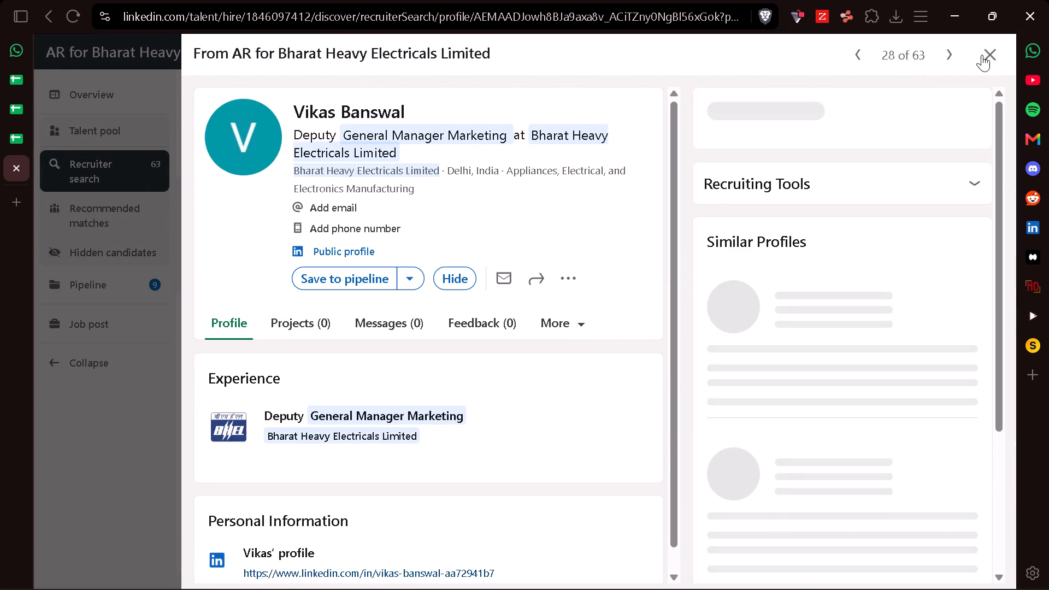
{"action": "left_click", "coordinate": [987, 54]}
{"action": "scroll", "coordinate": [575, 343], "scroll_direction": "down", "scroll_amount": 2}
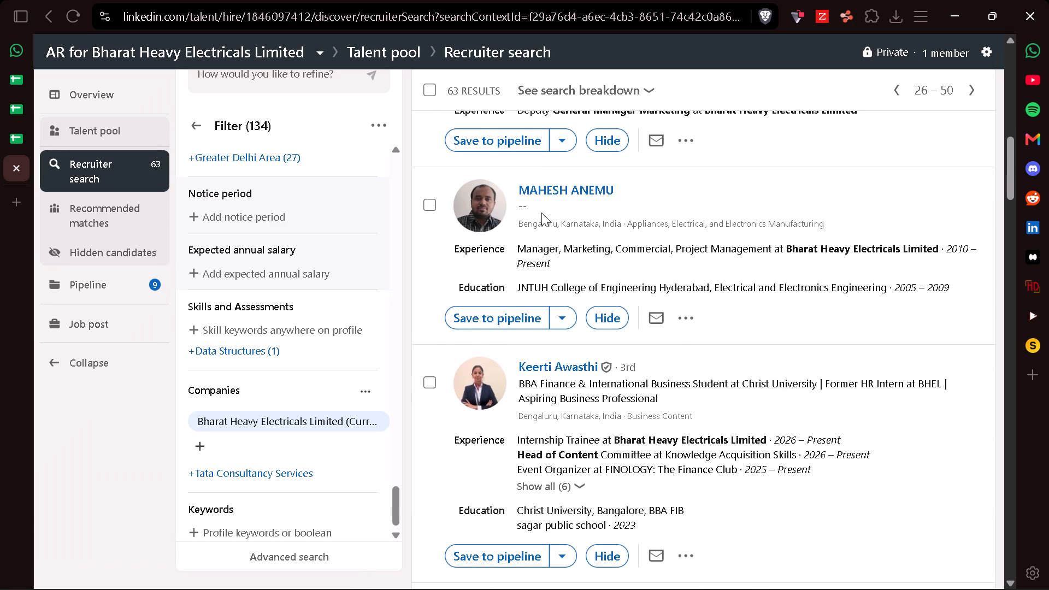
{"action": "left_click", "coordinate": [550, 193]}
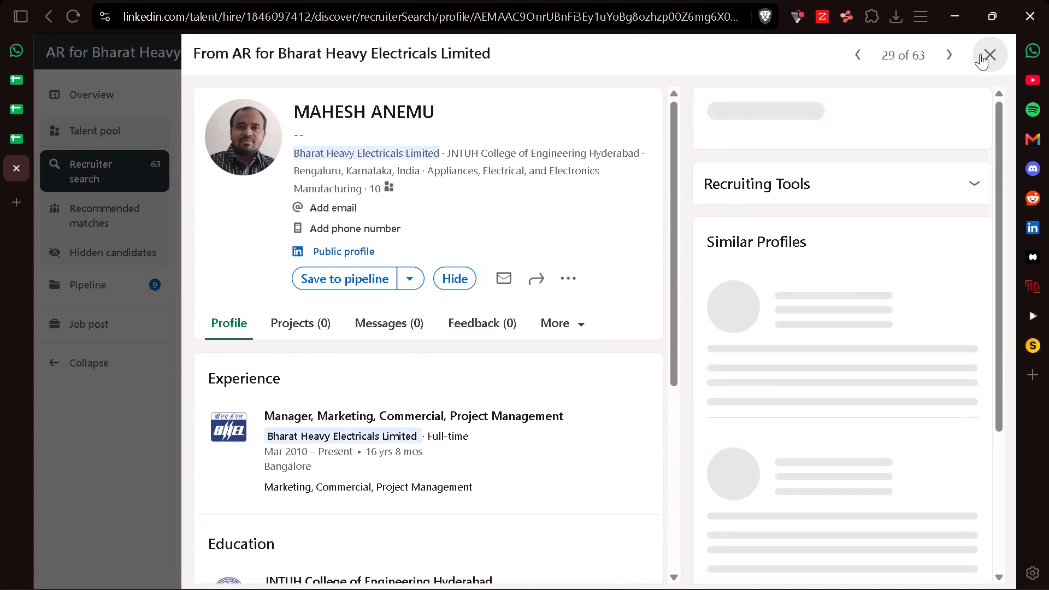
{"action": "left_click", "coordinate": [980, 54]}
{"action": "scroll", "coordinate": [640, 375], "scroll_direction": "down", "scroll_amount": 2}
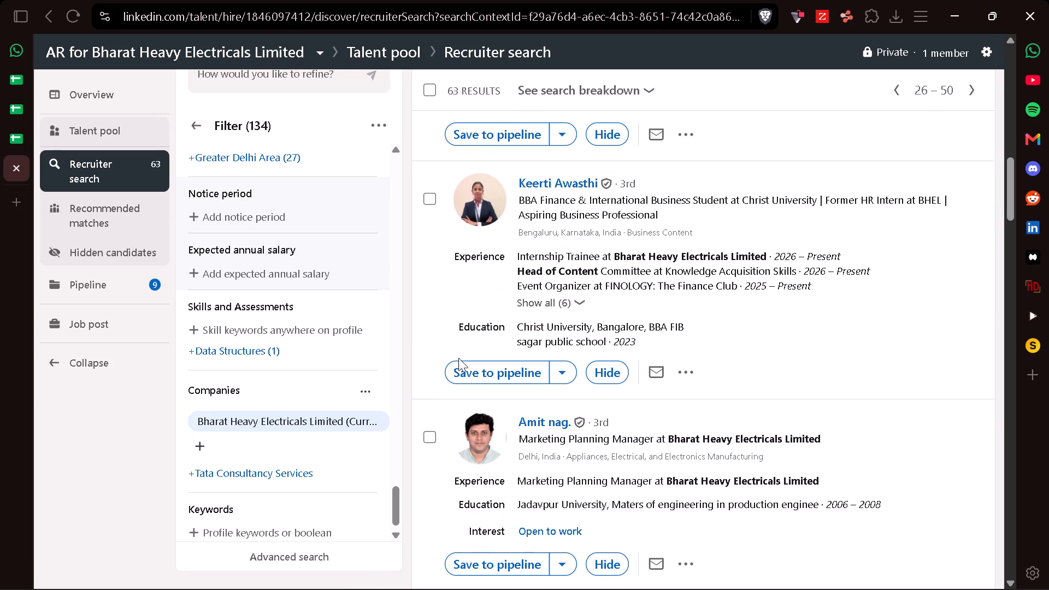
Examine the profiles of the Hyderabad DGM in Industrial Machinery Manufacturing and the DGM of the Hydro Business Group.
{"action": "scroll", "coordinate": [449, 378], "scroll_direction": "down", "scroll_amount": 3}
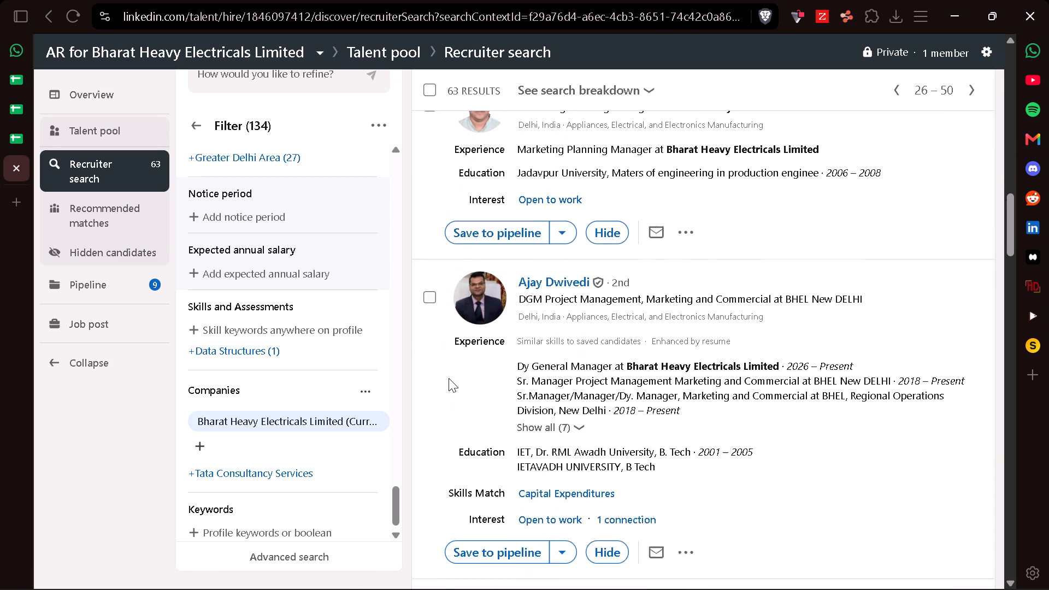
{"action": "scroll", "coordinate": [449, 378], "scroll_direction": "down", "scroll_amount": 5}
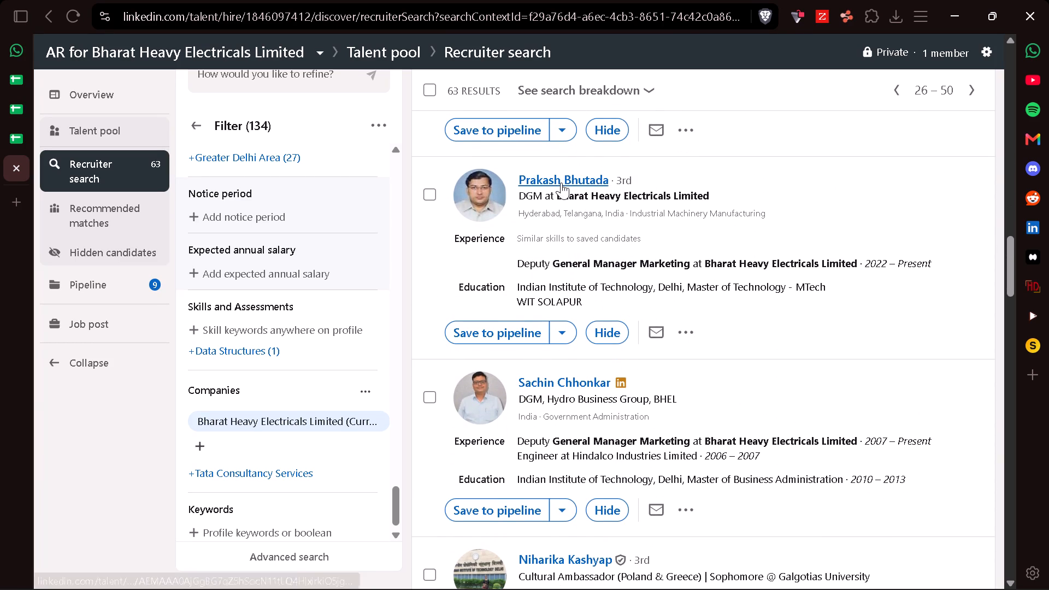
{"action": "left_click", "coordinate": [561, 182]}
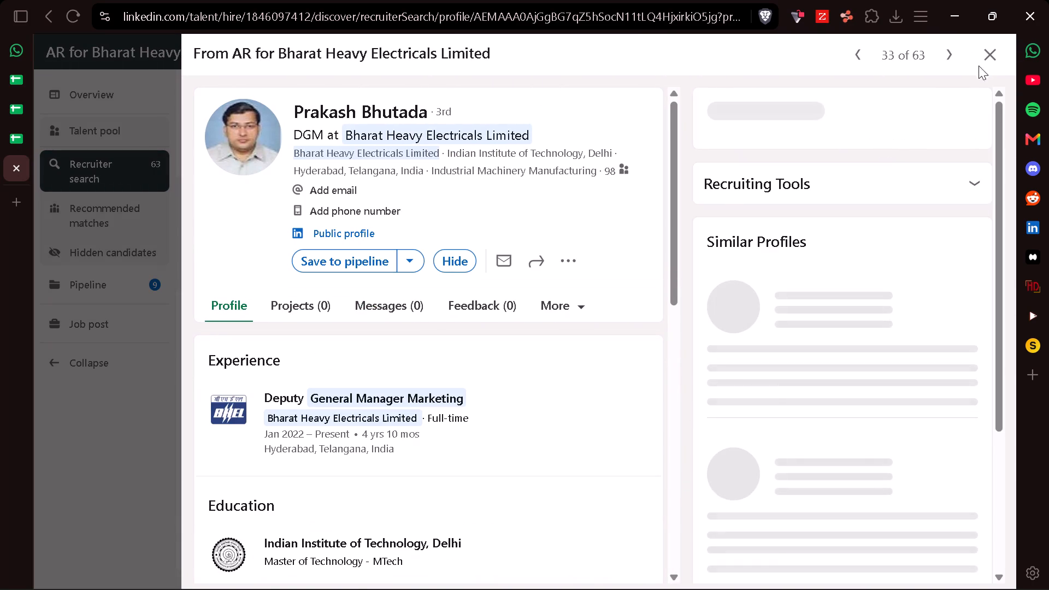
{"action": "left_click", "coordinate": [984, 58]}
{"action": "scroll", "coordinate": [507, 435], "scroll_direction": "down", "scroll_amount": 2}
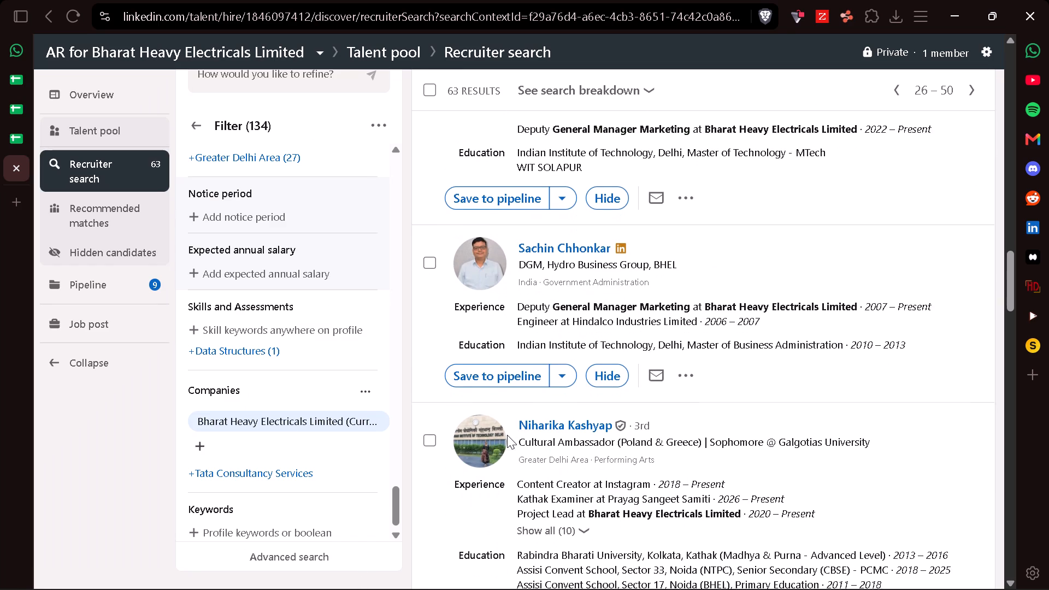
{"action": "left_click", "coordinate": [576, 244]}
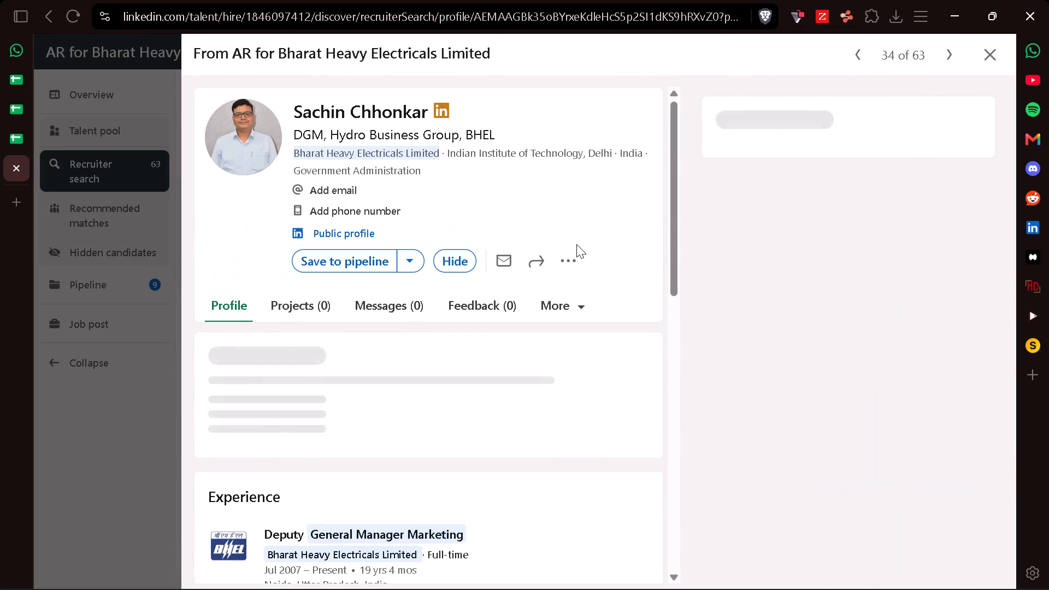
{"action": "left_click", "coordinate": [992, 58]}
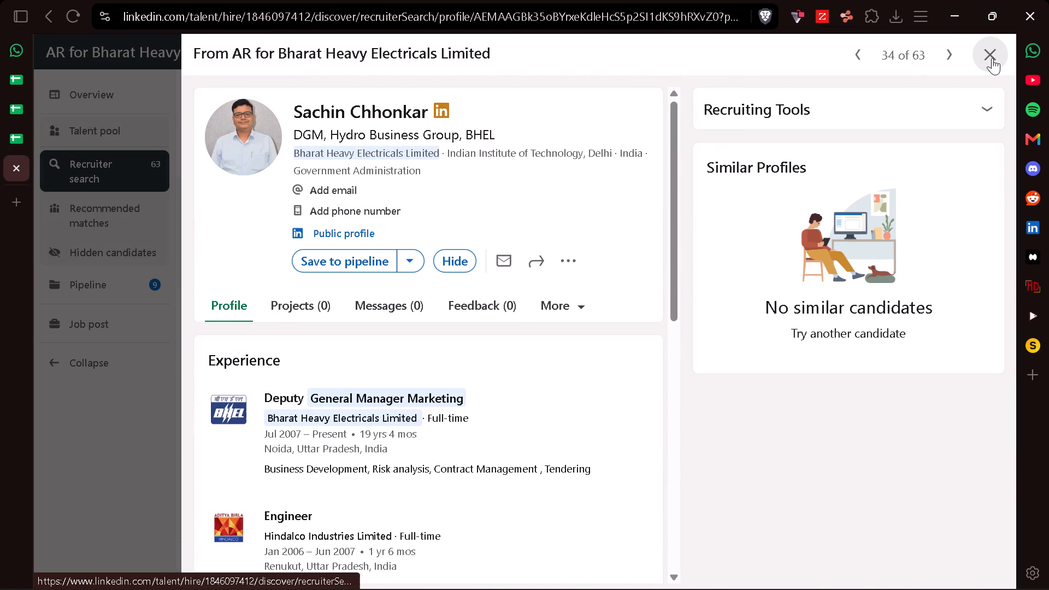
Examine the profile of the Marketing Manager based in Lucknow.
{"action": "scroll", "coordinate": [530, 366], "scroll_direction": "down", "scroll_amount": 2}
{"action": "scroll", "coordinate": [438, 423], "scroll_direction": "down", "scroll_amount": 1}
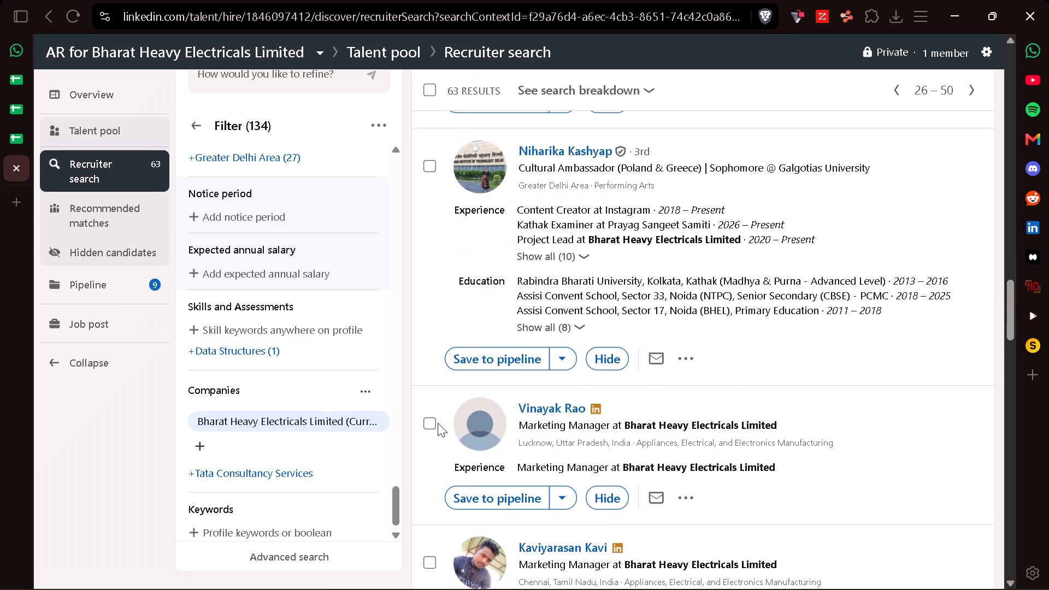
{"action": "scroll", "coordinate": [438, 423], "scroll_direction": "down", "scroll_amount": 1}
{"action": "left_click", "coordinate": [546, 392]}
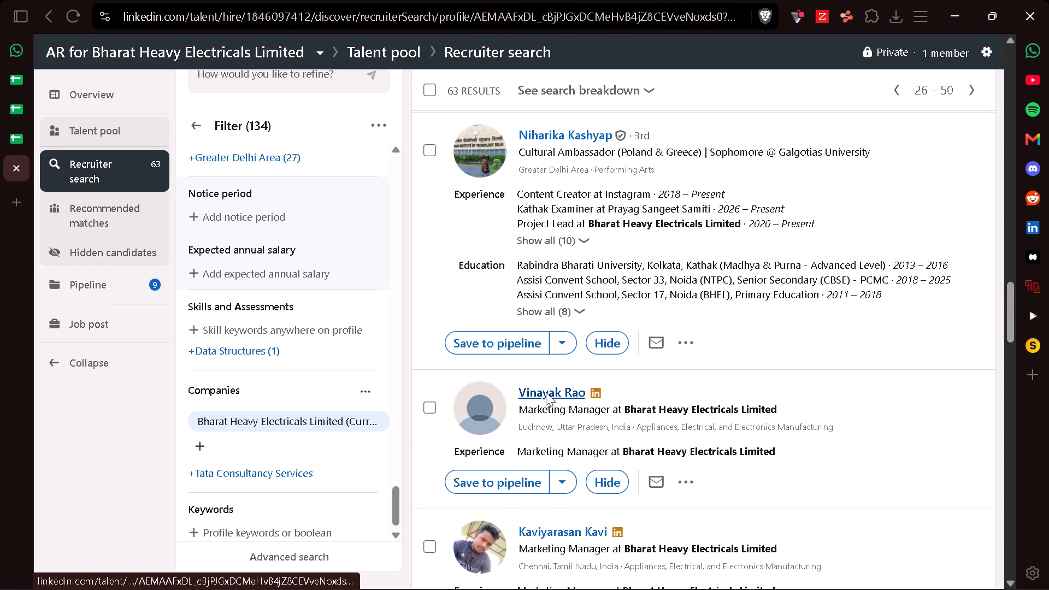
{"action": "left_click", "coordinate": [982, 62]}
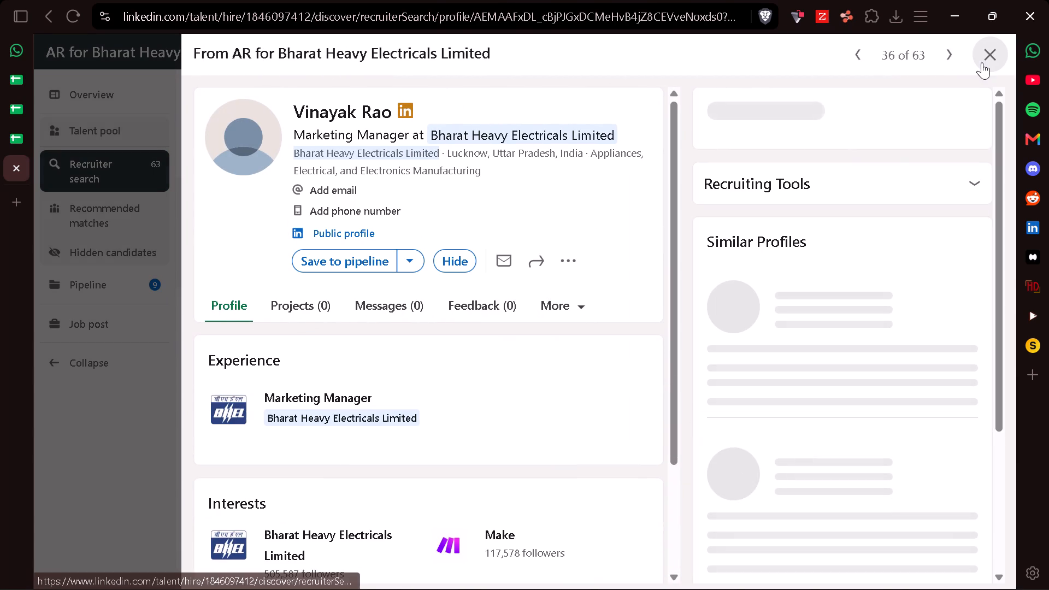
Examine the profile of the Delhi Sr. Manager in Oil and Gas with an NSB-NTPC School of Business Executive MBA.
{"action": "scroll", "coordinate": [425, 425], "scroll_direction": "down", "scroll_amount": 3}
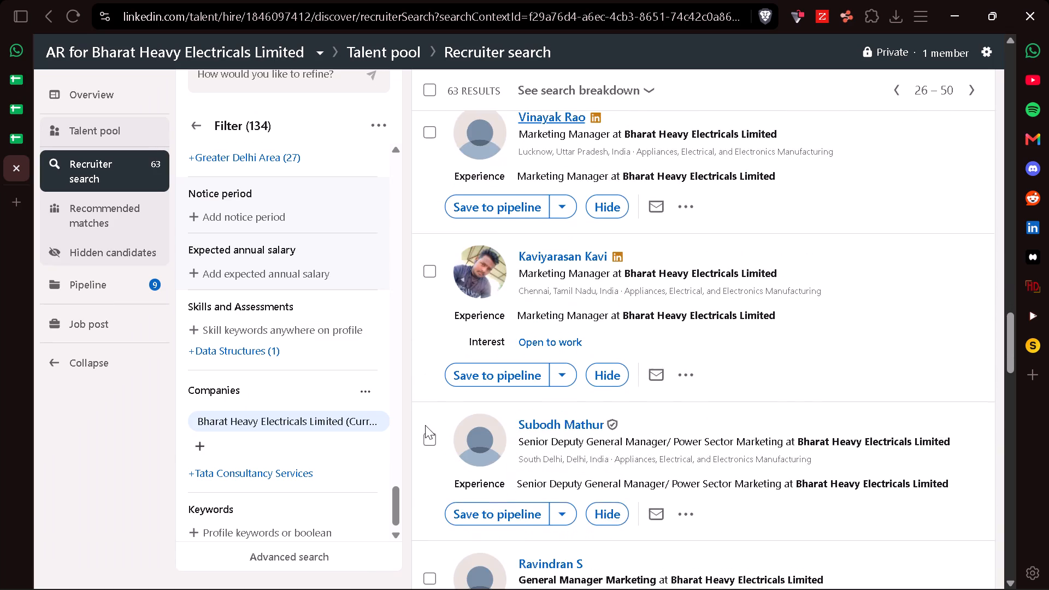
{"action": "scroll", "coordinate": [425, 425], "scroll_direction": "down", "scroll_amount": 4}
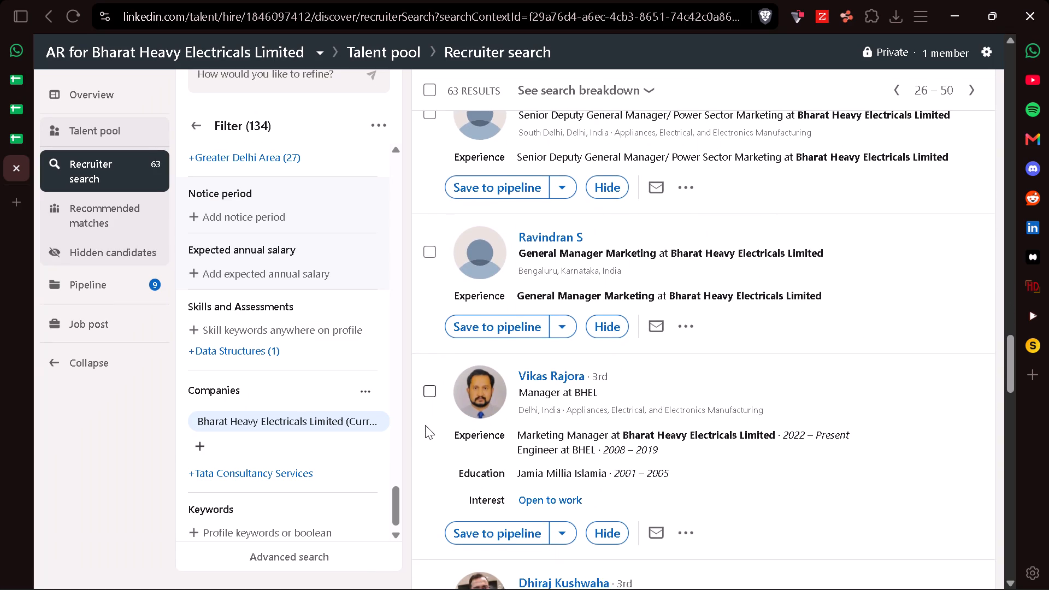
{"action": "scroll", "coordinate": [425, 425], "scroll_direction": "down", "scroll_amount": 3}
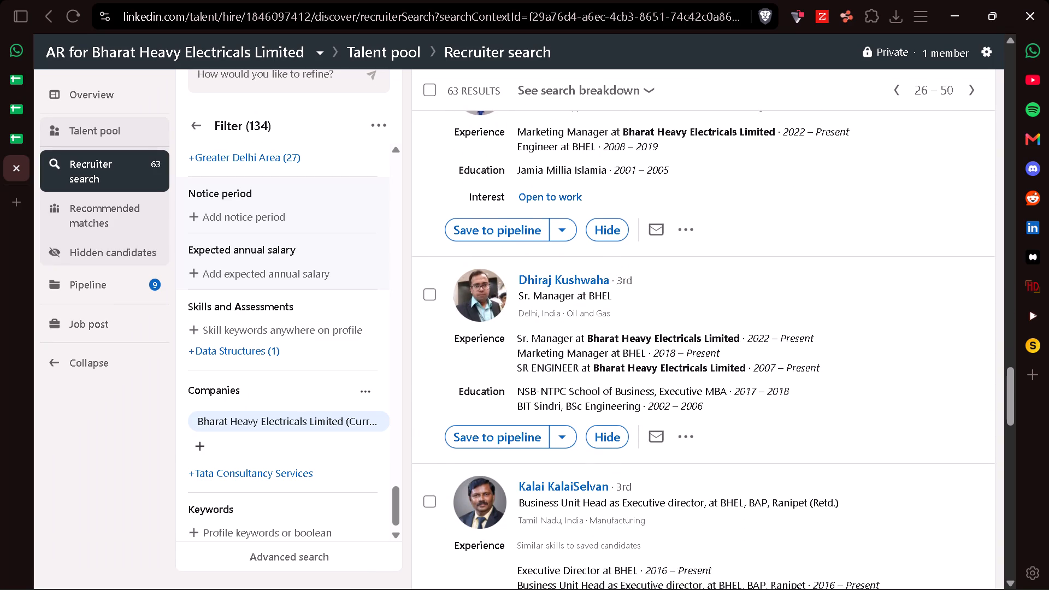
{"action": "left_click", "coordinate": [565, 282]}
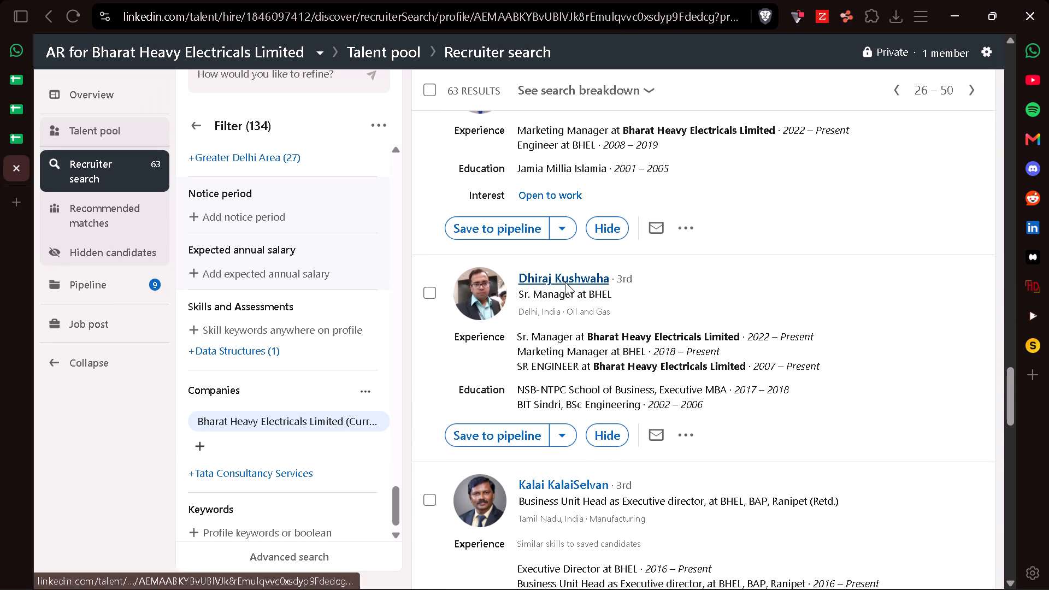
{"action": "left_click", "coordinate": [987, 61]}
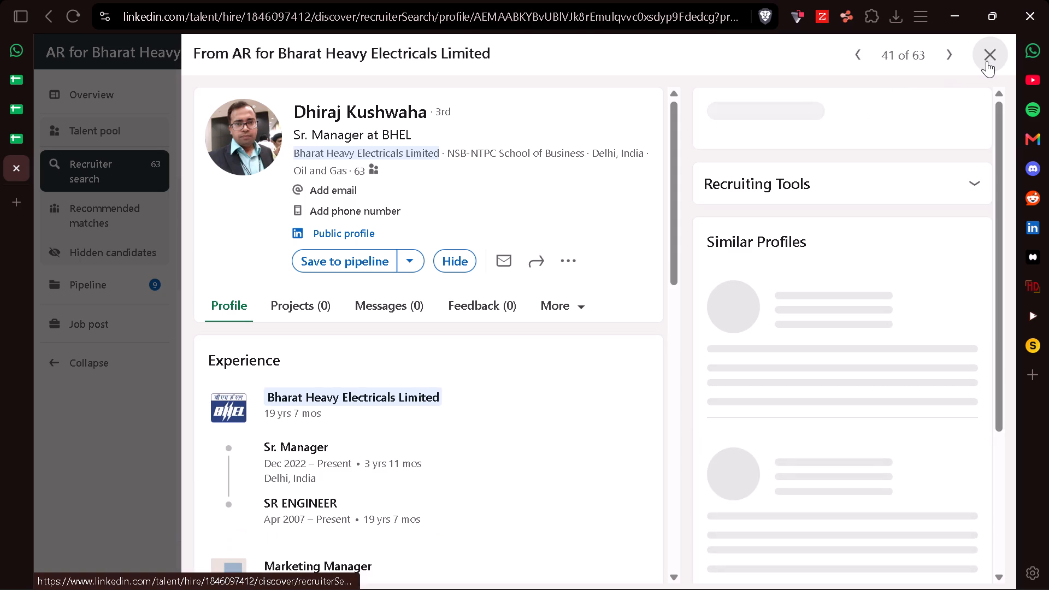
Review the remaining candidates' roles, locations and experience on the second results page for suitability for the pipeline.
{"action": "scroll", "coordinate": [535, 356], "scroll_direction": "down", "scroll_amount": 2}
{"action": "scroll", "coordinate": [475, 408], "scroll_direction": "down", "scroll_amount": 1}
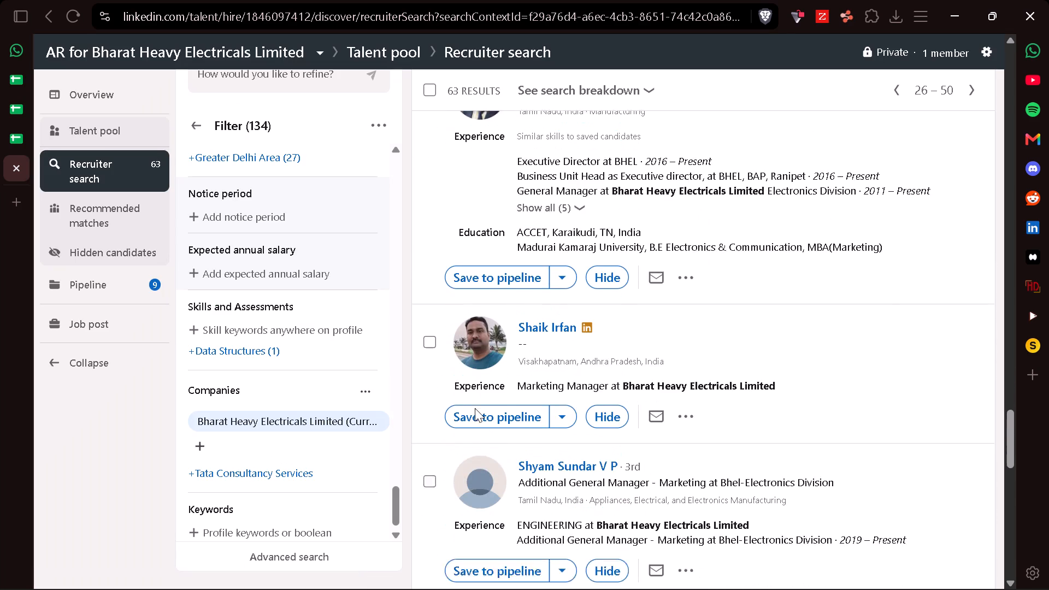
{"action": "scroll", "coordinate": [475, 408], "scroll_direction": "down", "scroll_amount": 5}
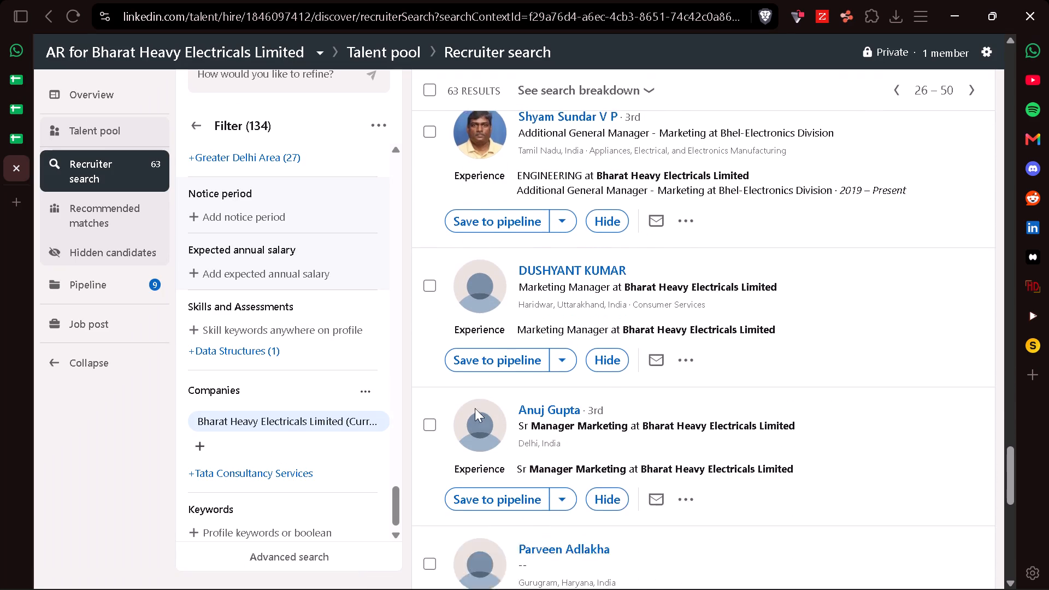
{"action": "scroll", "coordinate": [475, 408], "scroll_direction": "down", "scroll_amount": 5}
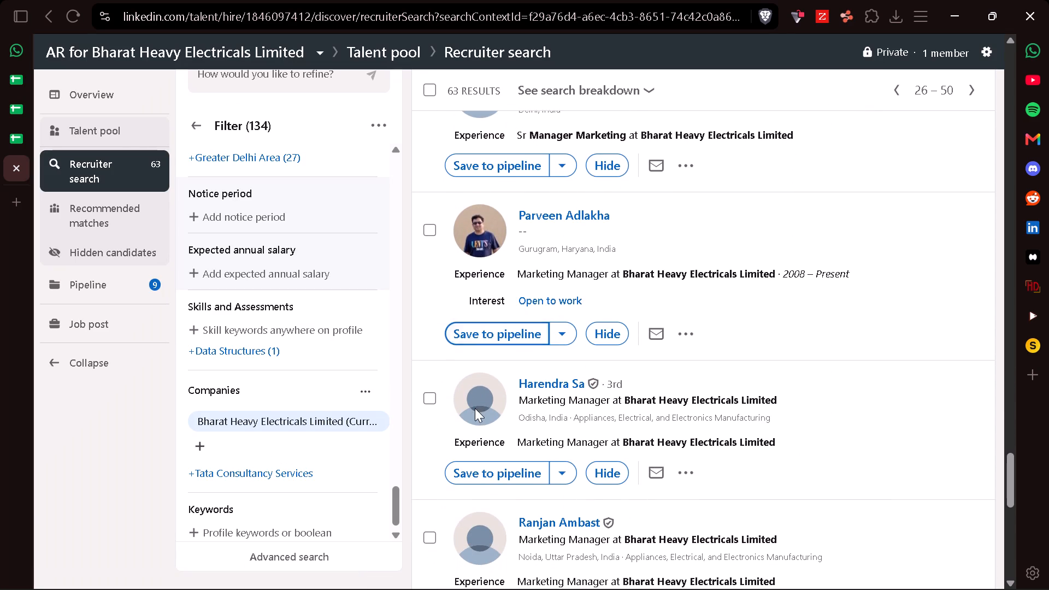
{"action": "scroll", "coordinate": [467, 451], "scroll_direction": "down", "scroll_amount": 4}
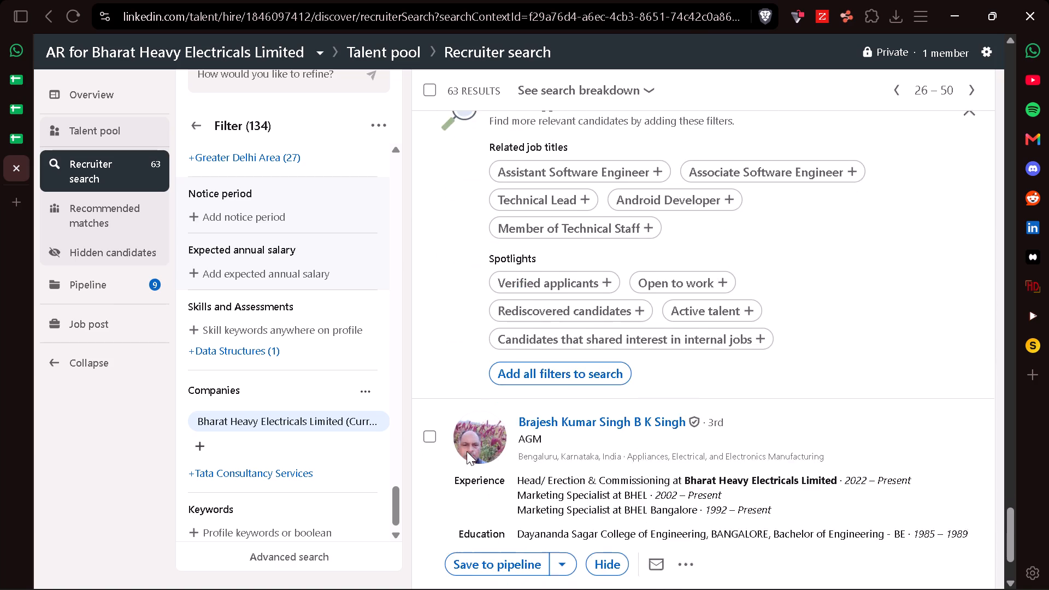
Go to the third page of the search results.
{"action": "scroll", "coordinate": [467, 451], "scroll_direction": "down", "scroll_amount": 2}
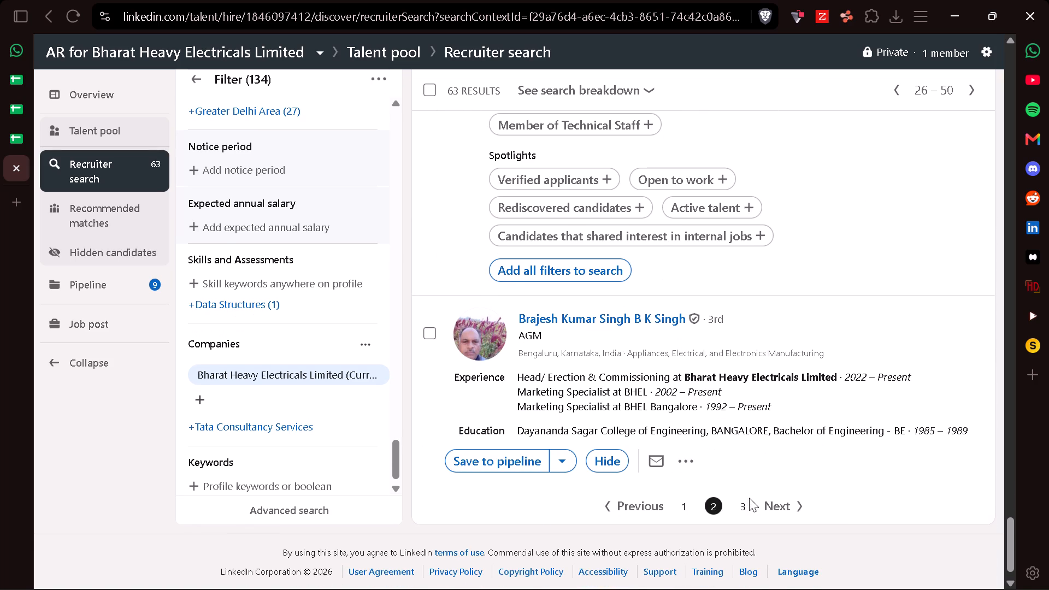
{"action": "left_click", "coordinate": [744, 502]}
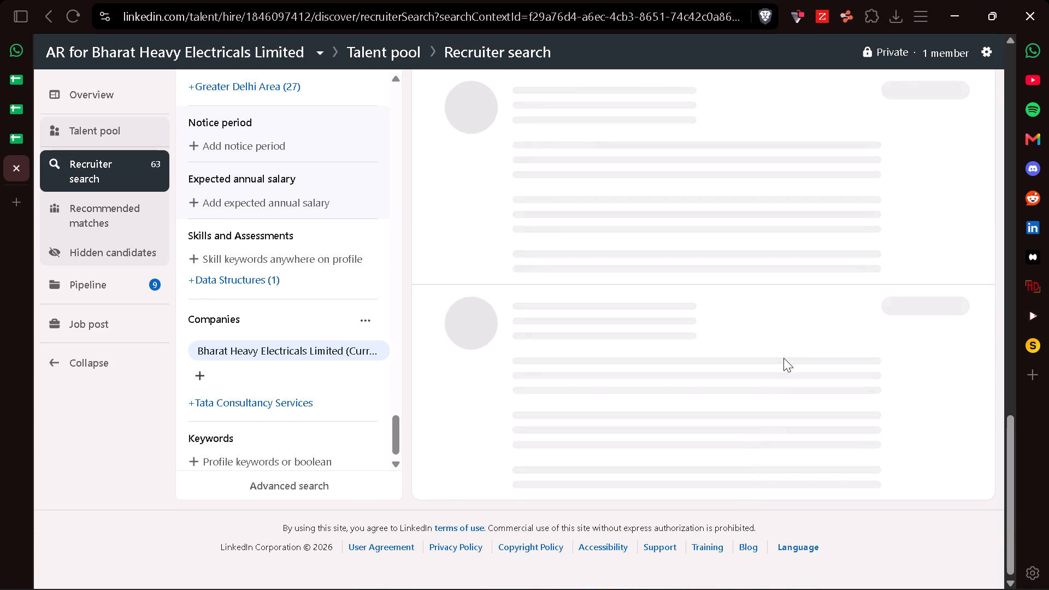
Examine the profile of the Deputy General Manager Marketing based in Noida.
{"action": "scroll", "coordinate": [549, 377], "scroll_direction": "down", "scroll_amount": 2}
{"action": "scroll", "coordinate": [485, 412], "scroll_direction": "down", "scroll_amount": 3}
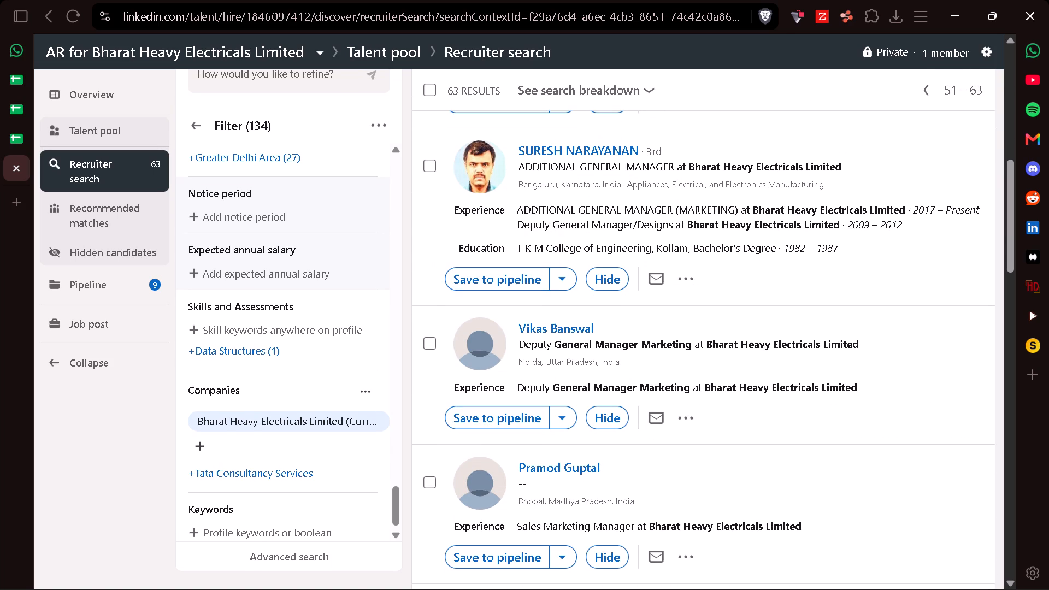
{"action": "left_click", "coordinate": [551, 325]}
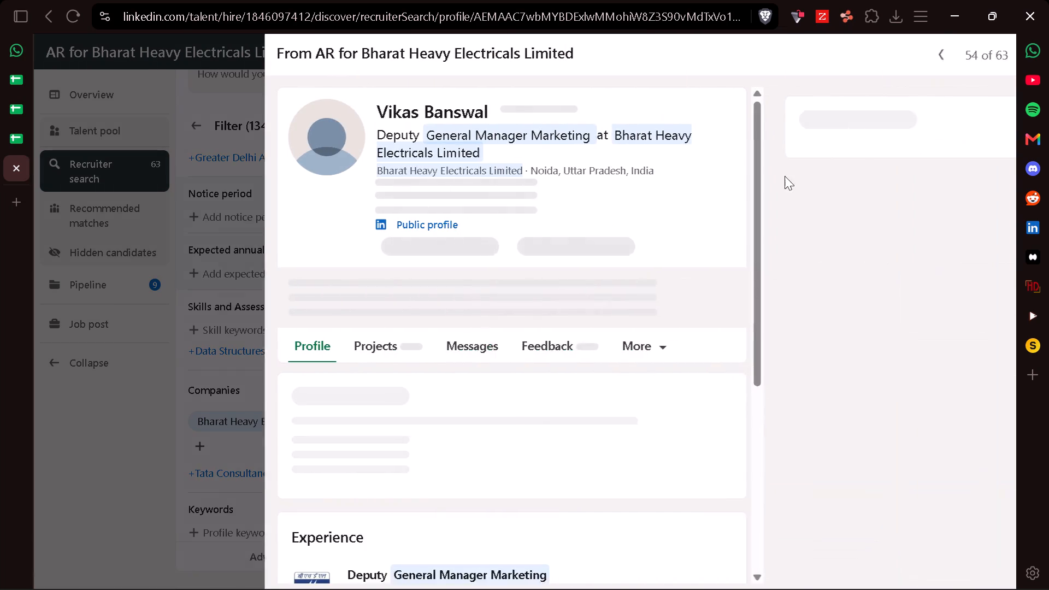
{"action": "left_click", "coordinate": [988, 58]}
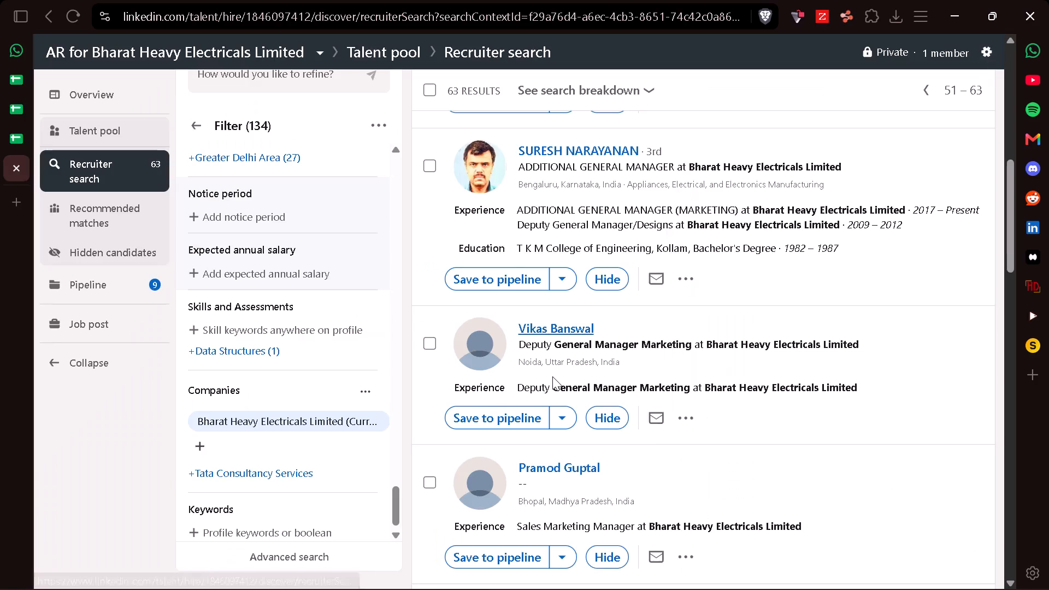
Examine the recruiting activity, summary and experience of the Delhi GM - Marketing & Commercial for Transmission Projects.
{"action": "scroll", "coordinate": [552, 376], "scroll_direction": "down", "scroll_amount": 6}
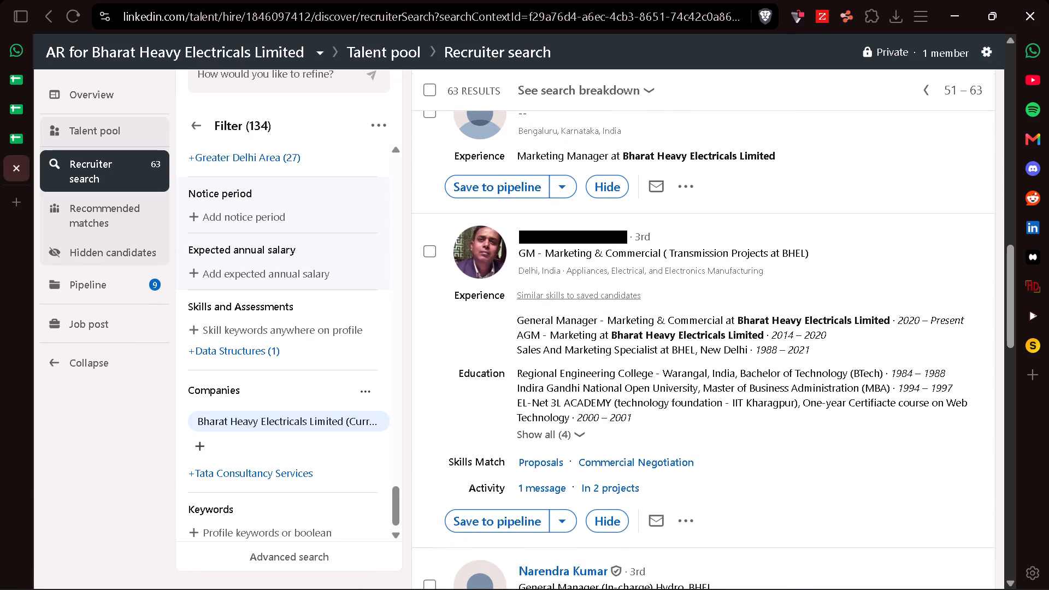
{"action": "left_click", "coordinate": [563, 236]}
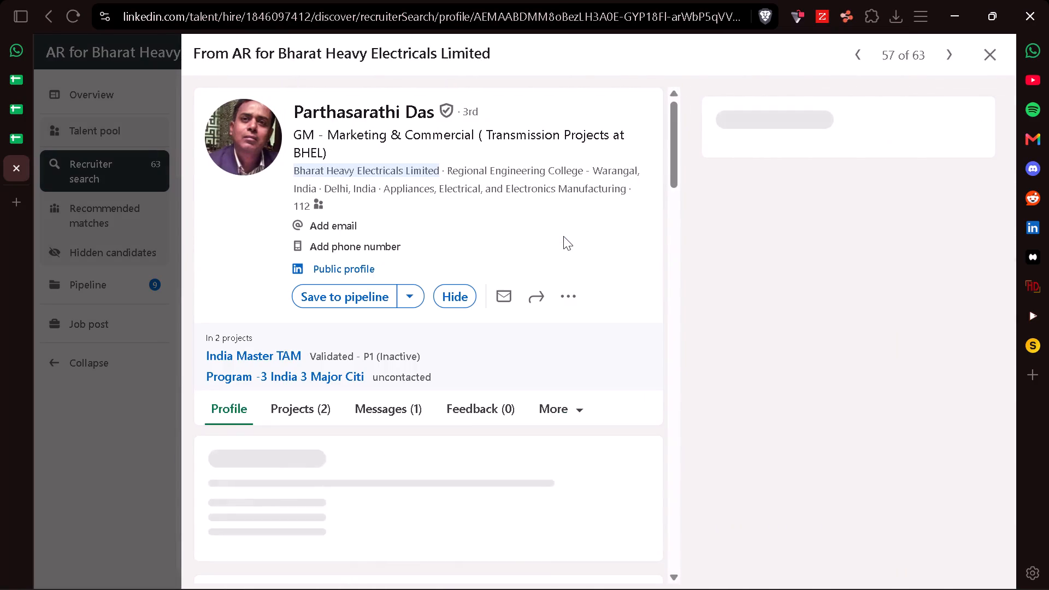
{"action": "scroll", "coordinate": [437, 369], "scroll_direction": "down", "scroll_amount": 3}
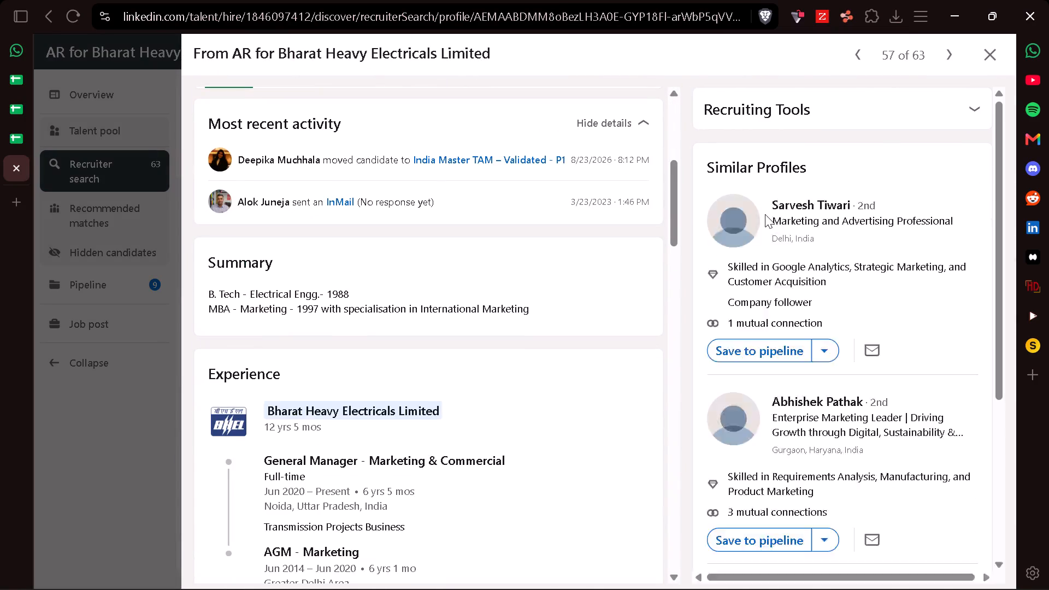
{"action": "left_click", "coordinate": [983, 60]}
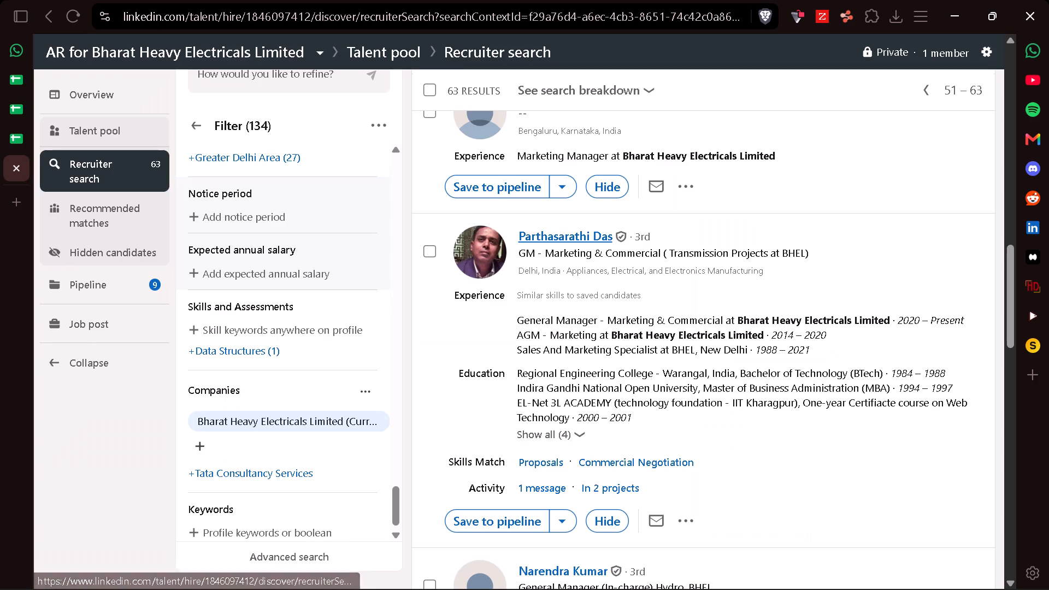
Save the Delhi GM - Marketing & Commercial for Transmission Projects to the pipeline.
{"action": "left_click", "coordinate": [503, 522]}
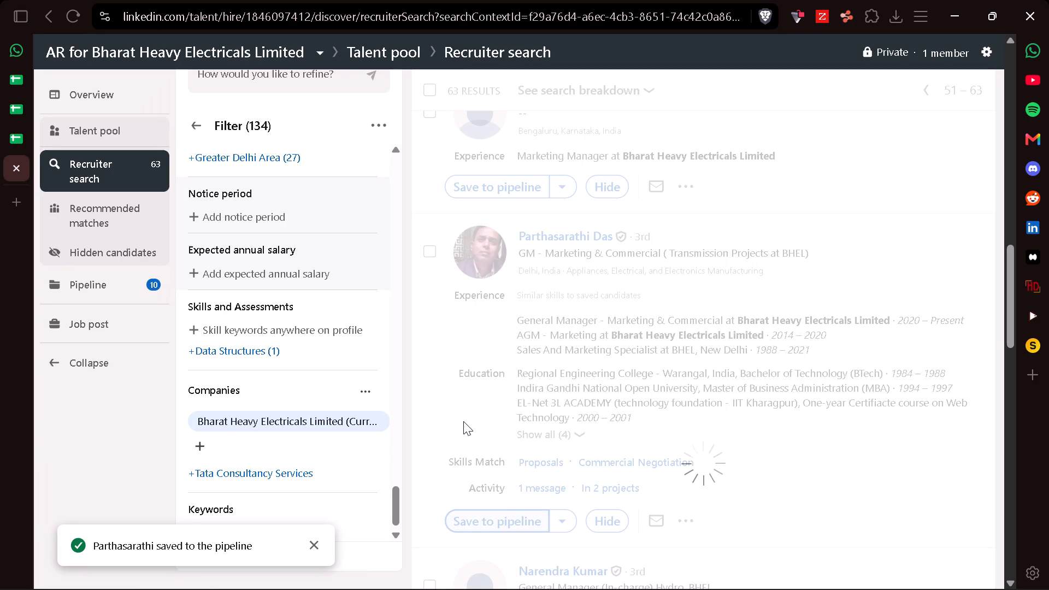
Examine the profile of the Noida General Manager (In-charge) Hydro, Power Sector Marketing.
{"action": "scroll", "coordinate": [463, 421], "scroll_direction": "down", "scroll_amount": 1}
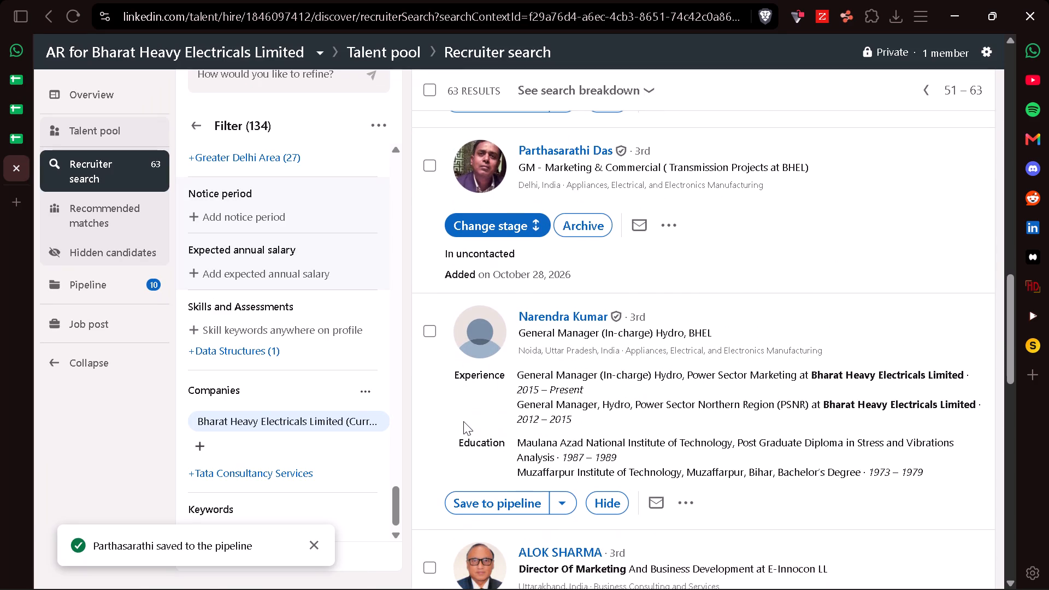
{"action": "scroll", "coordinate": [463, 421], "scroll_direction": "down", "scroll_amount": 1}
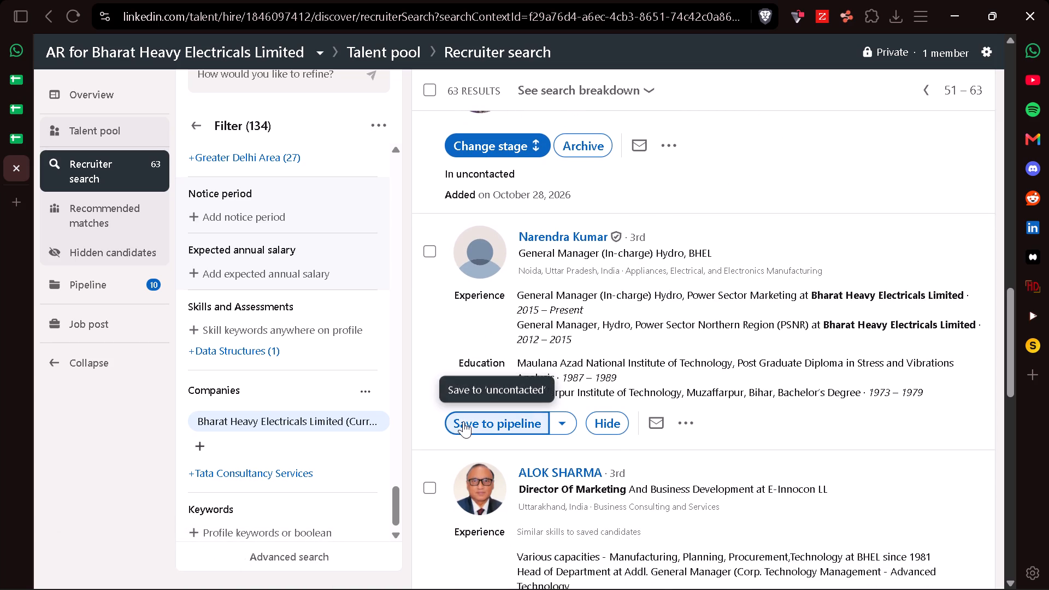
{"action": "left_click", "coordinate": [557, 228]}
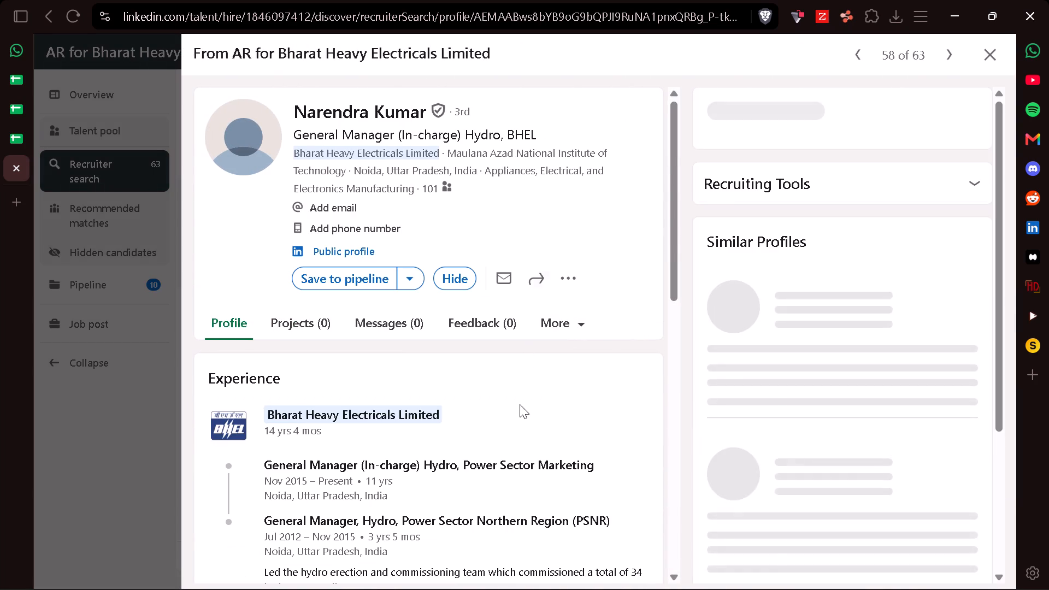
{"action": "left_click", "coordinate": [988, 61]}
Examine the profile of the Uttarakhand Director of Marketing and Business Development at E-Innocon.
{"action": "scroll", "coordinate": [698, 389], "scroll_direction": "down", "scroll_amount": 2}
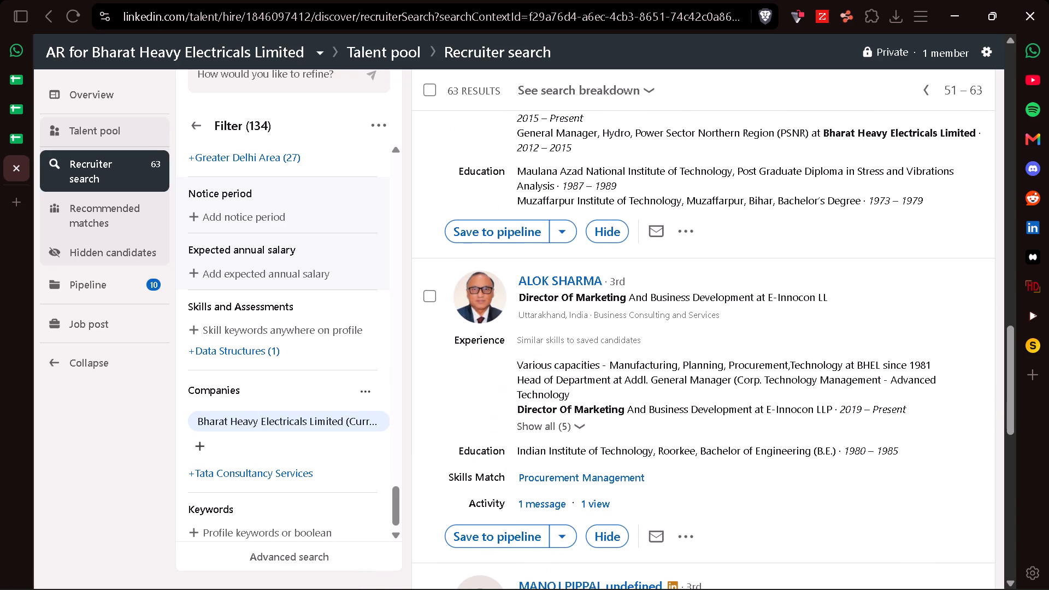
{"action": "left_click", "coordinate": [569, 279]}
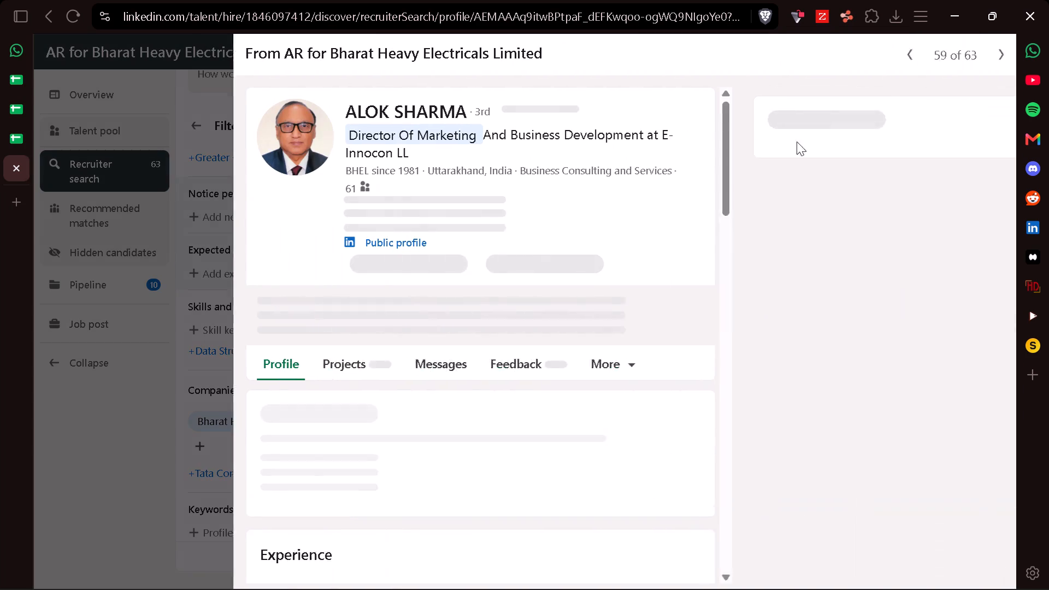
{"action": "left_click", "coordinate": [988, 52]}
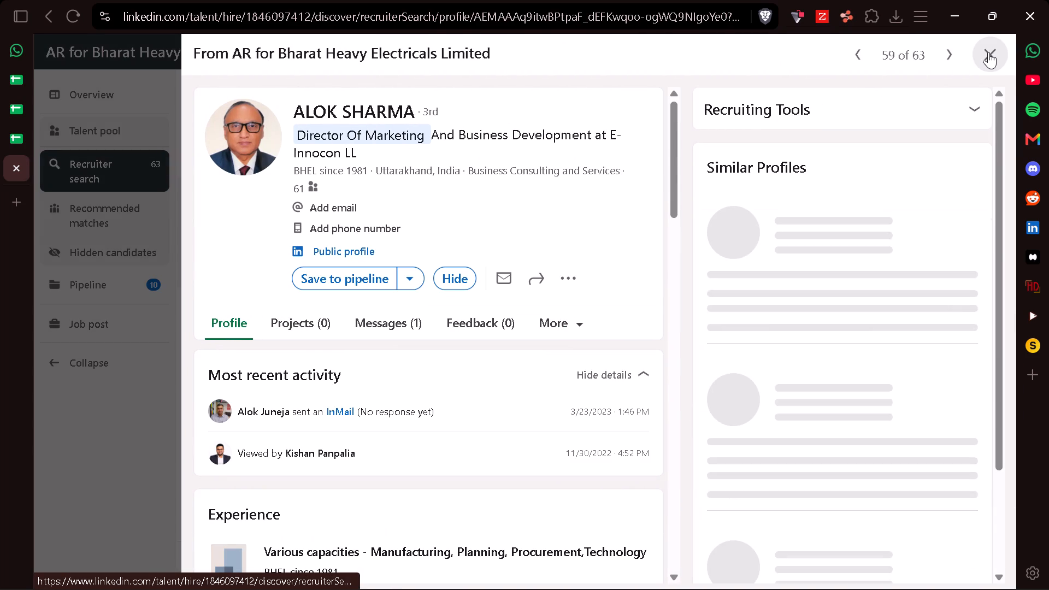
Check the profile of the Udaipur Marketing Manager at Bharat Heavy Electricals Limited and save that candidate to the pipeline.
{"action": "scroll", "coordinate": [614, 368], "scroll_direction": "down", "scroll_amount": 2}
{"action": "scroll", "coordinate": [574, 389], "scroll_direction": "down", "scroll_amount": 3}
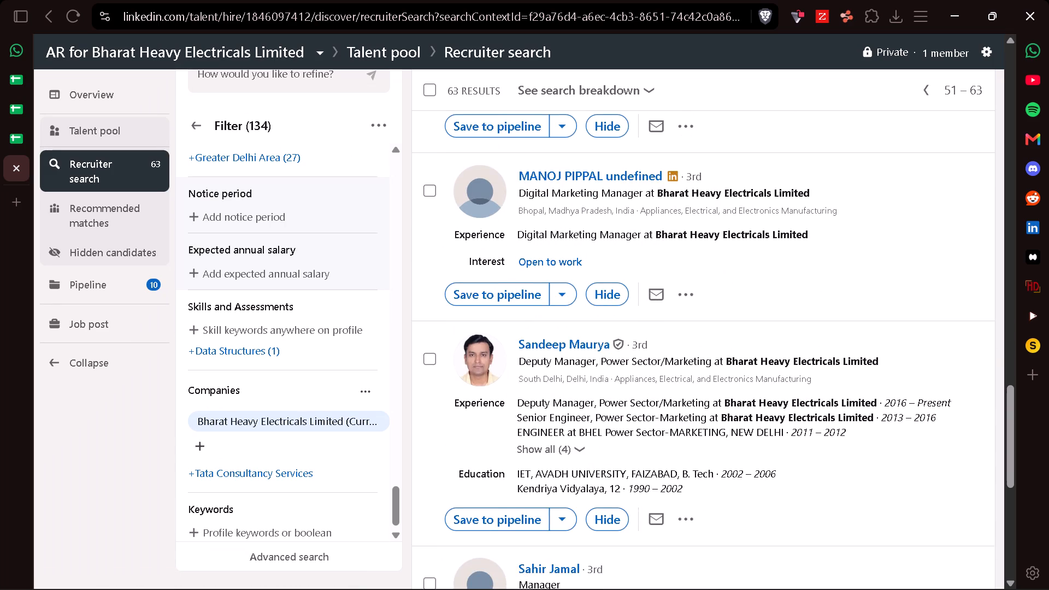
{"action": "scroll", "coordinate": [474, 427], "scroll_direction": "down", "scroll_amount": 3}
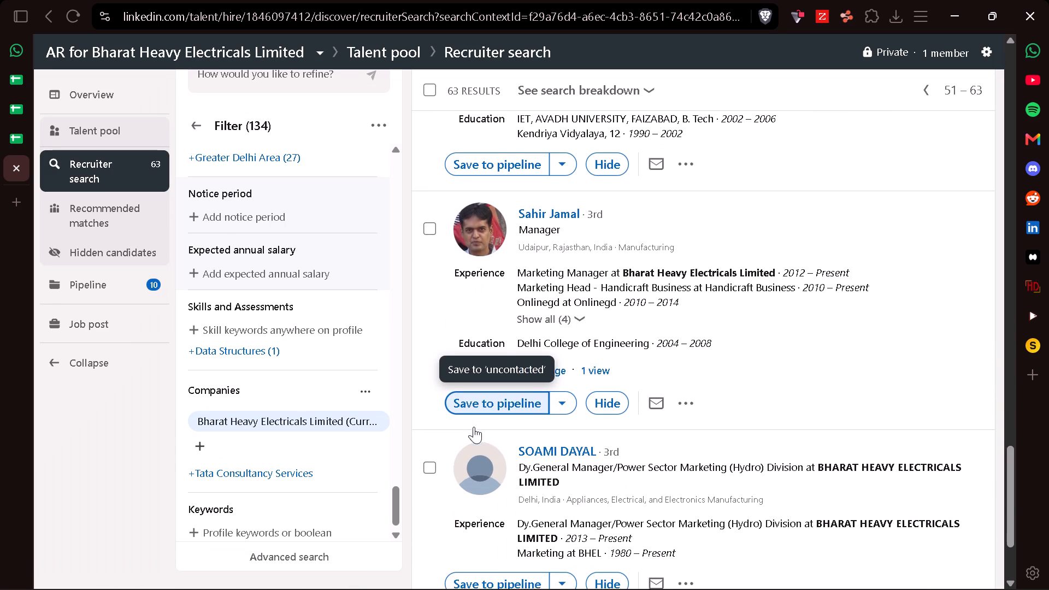
{"action": "left_click", "coordinate": [536, 207]}
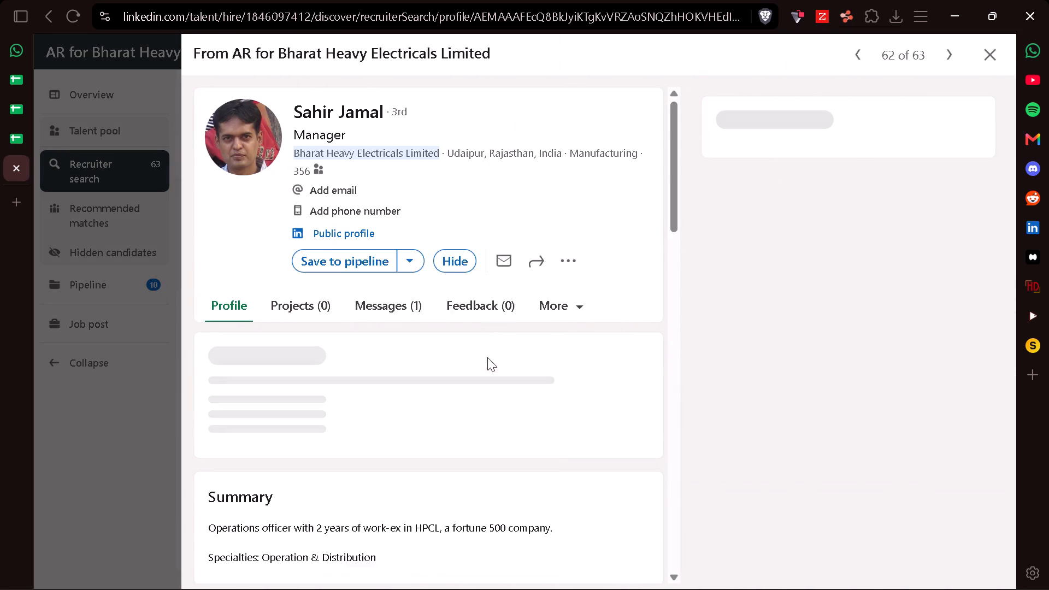
{"action": "scroll", "coordinate": [487, 357], "scroll_direction": "down", "scroll_amount": 1}
{"action": "scroll", "coordinate": [487, 357], "scroll_direction": "up", "scroll_amount": 5}
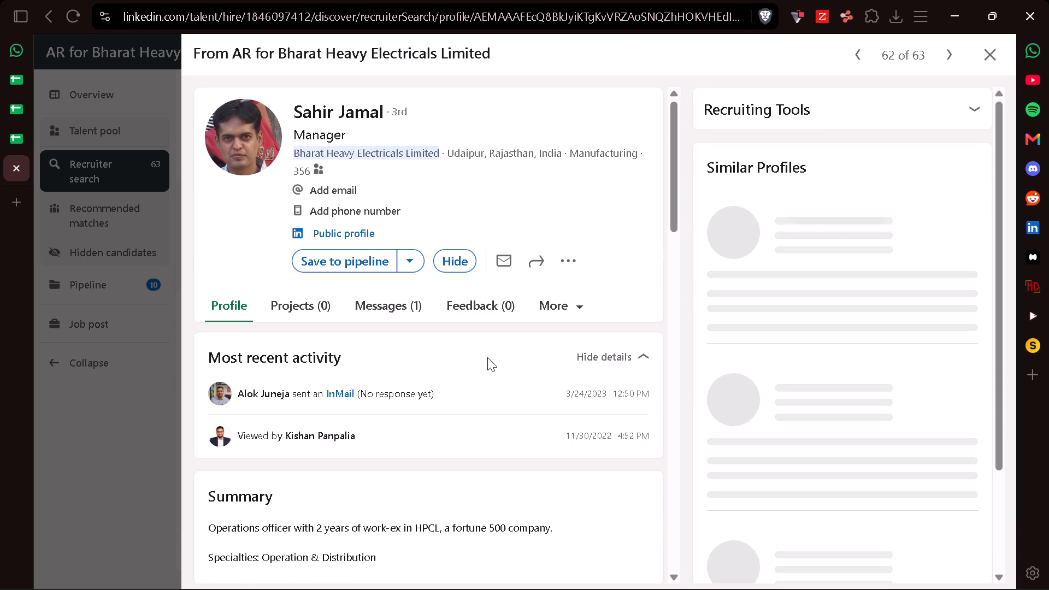
{"action": "left_click", "coordinate": [991, 66]}
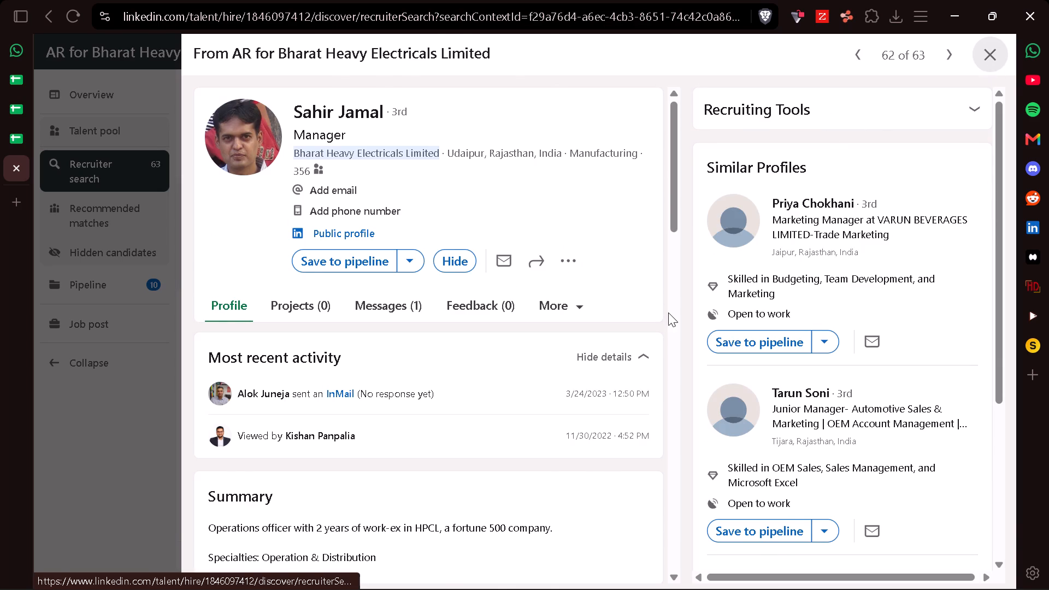
{"action": "left_click", "coordinate": [486, 398]}
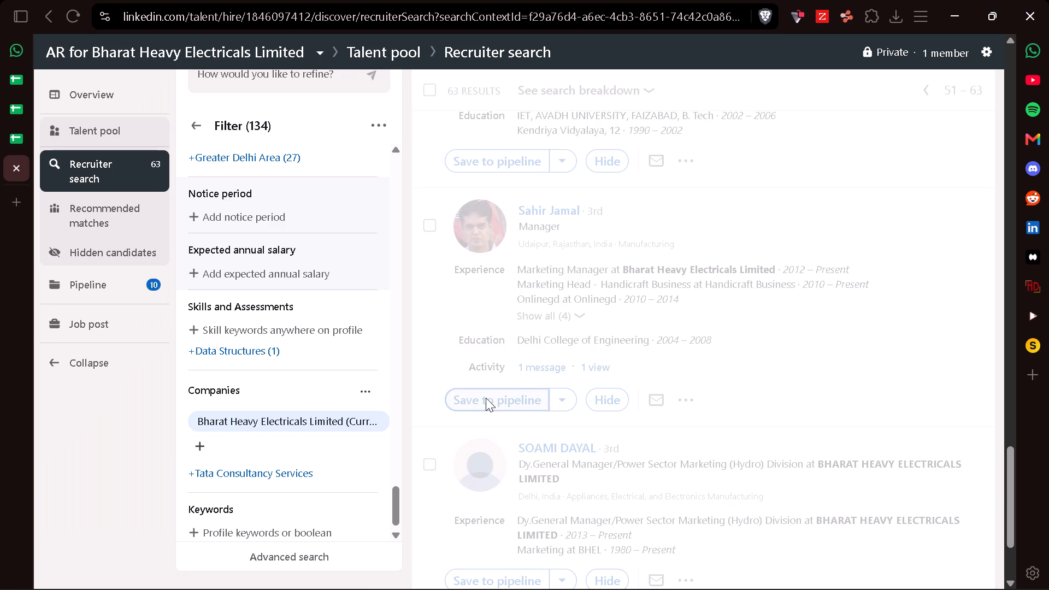
Export all candidates in the project's pipeline to a CSV file and close the recruiter page.
{"action": "scroll", "coordinate": [486, 398], "scroll_direction": "down", "scroll_amount": 1}
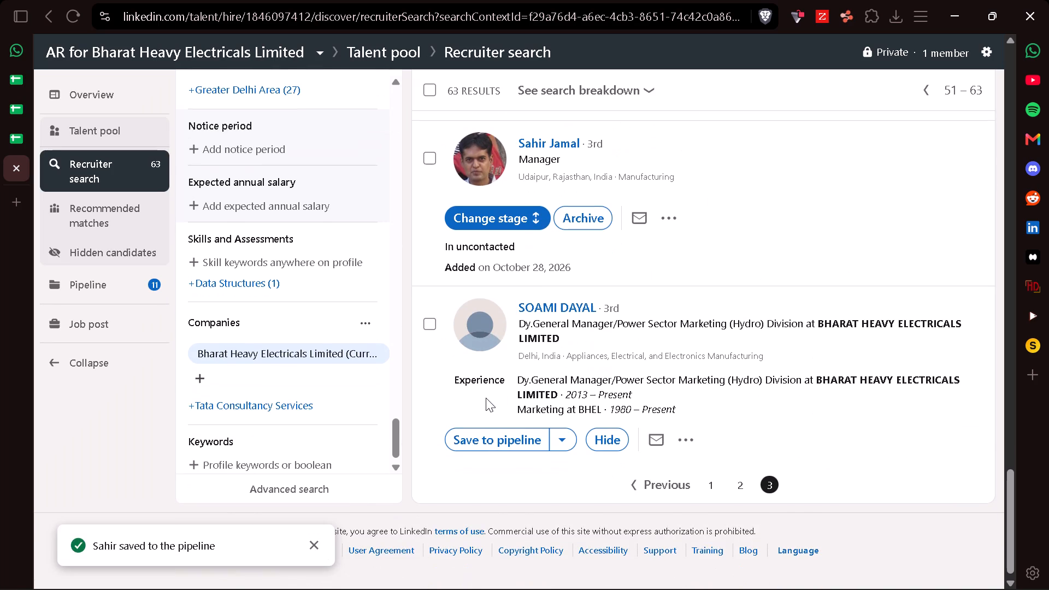
{"action": "left_click", "coordinate": [114, 293]}
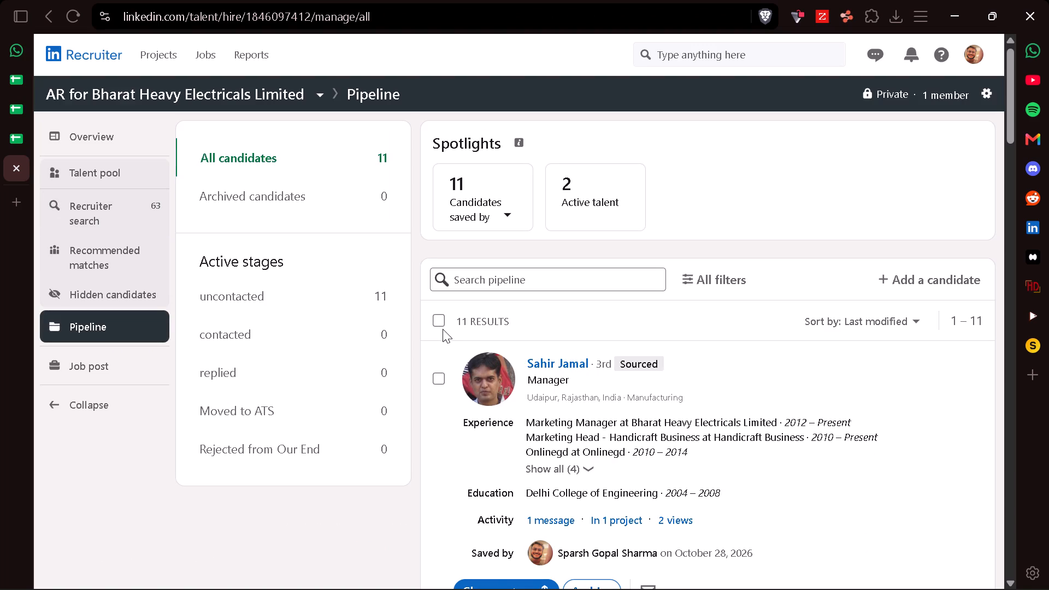
{"action": "left_click", "coordinate": [442, 327]}
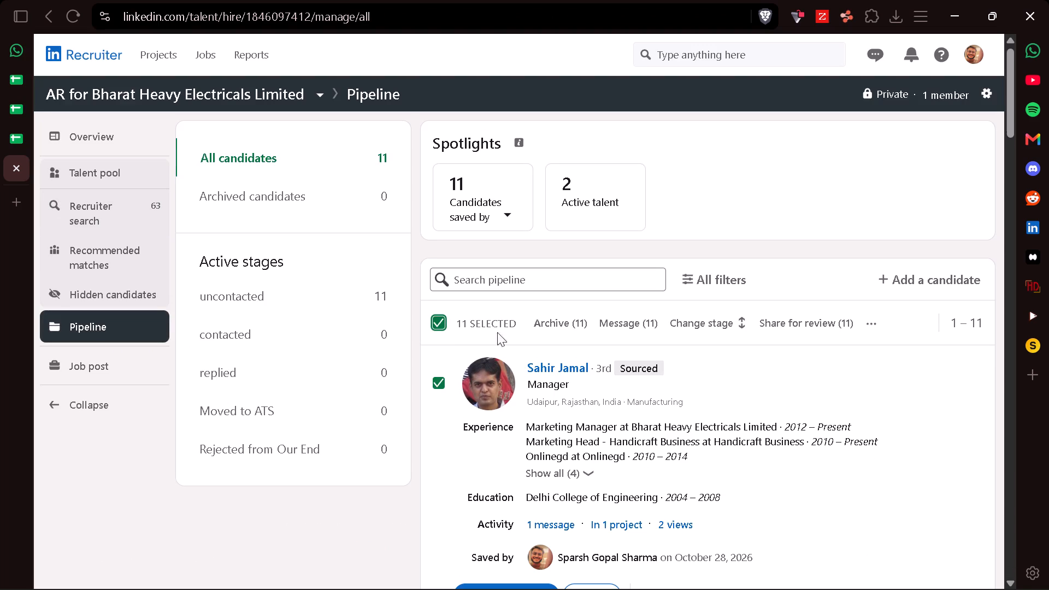
{"action": "left_click", "coordinate": [876, 326]}
{"action": "left_click", "coordinate": [835, 432]}
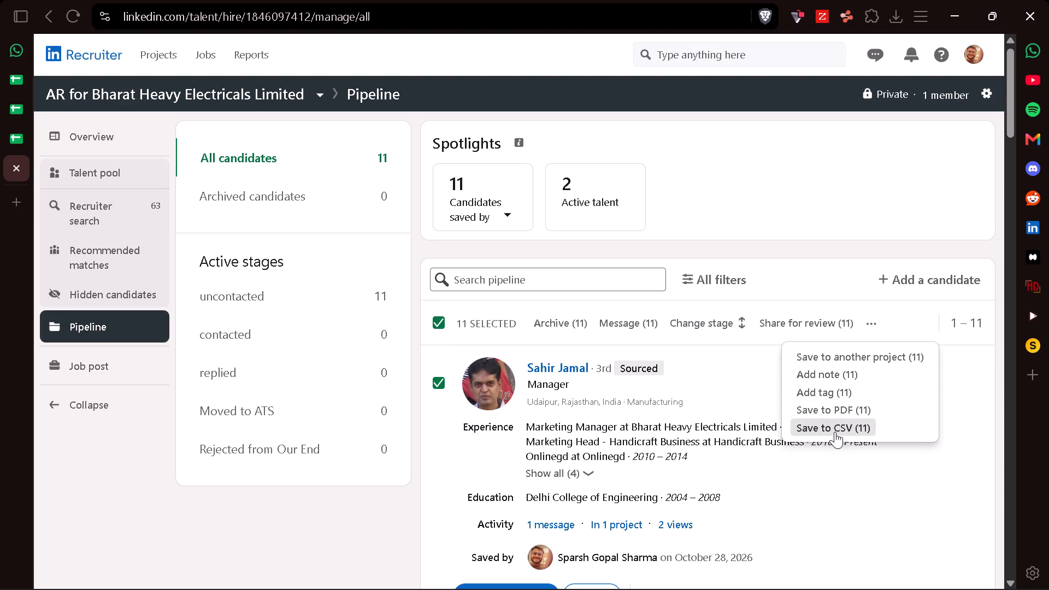
{"action": "left_click", "coordinate": [17, 169]}
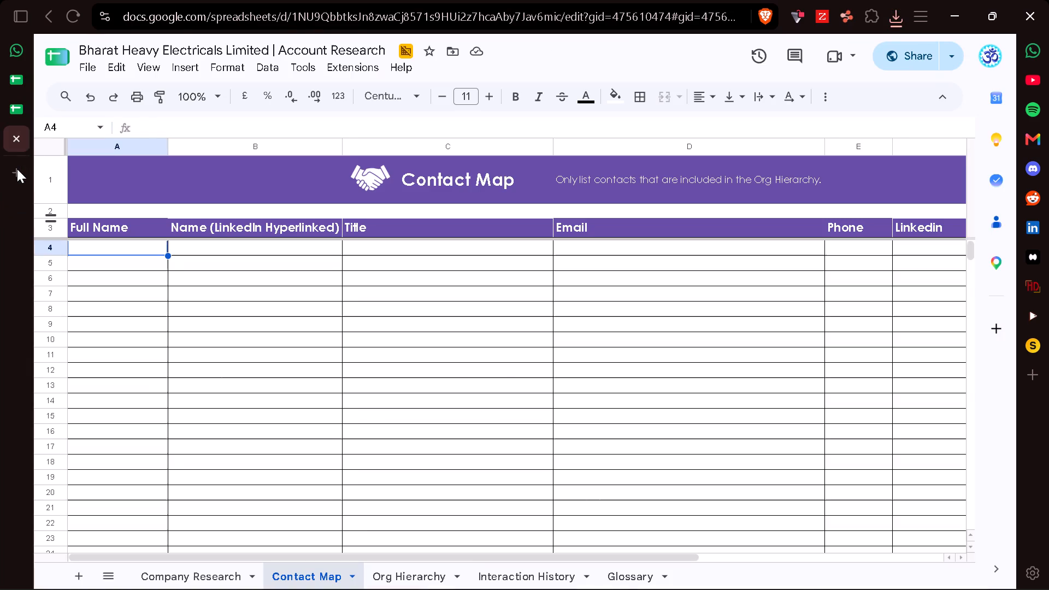
Switch to the pipeline export in Excel and delete its Headline column.
{"action": "left_click", "coordinate": [576, 568]}
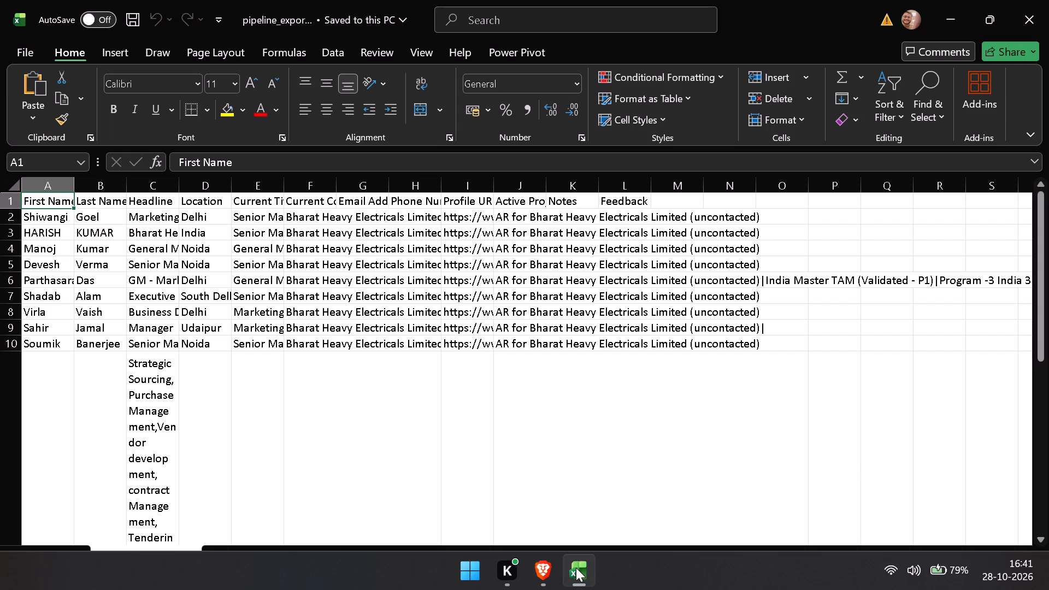
{"action": "left_click", "coordinate": [150, 194]}
{"action": "left_click", "coordinate": [153, 192]}
{"action": "right_click", "coordinate": [153, 192]}
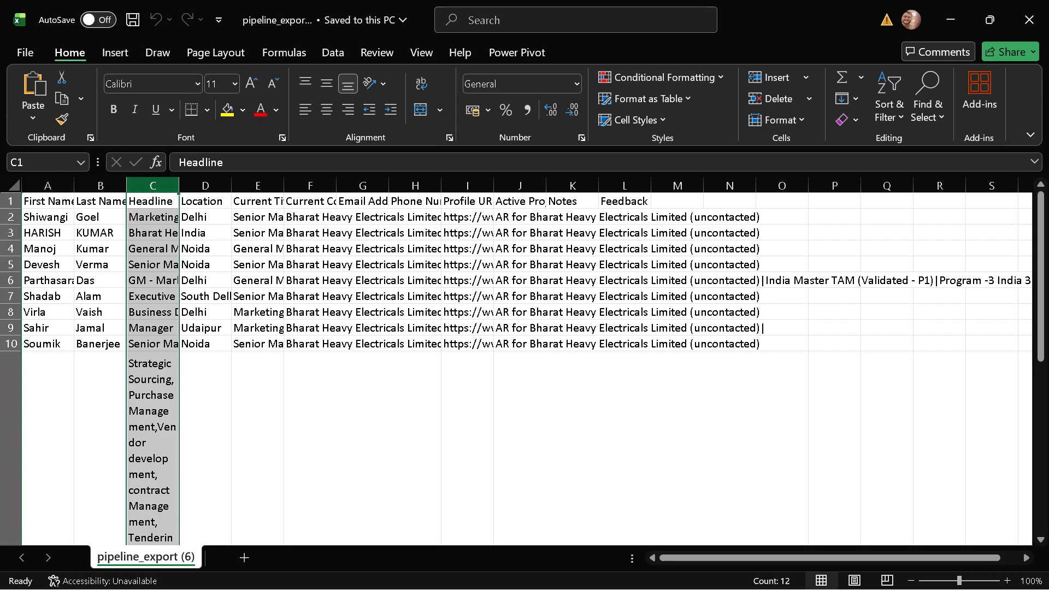
{"action": "left_click", "coordinate": [201, 378]}
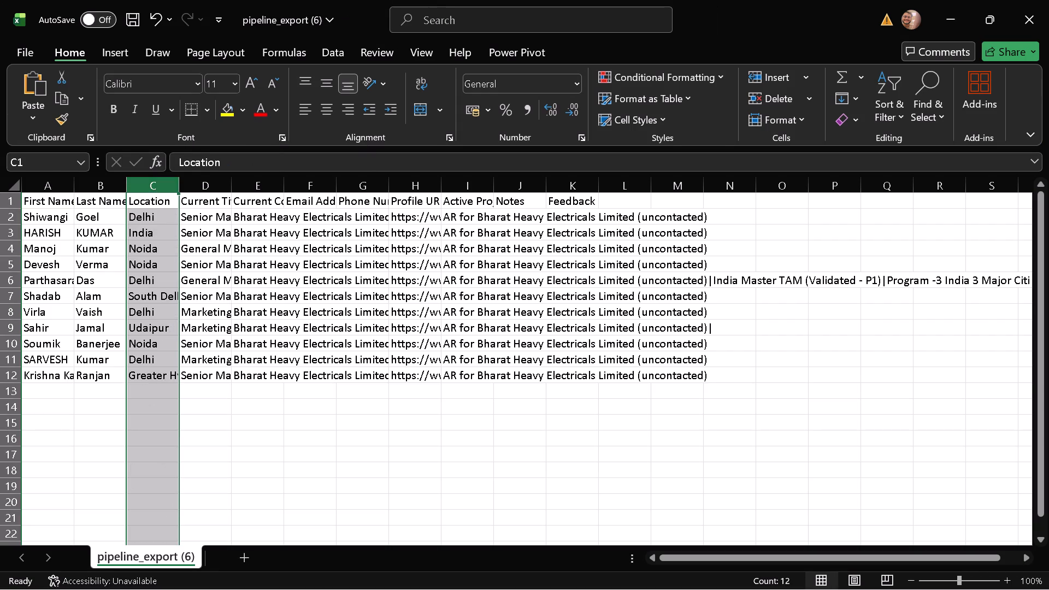
Insert an empty column between Last Name and Location.
{"action": "right_click", "coordinate": [161, 188]}
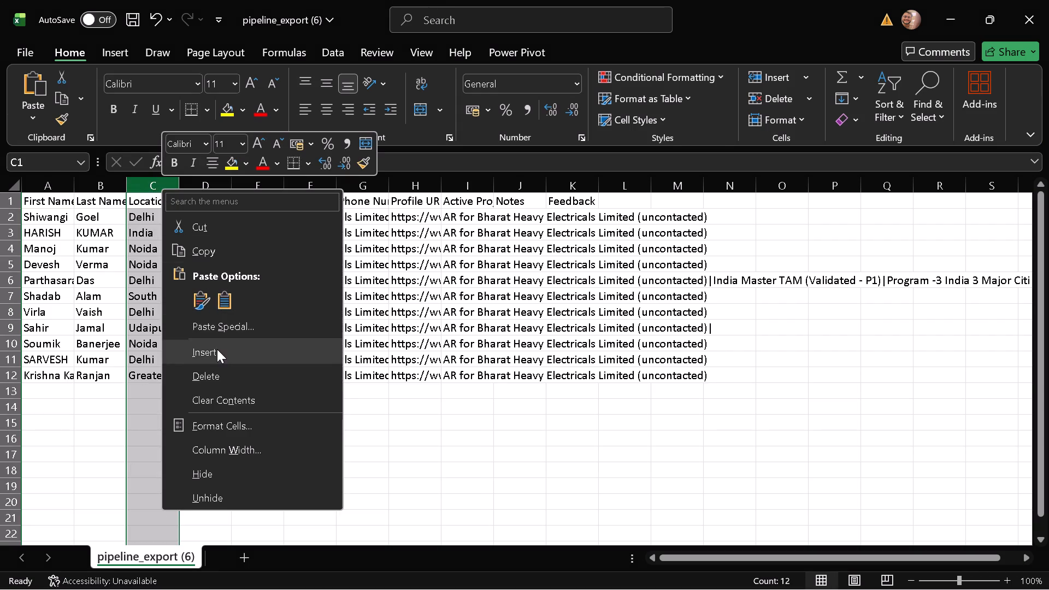
{"action": "left_click", "coordinate": [217, 349]}
In cell C2, enter a CONCATENATE formula joining A2, a space and B2 into a full name.
{"action": "left_click", "coordinate": [147, 221]}
{"action": "type", "text": "=conc"}
{"action": "double_click", "coordinate": [166, 244]}
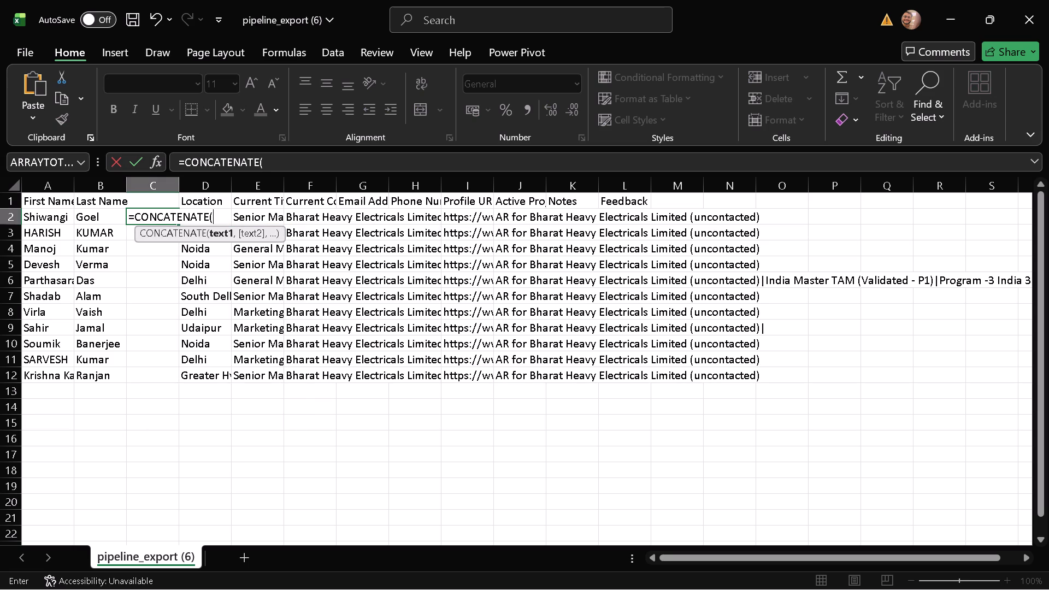
{"action": "left_click", "coordinate": [63, 223]}
{"action": "type", "text": ",\" \","}
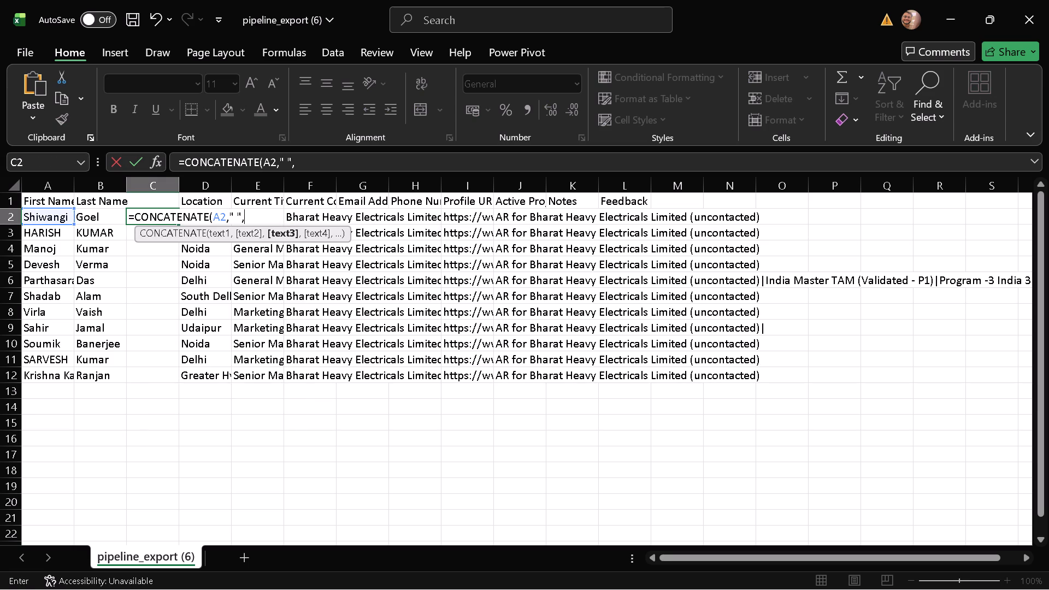
{"action": "left_click", "coordinate": [91, 220]}
{"action": "key", "text": "Return"}
{"action": "key", "text": "Return"}
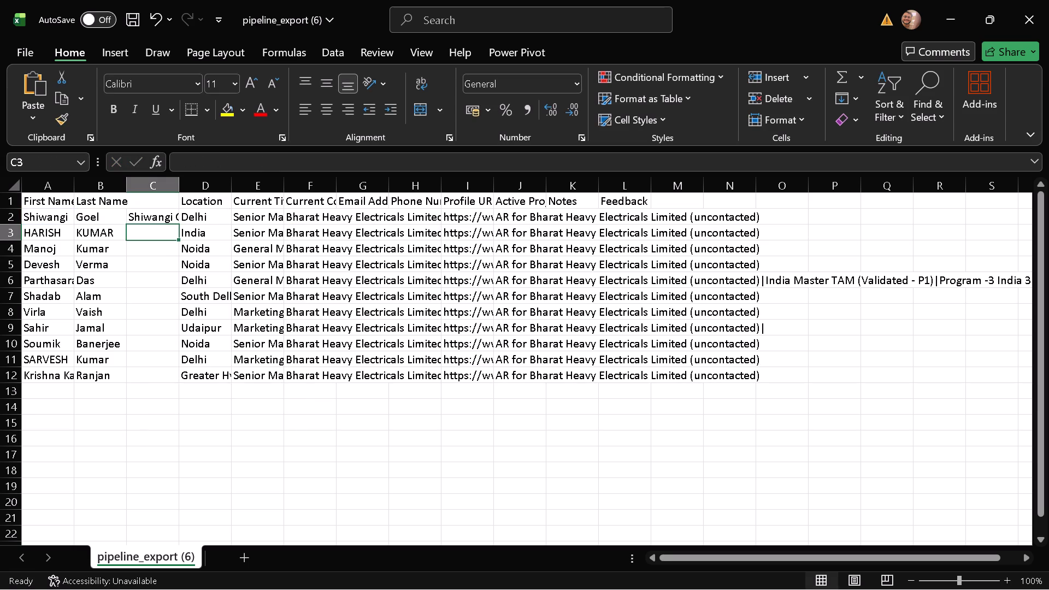
Fill the full-name formula from C2 down through row 12 for all candidates.
{"action": "left_click", "coordinate": [166, 222]}
{"action": "left_click_drag", "start_coordinate": [168, 219], "coordinate": [175, 223]}
{"action": "left_click", "coordinate": [175, 223]}
{"action": "left_click_drag", "start_coordinate": [175, 223], "coordinate": [175, 231]}
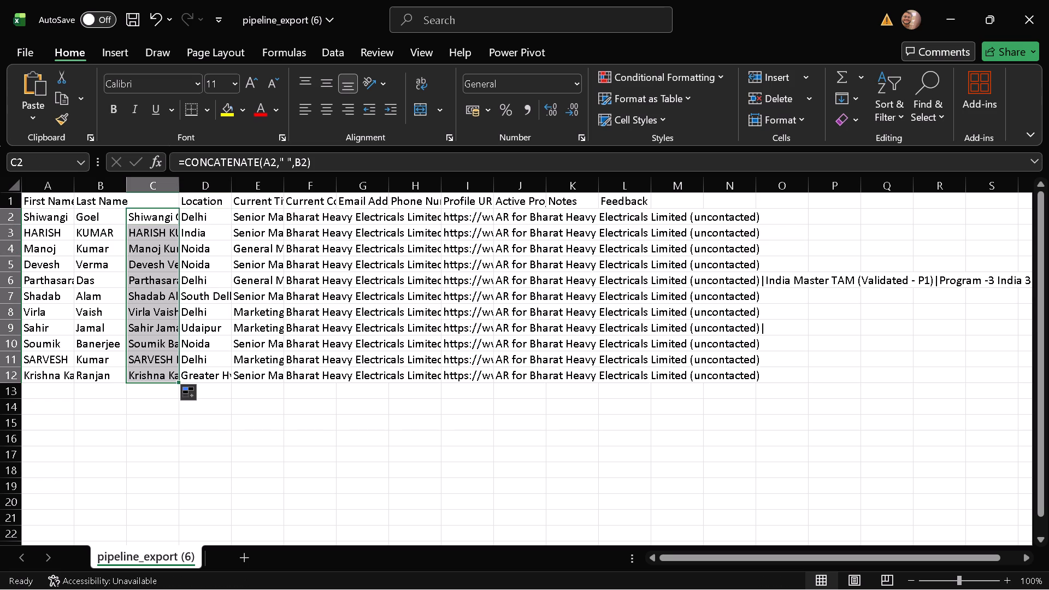
{"action": "left_click_drag", "start_coordinate": [175, 231], "coordinate": [183, 314]}
Copy the combined names C2:C12 into the Full Name column of the Contact Map sheet in the browser, starting at A4.
{"action": "key", "text": "ctrl+c"}
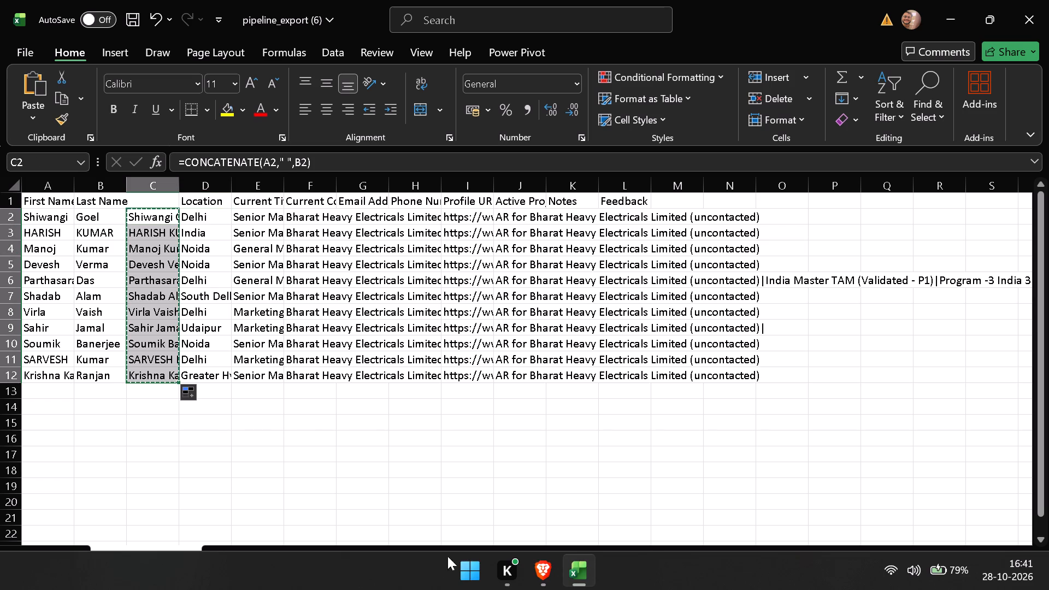
{"action": "left_click", "coordinate": [553, 577]}
{"action": "key", "text": "ctrl+v"}
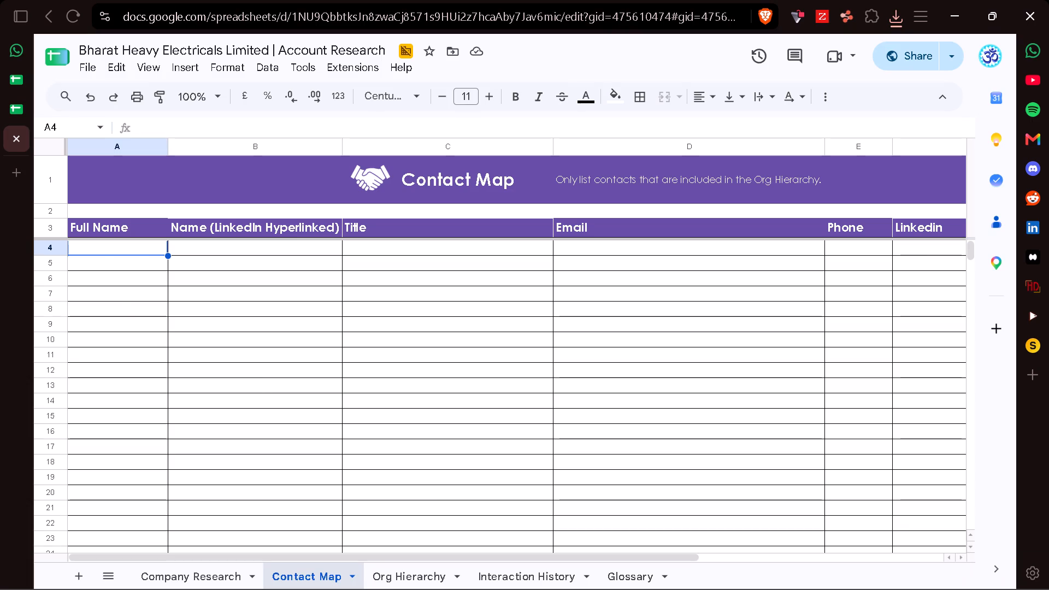
Back in Excel, widen the pipeline export's Current Company column to fit its contents.
{"action": "left_click", "coordinate": [581, 571]}
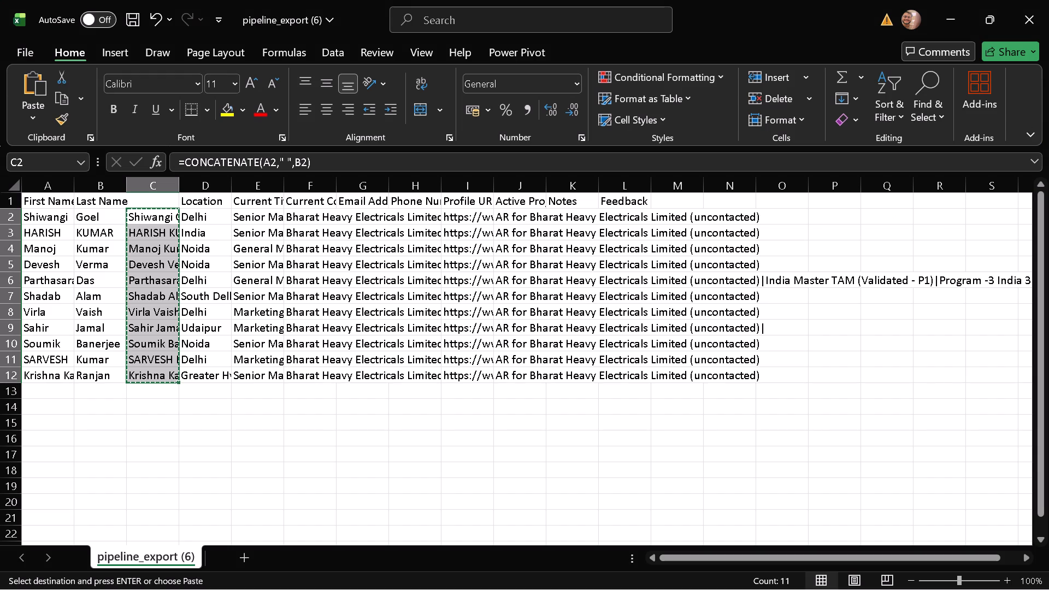
{"action": "left_click", "coordinate": [334, 184]}
{"action": "double_click", "coordinate": [334, 182]}
Copy the candidates' current titles E2:E12 into the Title column of the browser's Contact Map sheet, starting at C4.
{"action": "left_click", "coordinate": [244, 216]}
{"action": "key", "text": "ctrl+shift+Down"}
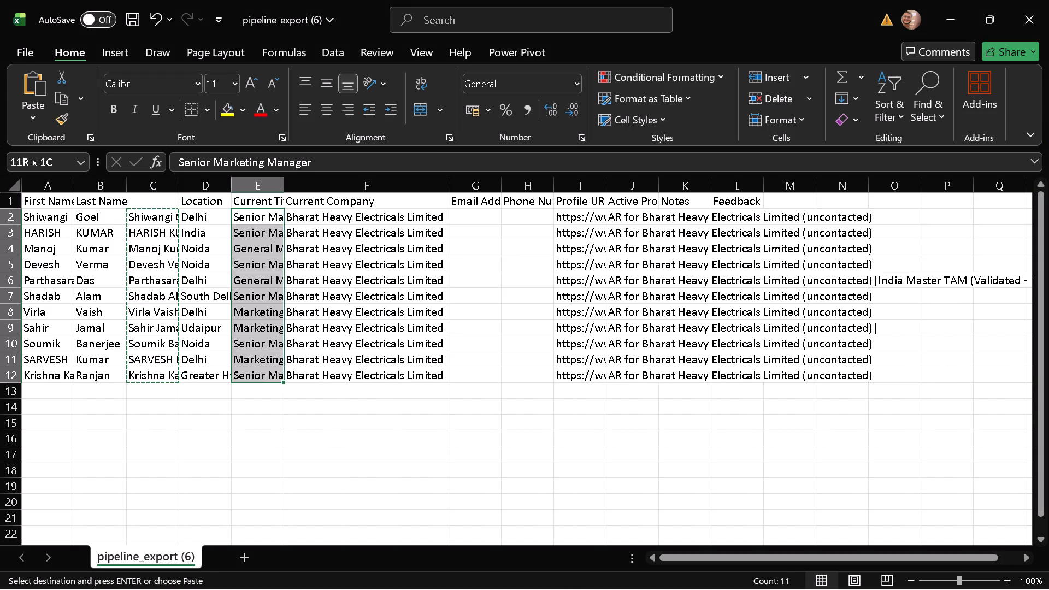
{"action": "key", "text": "ctrl+c"}
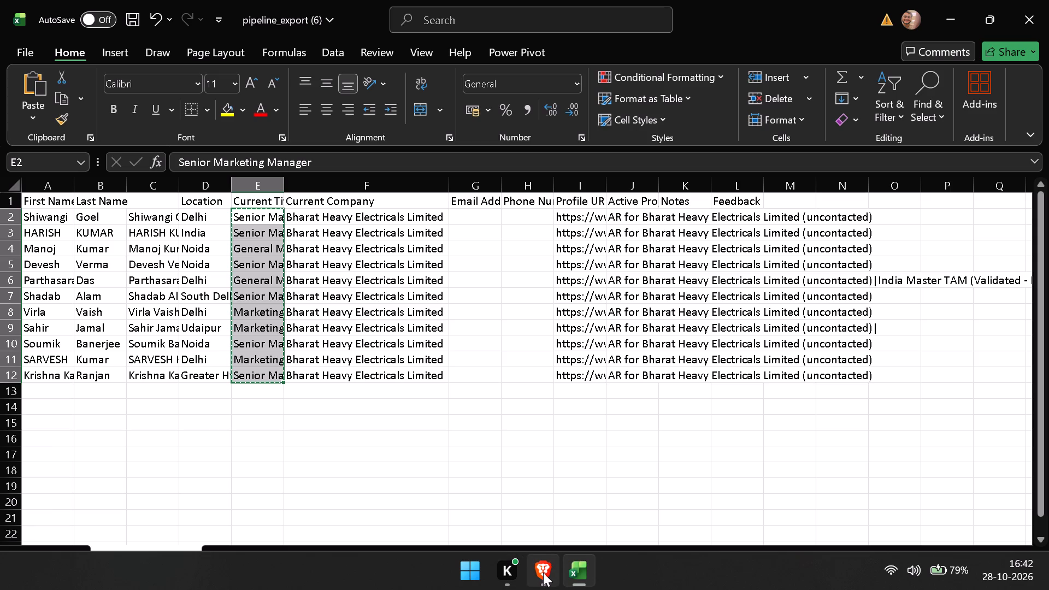
{"action": "left_click", "coordinate": [543, 573]}
{"action": "left_click", "coordinate": [375, 250]}
{"action": "key", "text": "ctrl+v"}
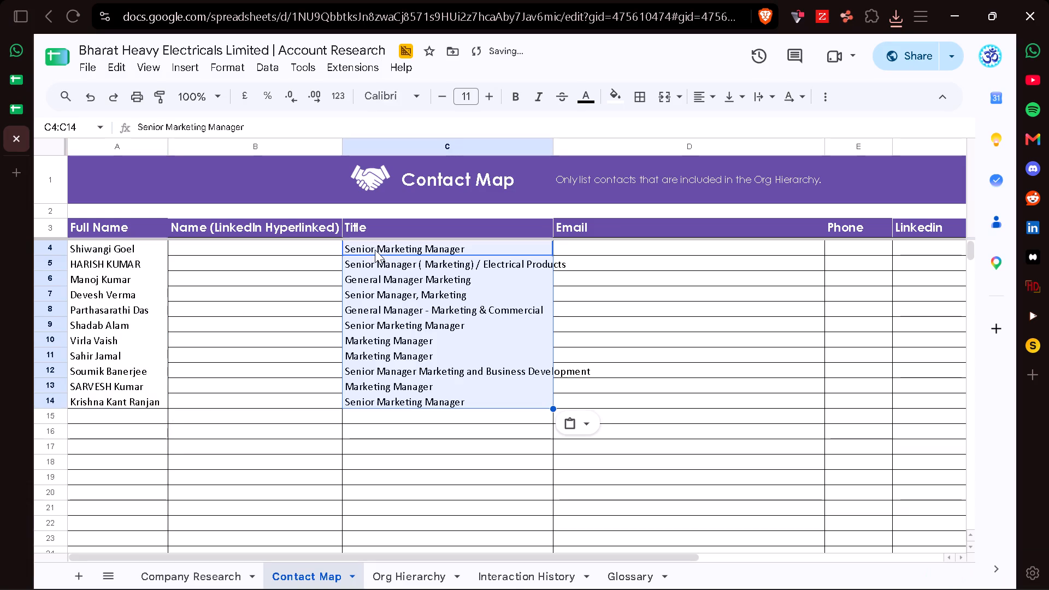
Copy the profile URLs I2:I12 from the Excel export into the Linkedin column of the browser's Contact Map sheet, starting at F4.
{"action": "left_click", "coordinate": [569, 572]}
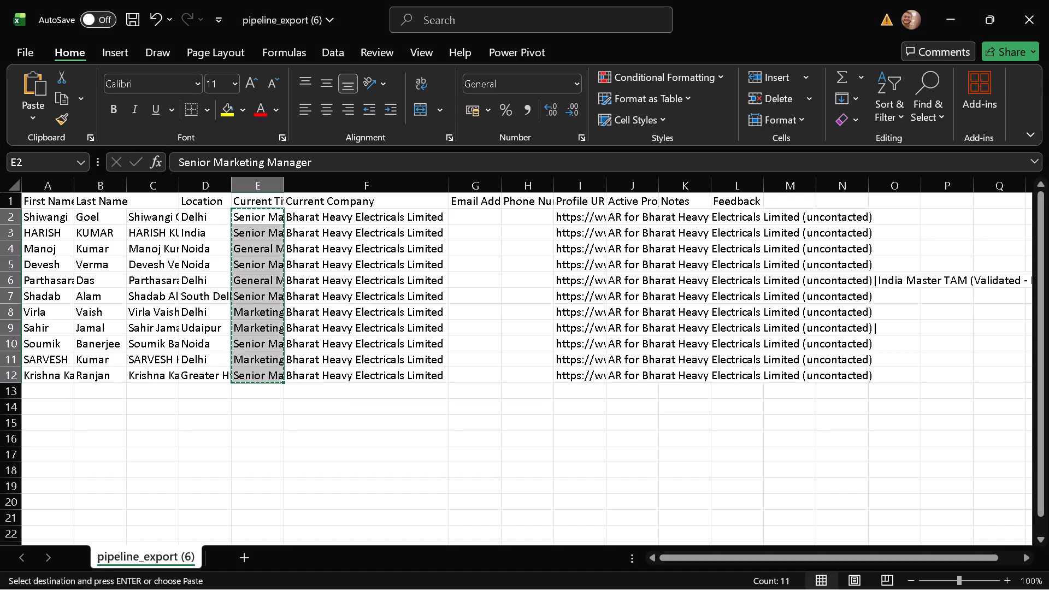
{"action": "left_click", "coordinate": [584, 219]}
{"action": "key", "text": "ctrl+shift+Down"}
{"action": "key", "text": "ctrl+c"}
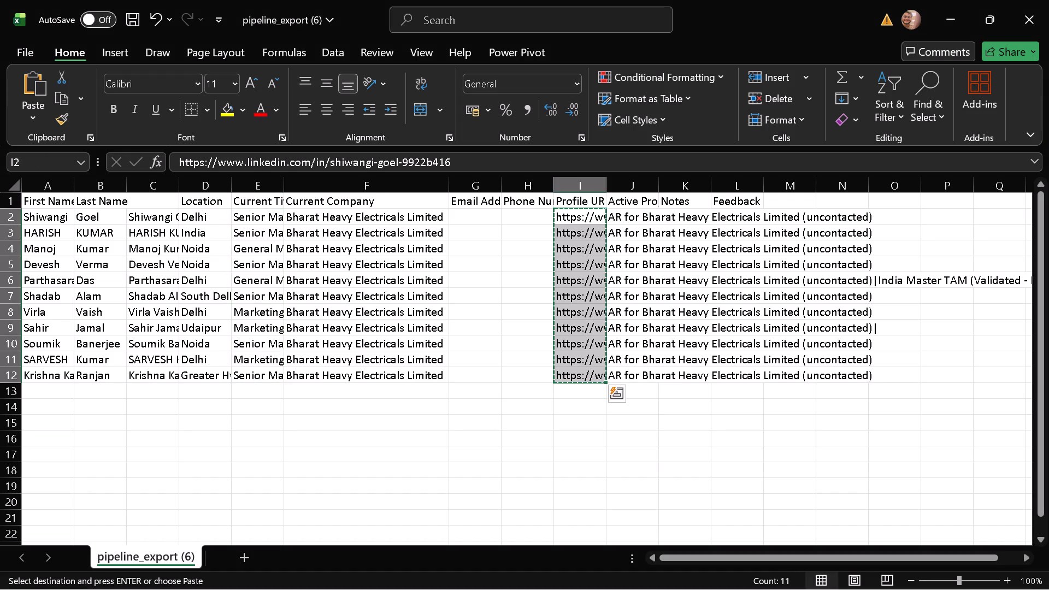
{"action": "left_click", "coordinate": [534, 573]}
{"action": "scroll", "coordinate": [603, 460], "scroll_direction": "left", "scroll_amount": 2}
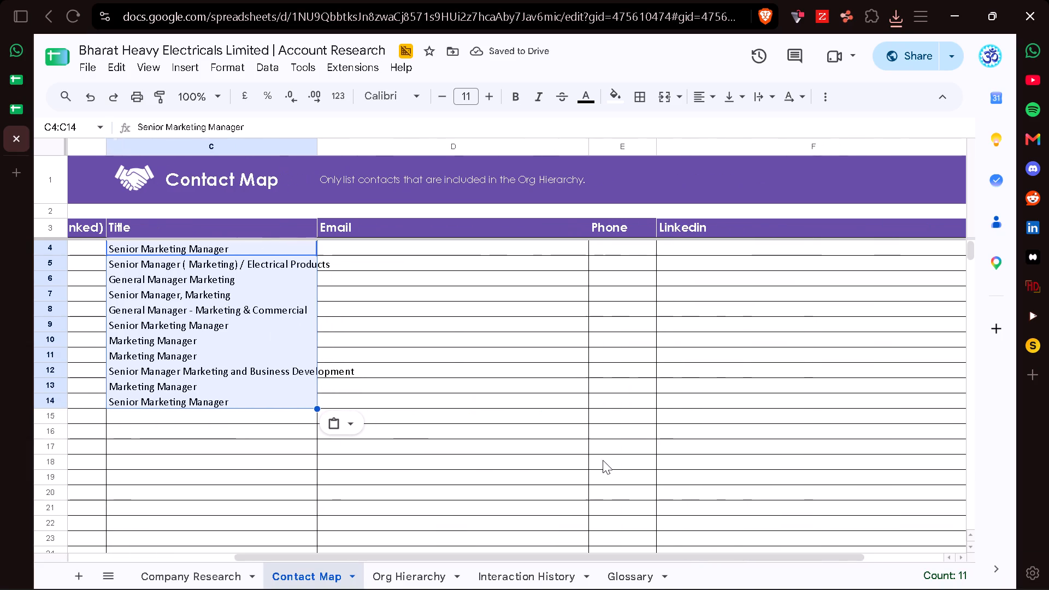
{"action": "left_click", "coordinate": [683, 250]}
{"action": "key", "text": "ctrl+v"}
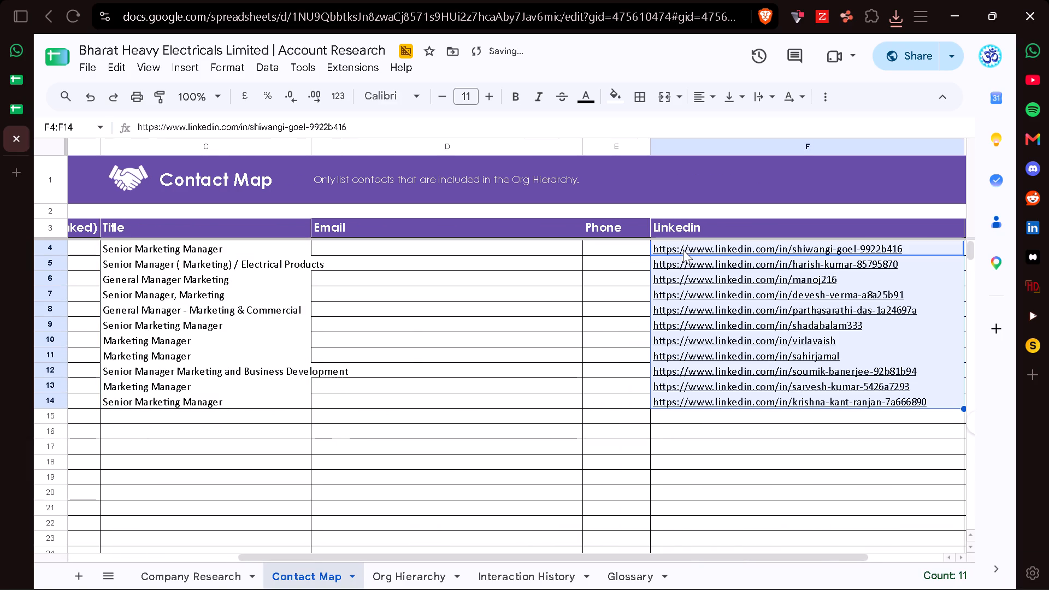
Copy the candidates' locations D2:D12 from the Excel export into the Location column of the browser's Contact Map sheet, starting at G4.
{"action": "left_click", "coordinate": [584, 579]}
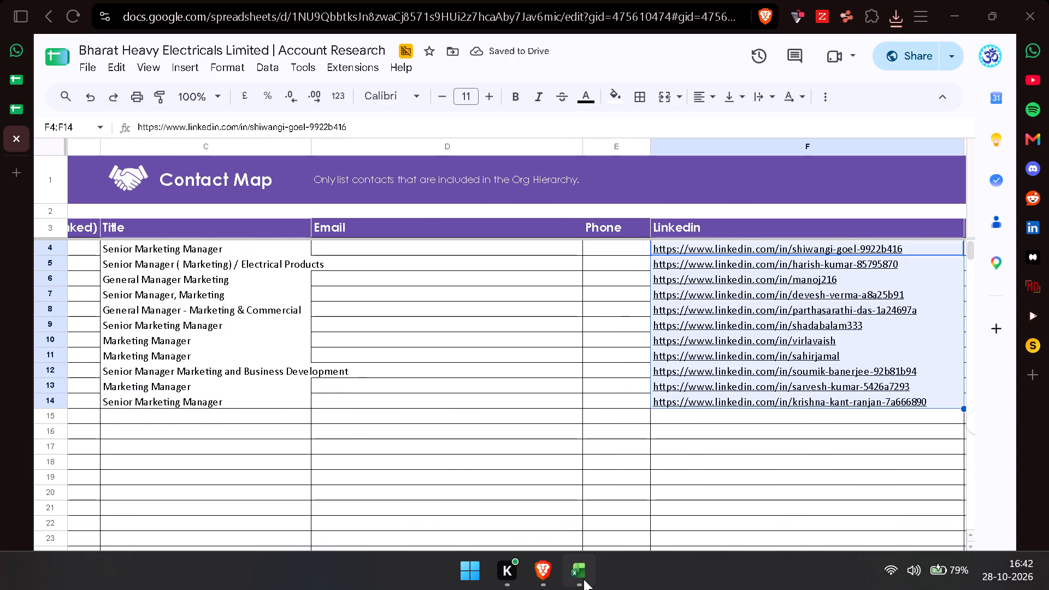
{"action": "left_click", "coordinate": [198, 221]}
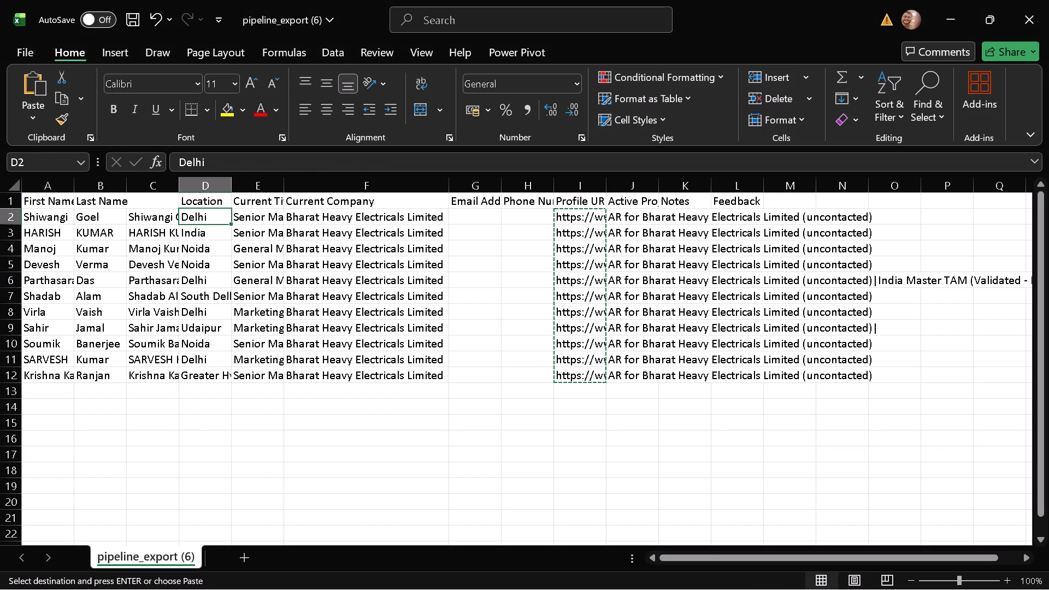
{"action": "key", "text": "ctrl+shift+Down"}
{"action": "key", "text": "ctrl+c"}
{"action": "left_click", "coordinate": [538, 574]}
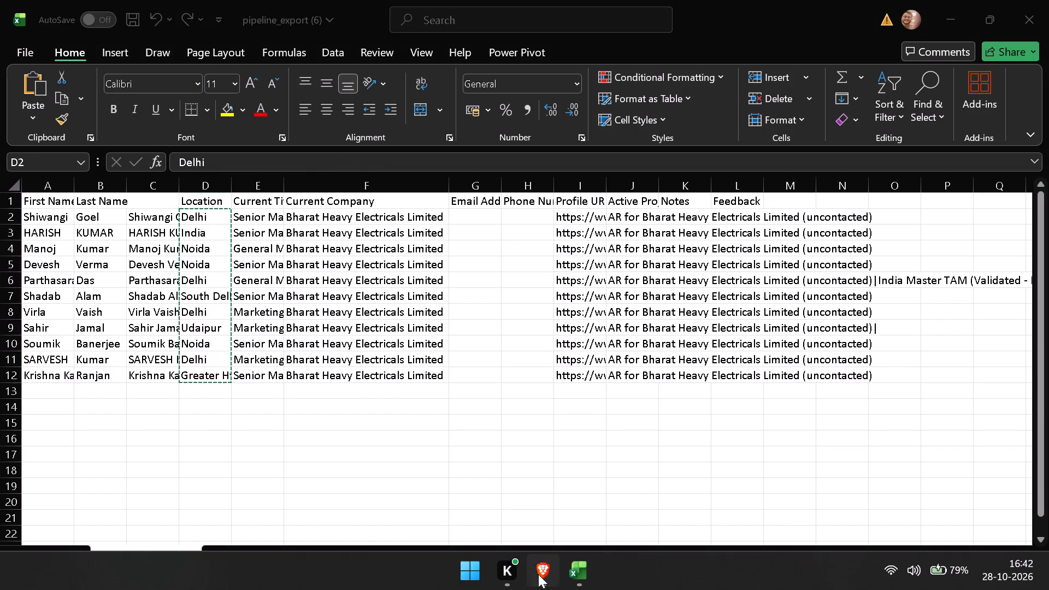
{"action": "scroll", "coordinate": [738, 353], "scroll_direction": "left", "scroll_amount": 5}
{"action": "left_click", "coordinate": [888, 241]}
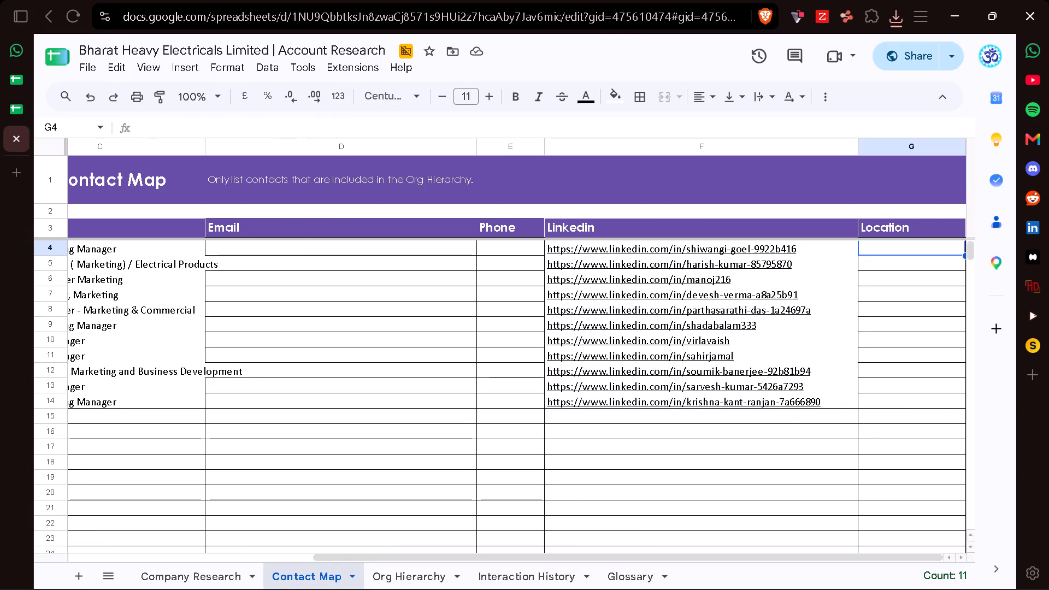
{"action": "key", "text": "ctrl+v"}
Close the pipeline export workbook in Excel.
{"action": "left_click", "coordinate": [568, 565]}
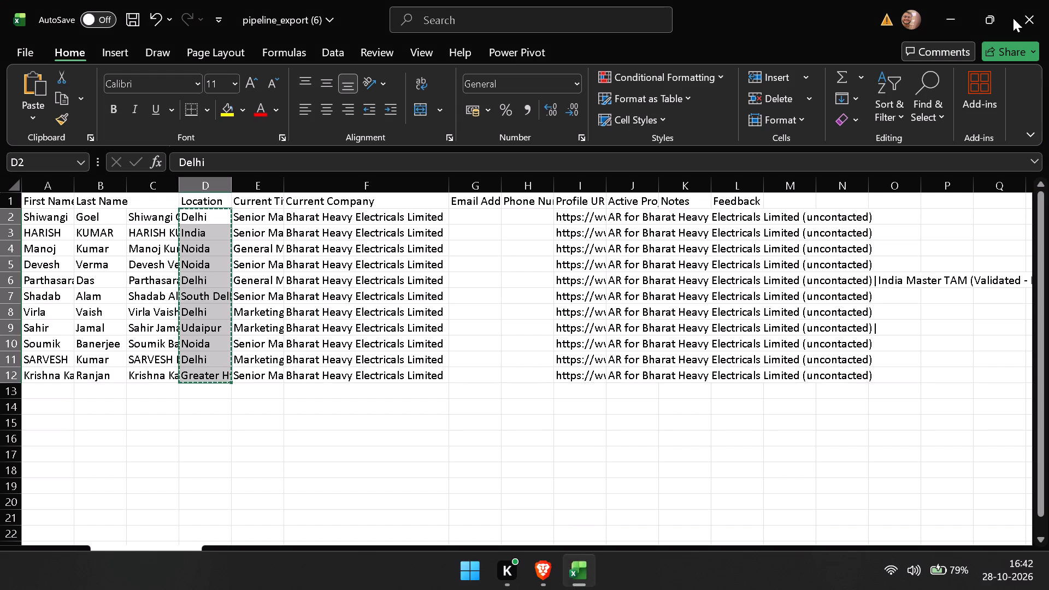
{"action": "left_click", "coordinate": [1048, 0]}
{"action": "left_click", "coordinate": [532, 320]}
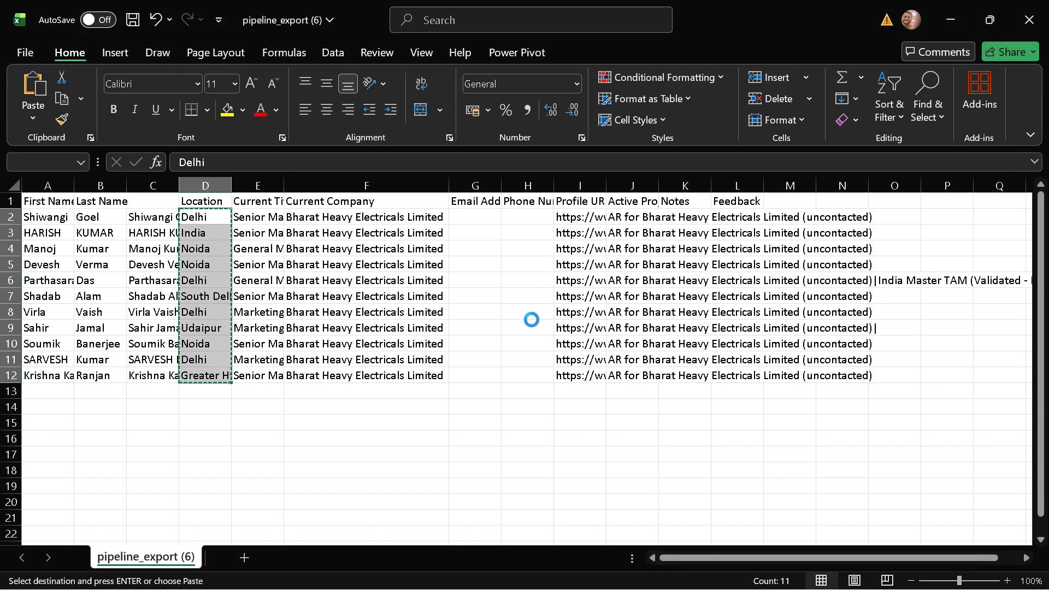
In the browser's Contact Map sheet, enter =HYPERLINK(F4,A4) in B4 to link the first contact's name to the LinkedIn URL.
{"action": "scroll", "coordinate": [532, 320], "scroll_direction": "right", "scroll_amount": 7}
{"action": "left_click", "coordinate": [233, 253]}
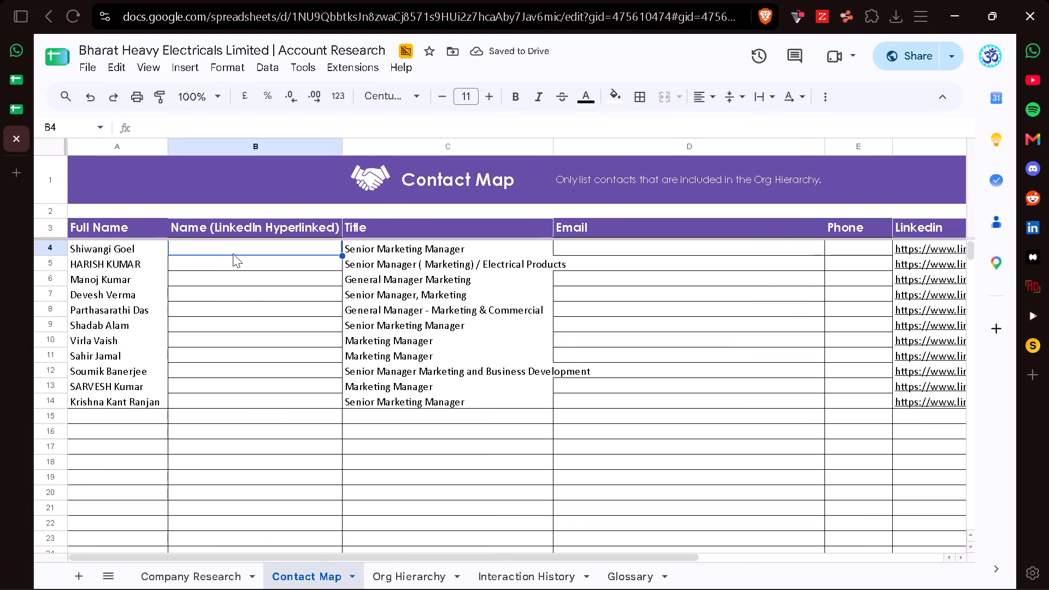
{"action": "key", "text": "equal"}
{"action": "type", "text": "hyp"}
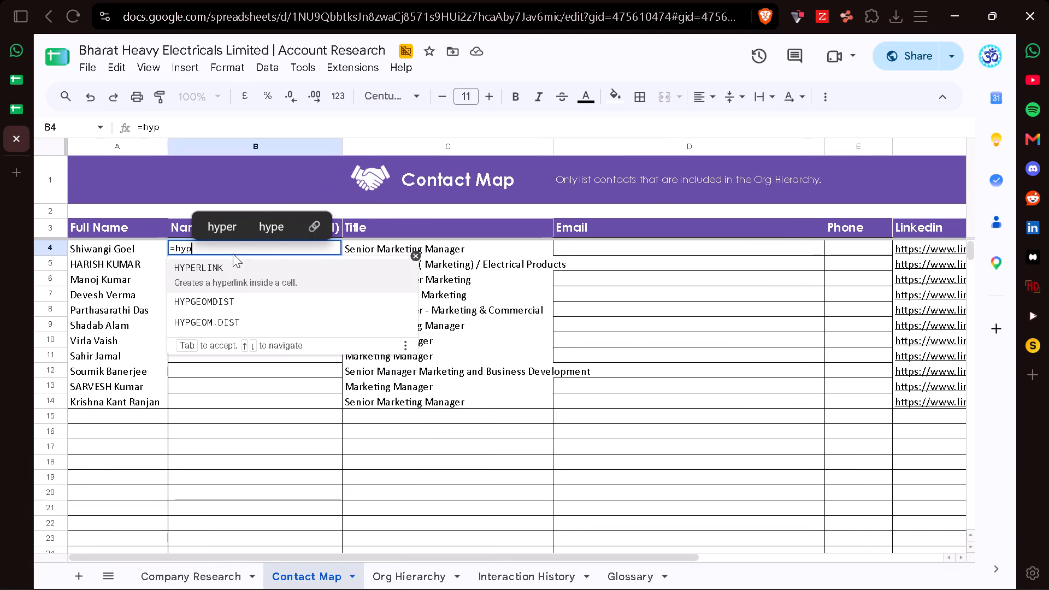
{"action": "left_click", "coordinate": [231, 289]}
{"action": "scroll", "coordinate": [612, 294], "scroll_direction": "left", "scroll_amount": 6}
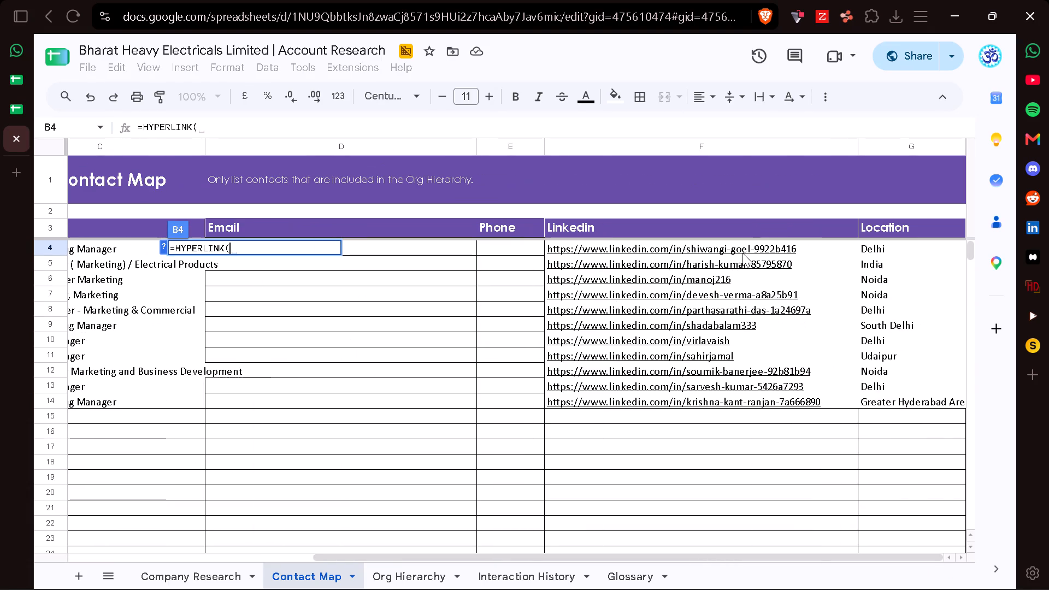
{"action": "left_click", "coordinate": [744, 252]}
{"action": "scroll", "coordinate": [524, 290], "scroll_direction": "right", "scroll_amount": 6}
{"action": "key", "text": "comma"}
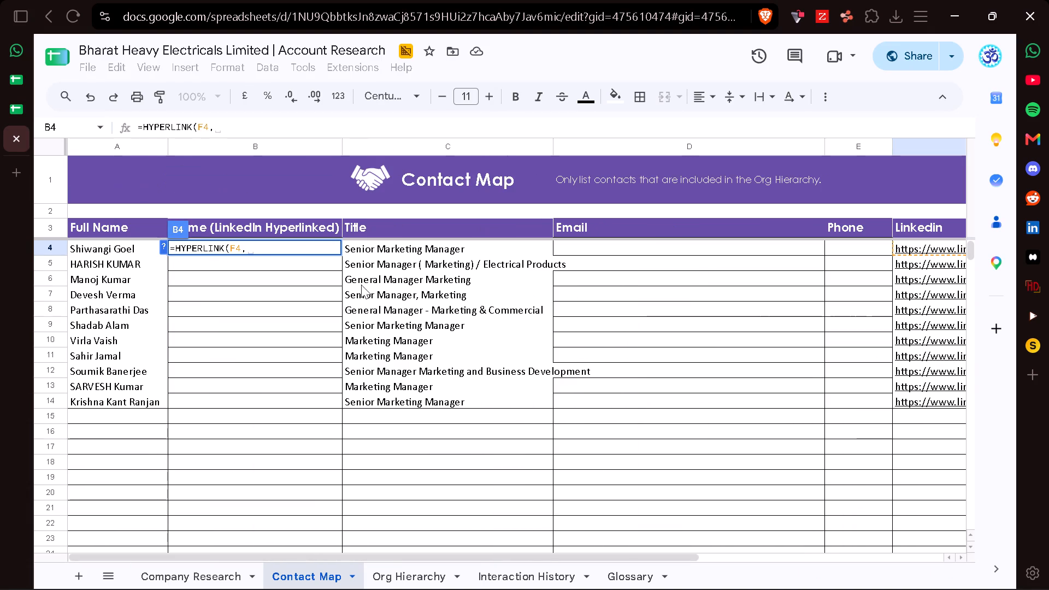
{"action": "left_click", "coordinate": [131, 245]}
{"action": "key", "text": "Return"}
Fill the hyperlink formula from B4 down through B14 for all contacts.
{"action": "key", "text": "Up"}
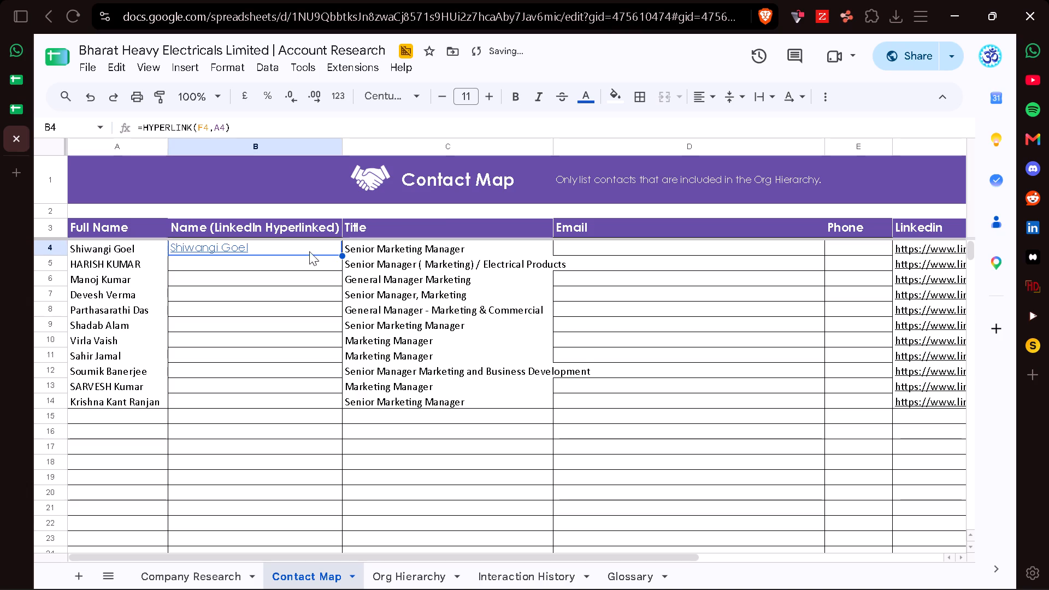
{"action": "left_click_drag", "start_coordinate": [341, 253], "coordinate": [185, 376]}
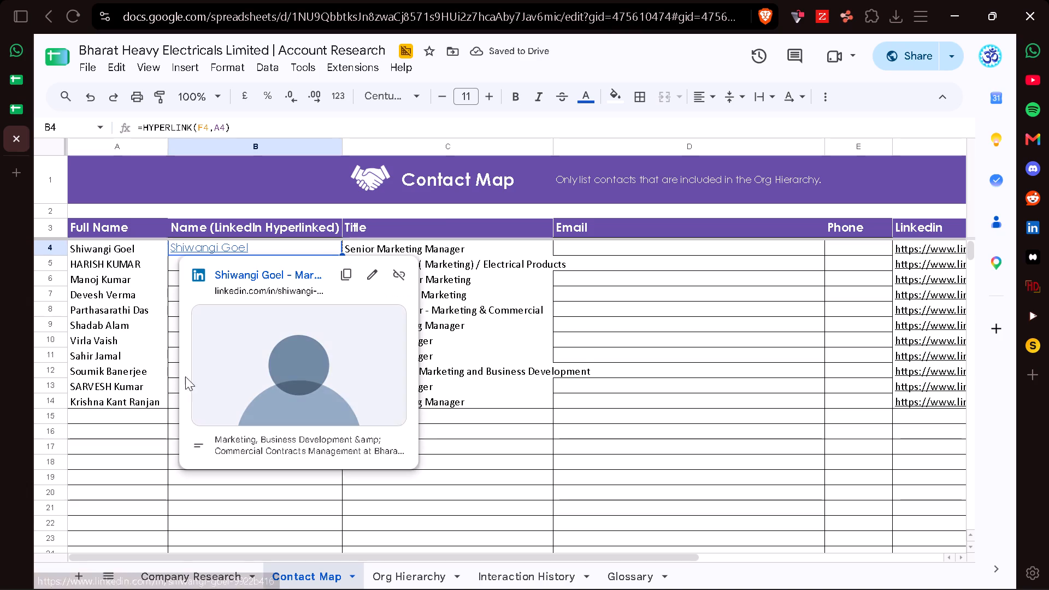
{"action": "left_click_drag", "start_coordinate": [185, 376], "coordinate": [172, 405]}
Set the font of the contact range A4:G14 to the same one used in the hyperlinked name column.
{"action": "left_click", "coordinate": [84, 246]}
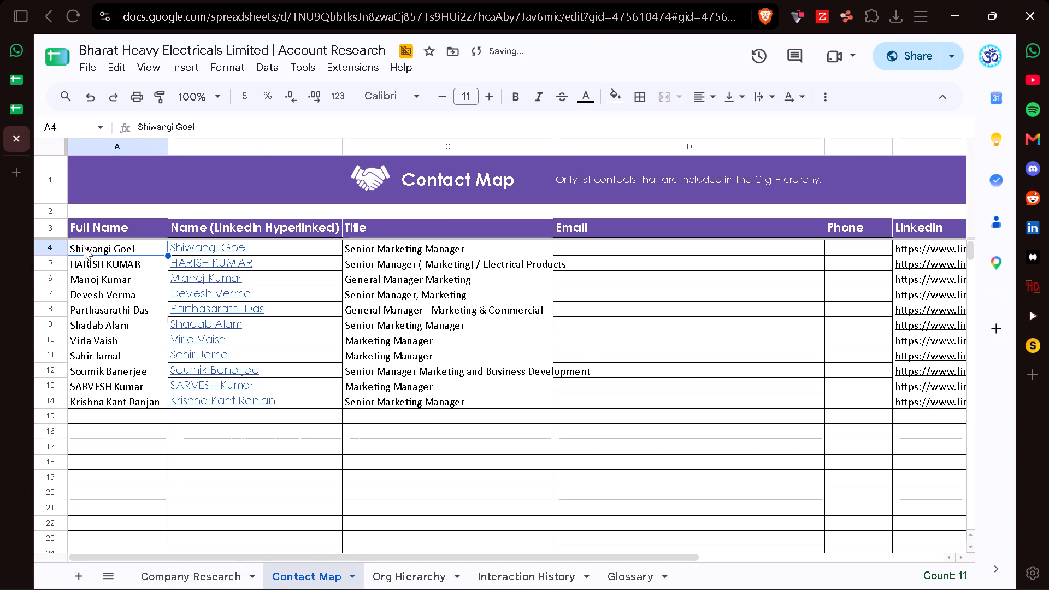
{"action": "key", "text": "ctrl+shift+Down"}
{"action": "key", "text": "ctrl+shift+Right"}
{"action": "key", "text": "ctrl+shift+Right"}
{"action": "key", "text": "ctrl+shift+Right"}
{"action": "key", "text": "ctrl+shift+Right"}
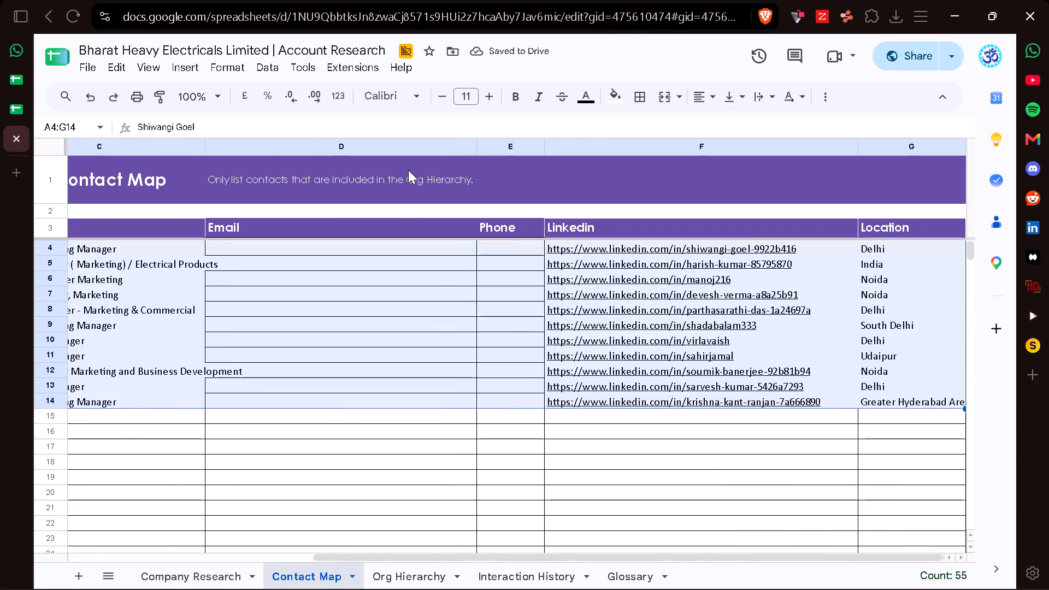
{"action": "left_click_drag", "start_coordinate": [393, 93], "coordinate": [417, 243]}
{"action": "left_click", "coordinate": [417, 243]}
{"action": "scroll", "coordinate": [461, 283], "scroll_direction": "right", "scroll_amount": 6}
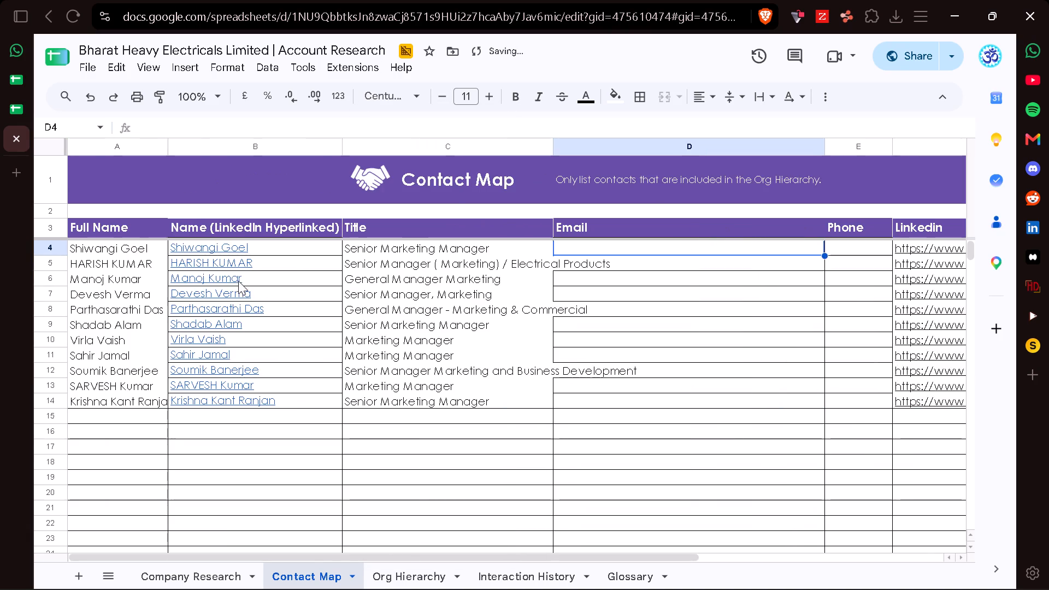
Apply all borders to the contact range A4:G14.
{"action": "left_click", "coordinate": [113, 241]}
{"action": "key", "text": "ctrl+shift+Down"}
{"action": "key", "text": "ctrl+shift+Right"}
{"action": "key", "text": "ctrl+shift+Right"}
{"action": "key", "text": "ctrl+shift+Right"}
{"action": "key", "text": "ctrl+shift+Right"}
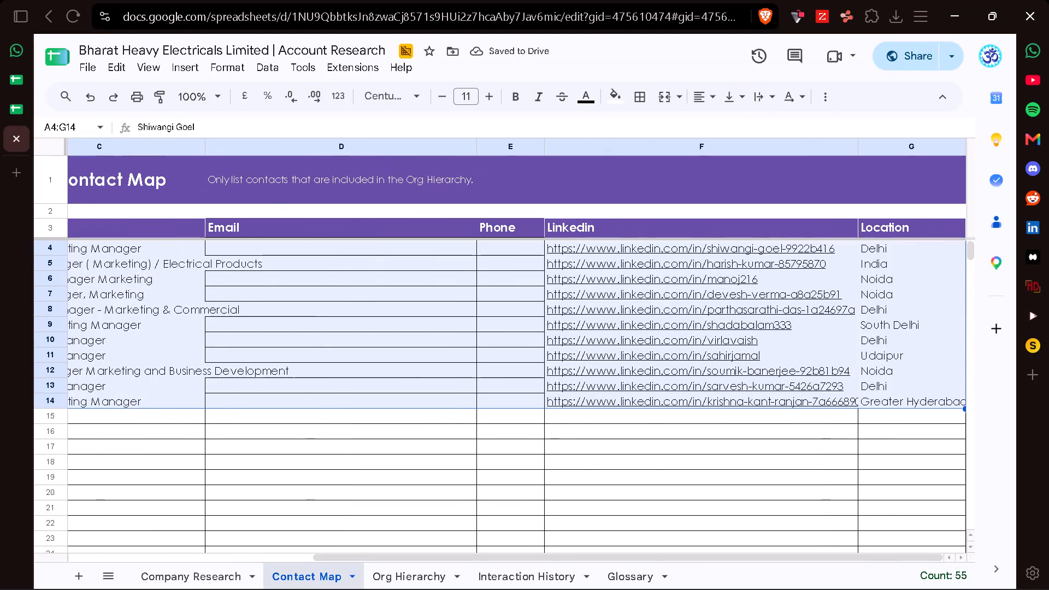
{"action": "left_click_drag", "start_coordinate": [630, 95], "coordinate": [637, 105]}
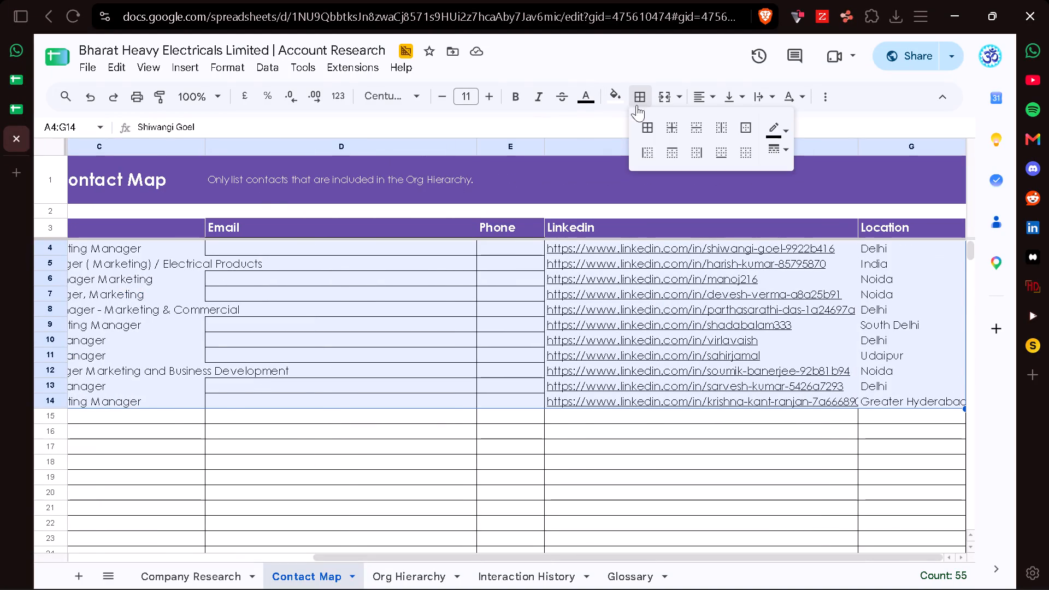
{"action": "left_click_drag", "start_coordinate": [637, 105], "coordinate": [644, 123]}
{"action": "left_click", "coordinate": [644, 123]}
Align the contents of A4:G14 vertically to the middle.
{"action": "left_click_drag", "start_coordinate": [741, 93], "coordinate": [756, 117]}
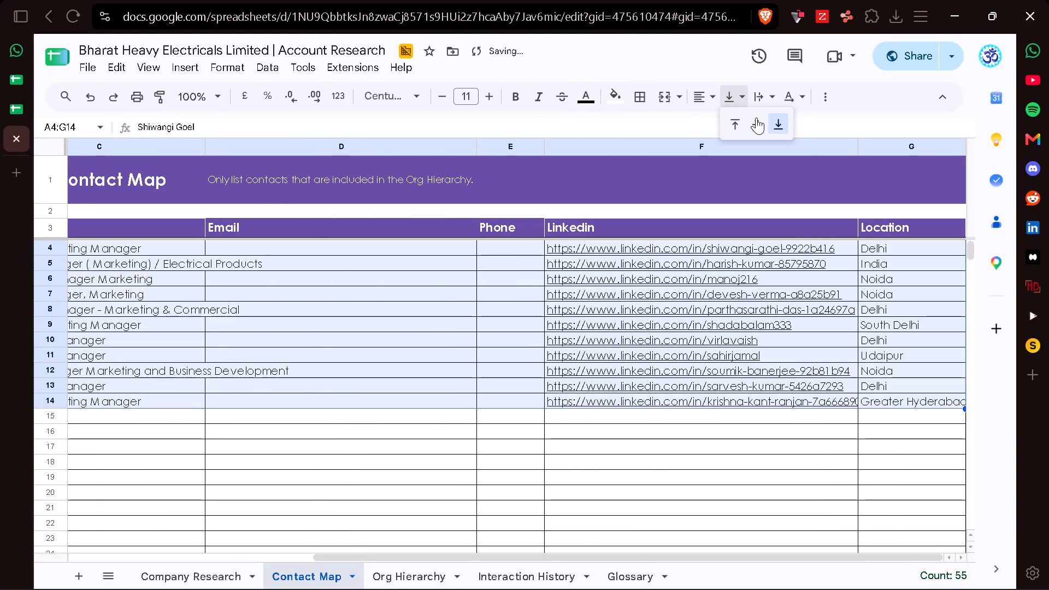
{"action": "left_click", "coordinate": [756, 117]}
Reset the text colour of A4:G14 to its default.
{"action": "left_click", "coordinate": [583, 98]}
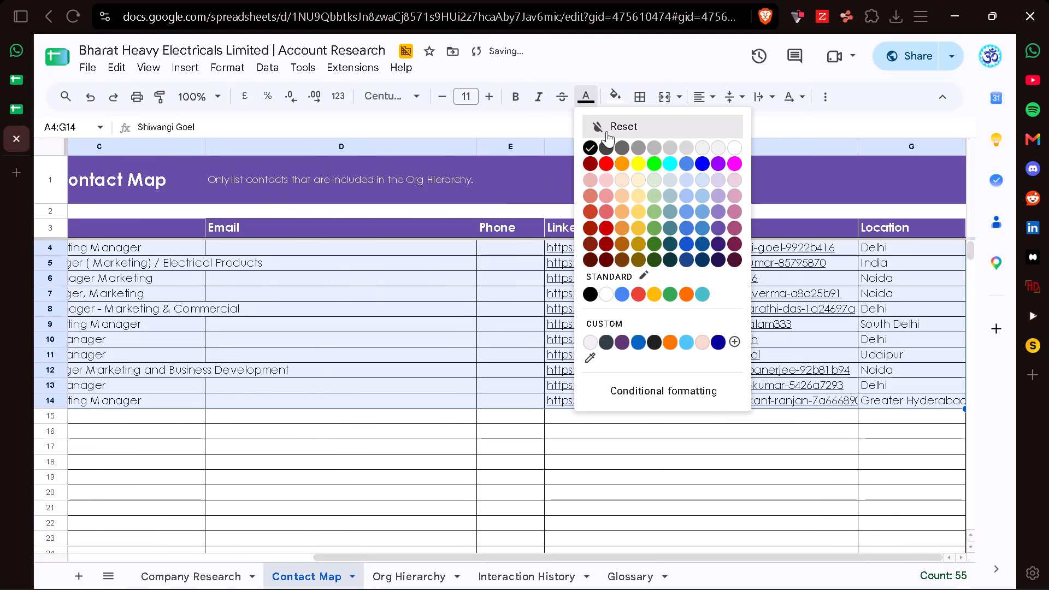
{"action": "left_click", "coordinate": [606, 131]}
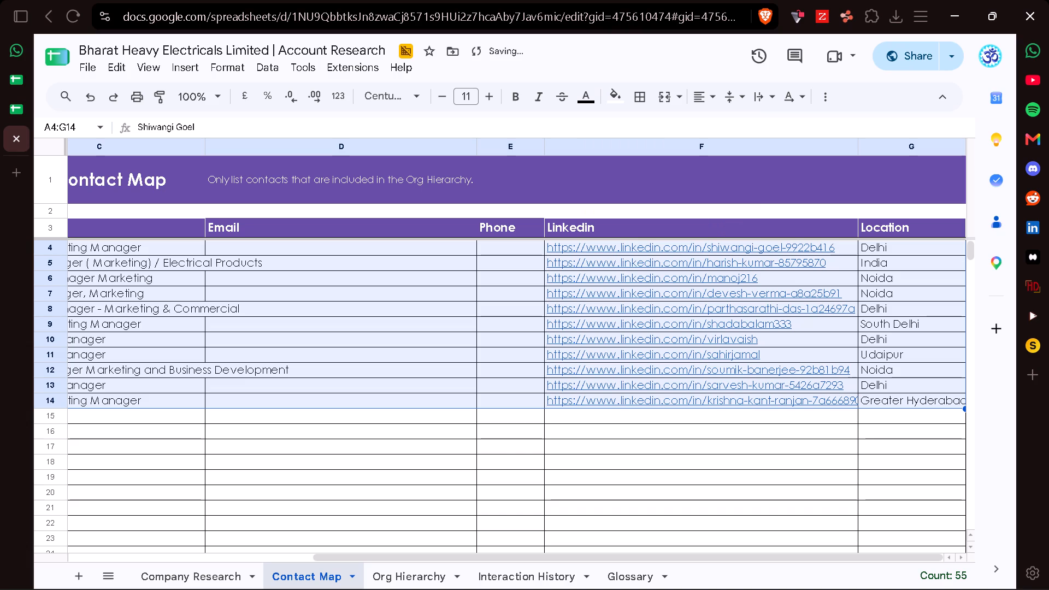
Sort the contact range A4:G14 by the Full Name column in ascending order.
{"action": "right_click", "coordinate": [685, 273]}
{"action": "scroll", "coordinate": [723, 418], "scroll_direction": "down", "scroll_amount": 4}
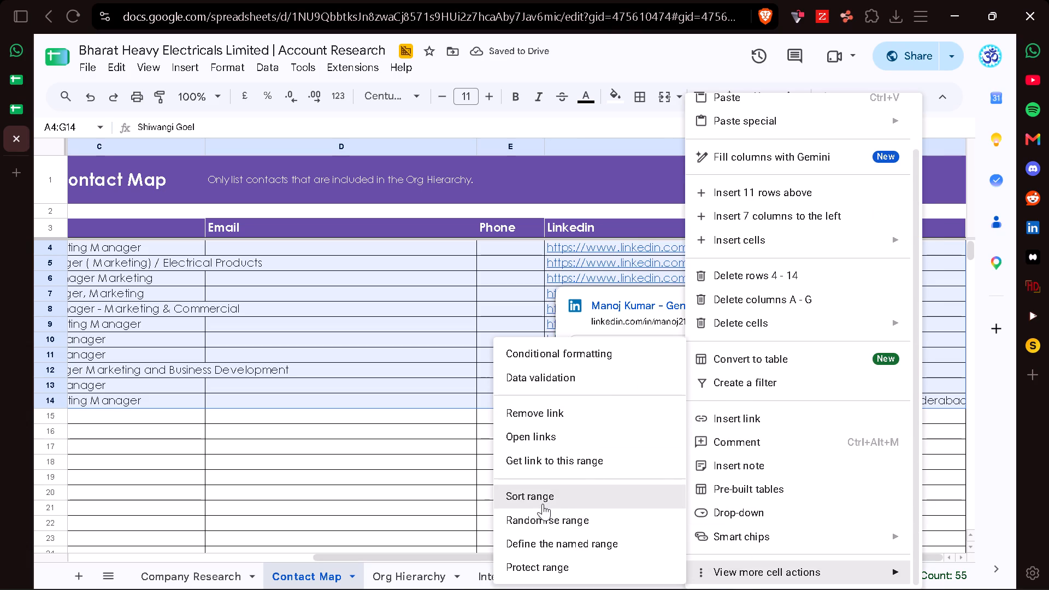
{"action": "left_click", "coordinate": [543, 504]}
{"action": "left_click", "coordinate": [659, 397]}
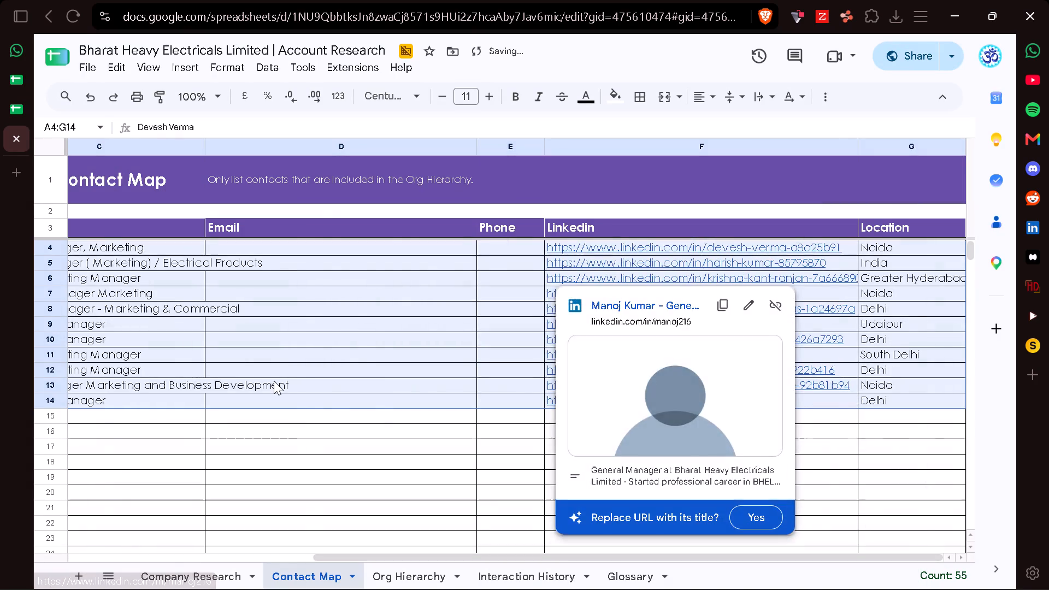
Open the LinkedIn profile linked for the contact in row 4 and launch the red browser extension on it.
{"action": "scroll", "coordinate": [274, 381], "scroll_direction": "right", "scroll_amount": 6}
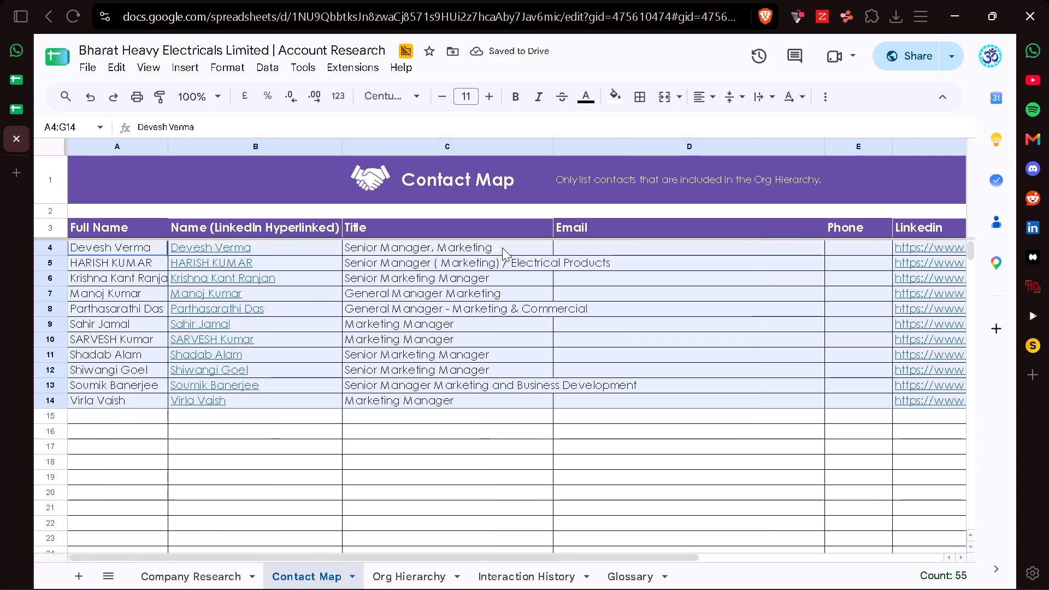
{"action": "left_click", "coordinate": [599, 250]}
{"action": "scroll", "coordinate": [599, 250], "scroll_direction": "left", "scroll_amount": 4}
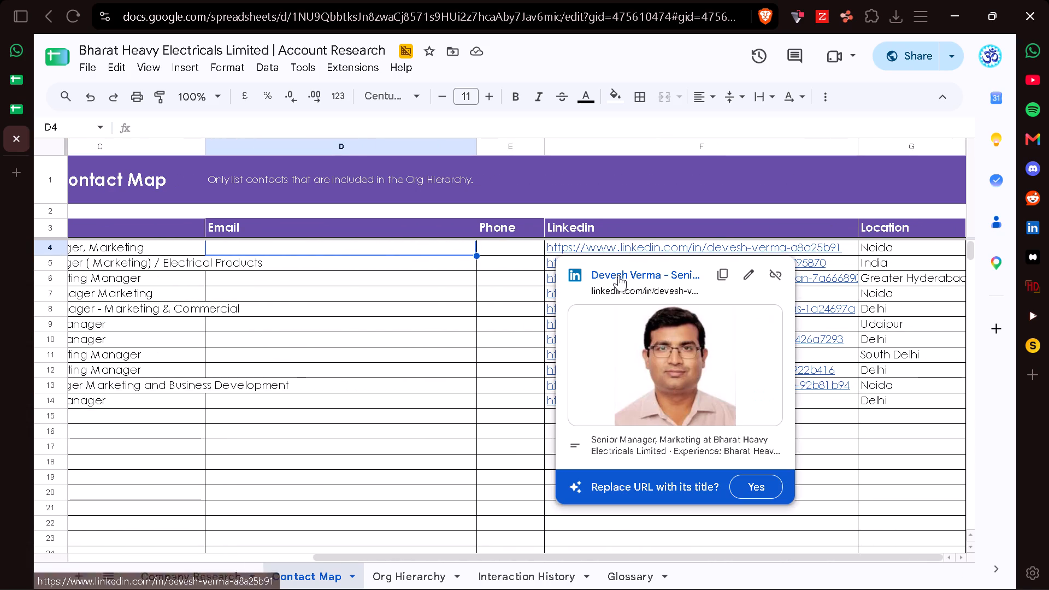
{"action": "left_click", "coordinate": [623, 272]}
{"action": "left_click", "coordinate": [818, 16]}
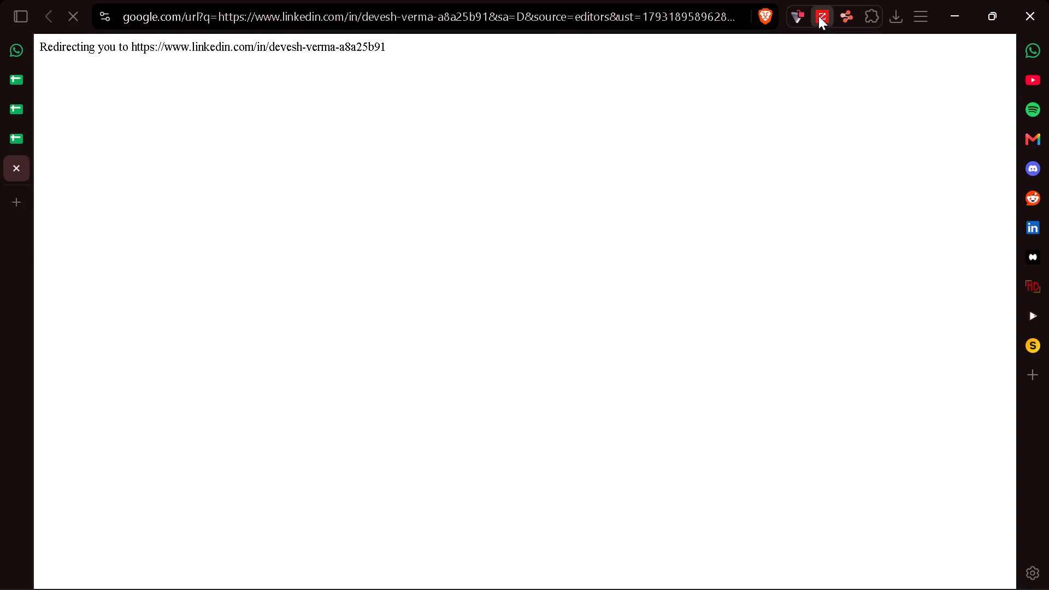
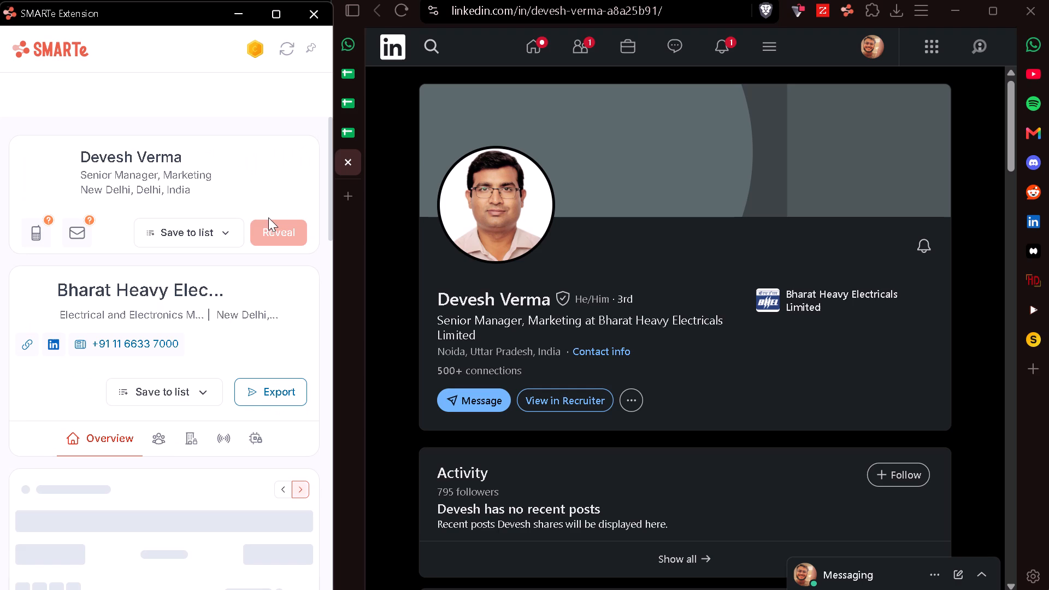
Reveal the row 4 contact's mobile number and email in SMARTe, and close the LinkedIn profile.
{"action": "left_click", "coordinate": [267, 232]}
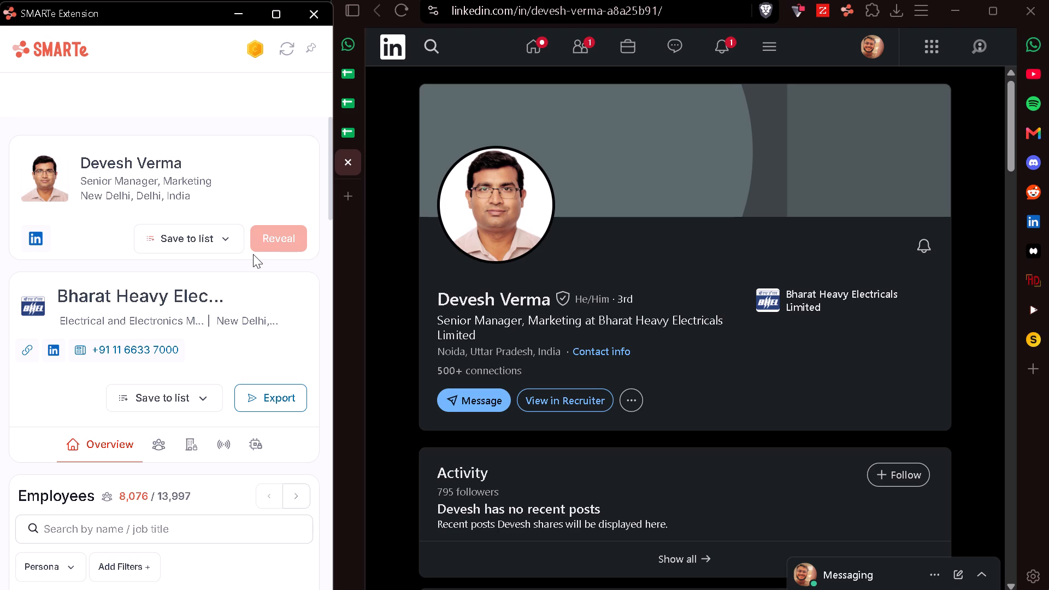
{"action": "scroll", "coordinate": [253, 254], "scroll_direction": "down", "scroll_amount": 2}
{"action": "scroll", "coordinate": [190, 390], "scroll_direction": "down", "scroll_amount": 2}
{"action": "scroll", "coordinate": [190, 390], "scroll_direction": "up", "scroll_amount": 6}
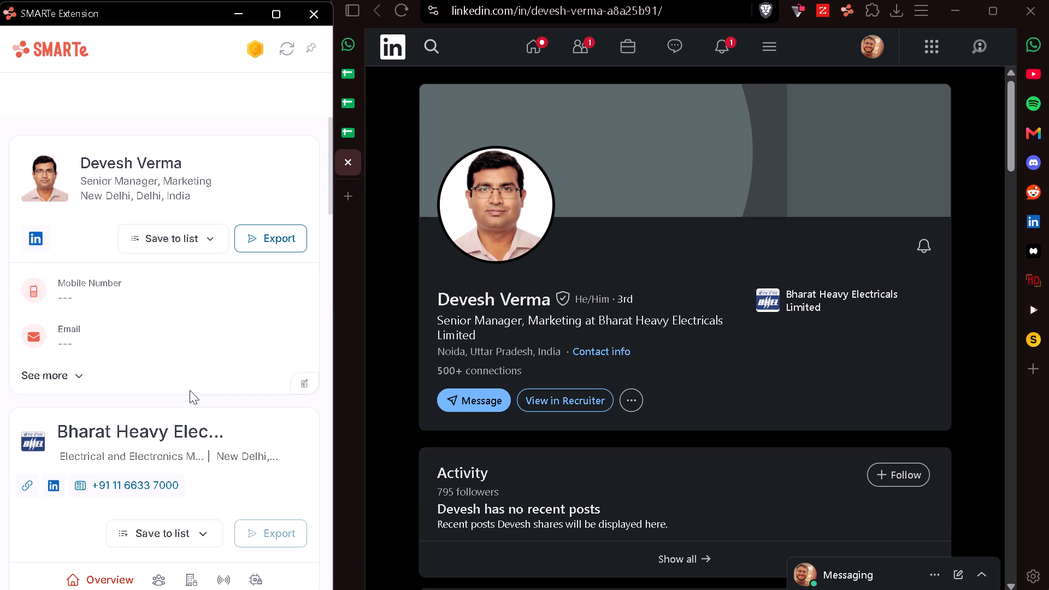
{"action": "left_click", "coordinate": [349, 161]}
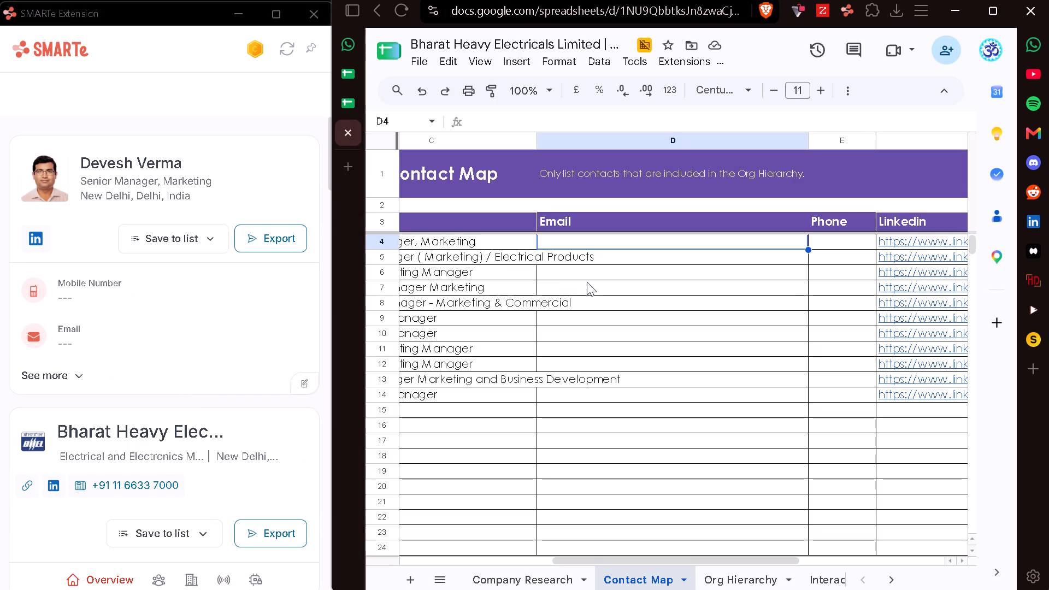
Enter nf in both the Email and Phone cells of row 4.
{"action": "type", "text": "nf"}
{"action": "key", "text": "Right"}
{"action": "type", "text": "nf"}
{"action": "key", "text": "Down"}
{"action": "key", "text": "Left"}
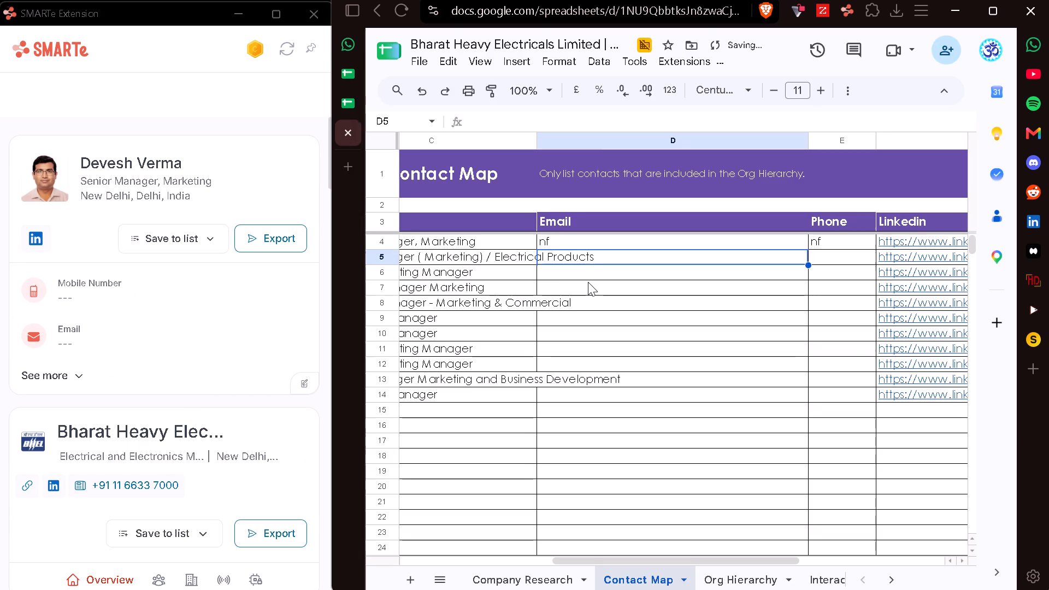
Look up the row 5 contact from the LinkedIn link, copy the ZoomInfo business email into D5, and reveal the contact in SMARTe.
{"action": "scroll", "coordinate": [699, 298], "scroll_direction": "left", "scroll_amount": 2}
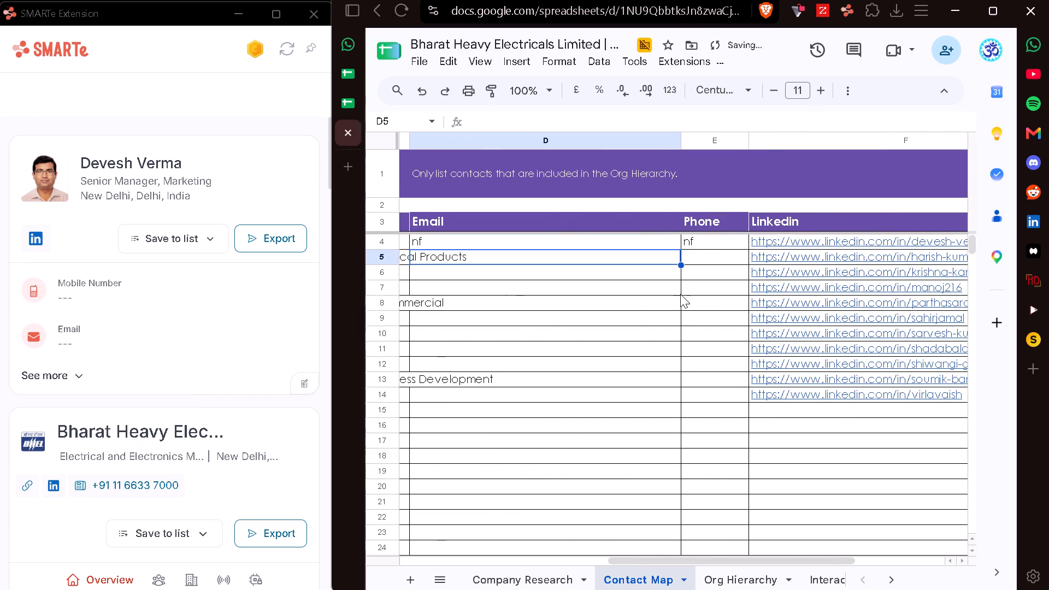
{"action": "scroll", "coordinate": [654, 310], "scroll_direction": "right", "scroll_amount": 1}
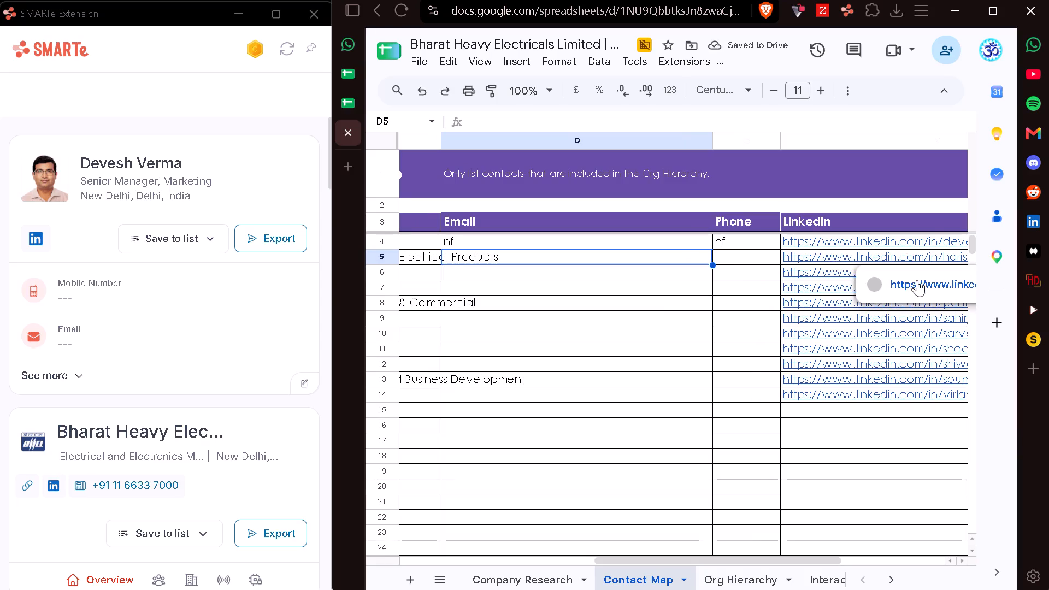
{"action": "left_click", "coordinate": [917, 280]}
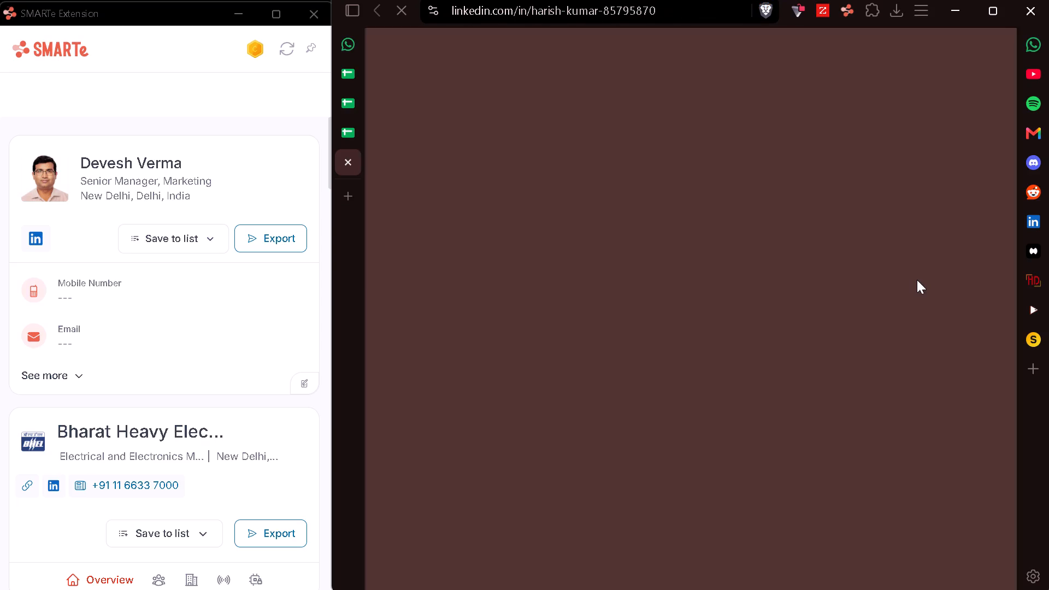
{"action": "left_click", "coordinate": [824, 9]}
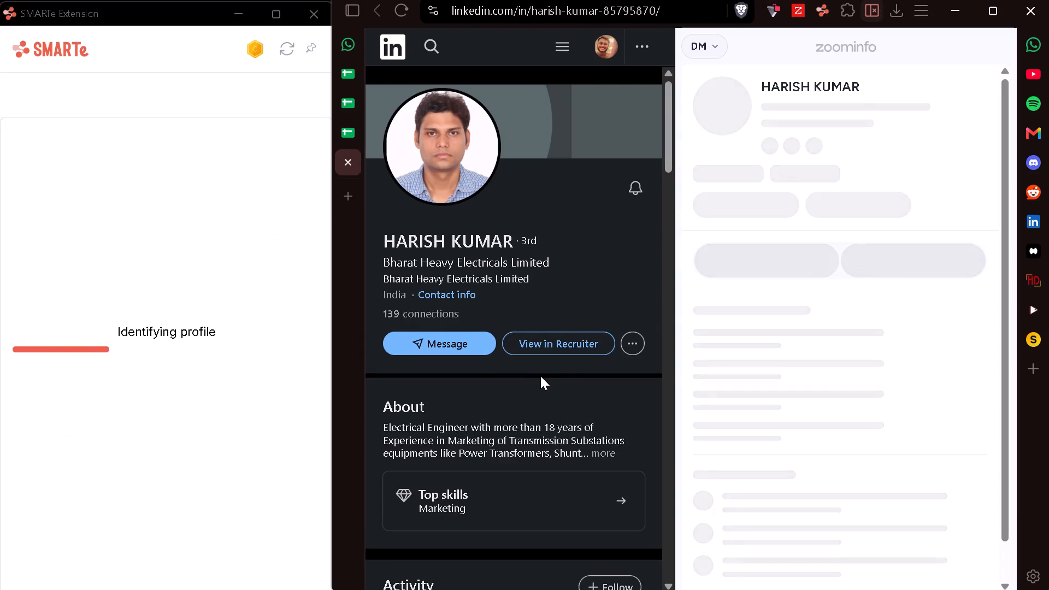
{"action": "left_click", "coordinate": [818, 295]}
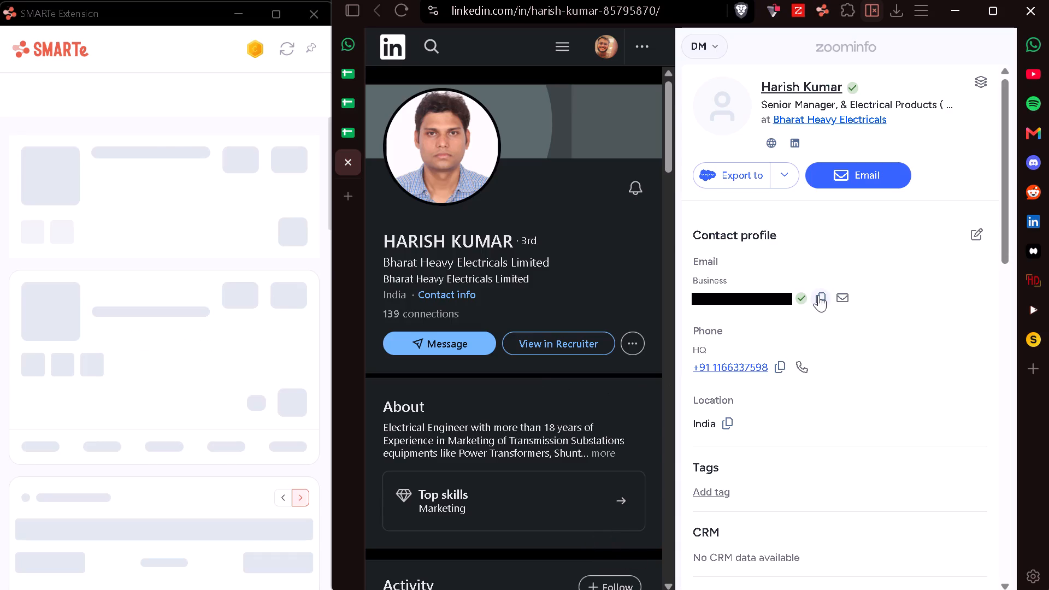
{"action": "left_click", "coordinate": [868, 10]}
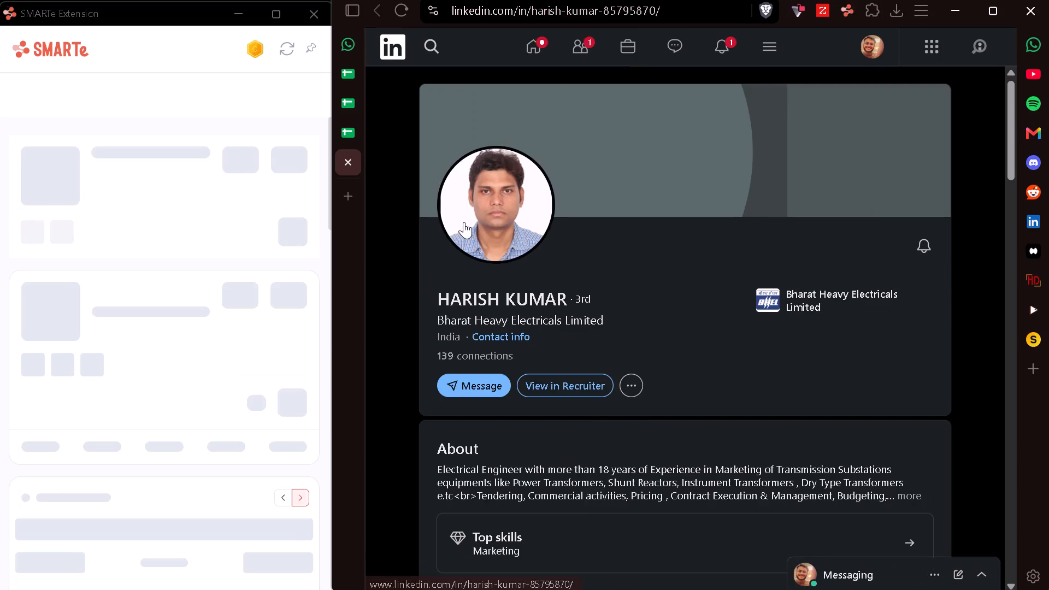
{"action": "left_click", "coordinate": [268, 230]}
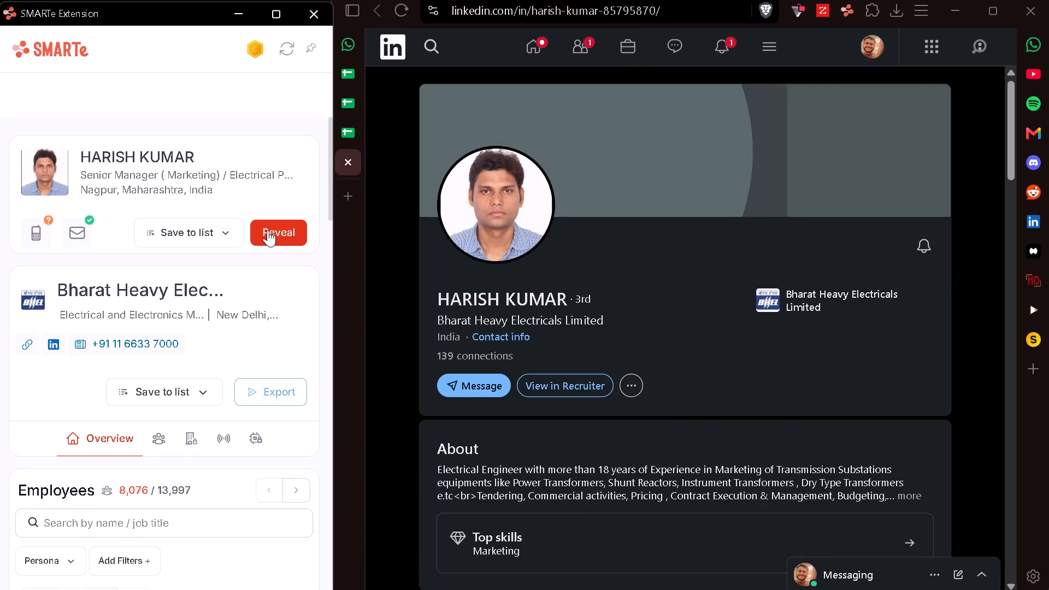
{"action": "left_click", "coordinate": [349, 135]}
{"action": "key", "text": "ctrl+v"}
{"action": "key", "text": "Right"}
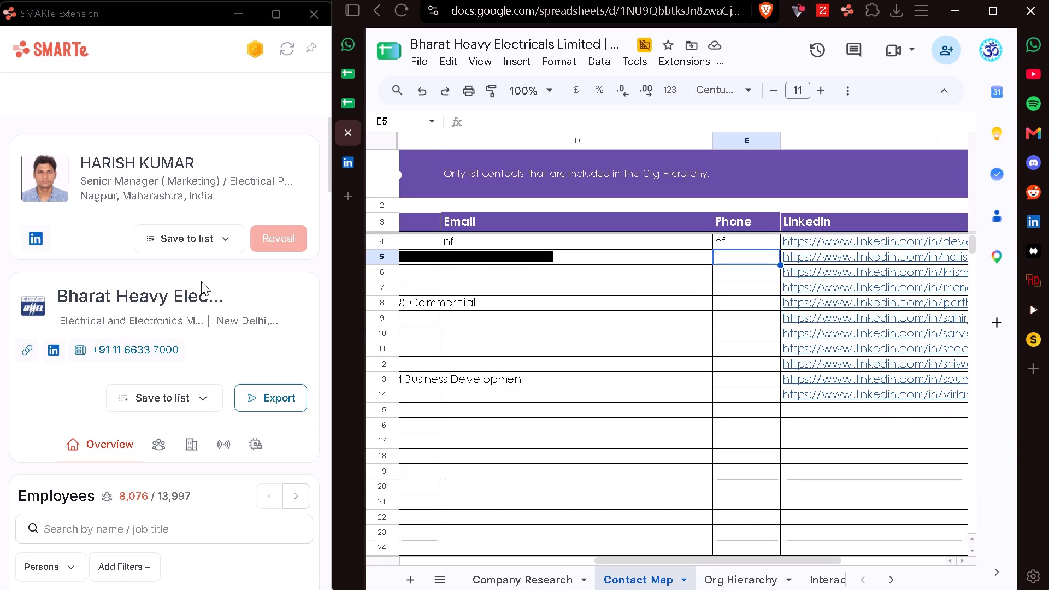
Check the row 5 contact's mobile number in SMARTe, close the profile, and enter nf in E5.
{"action": "scroll", "coordinate": [165, 415], "scroll_direction": "down", "scroll_amount": 3}
{"action": "scroll", "coordinate": [165, 415], "scroll_direction": "up", "scroll_amount": 6}
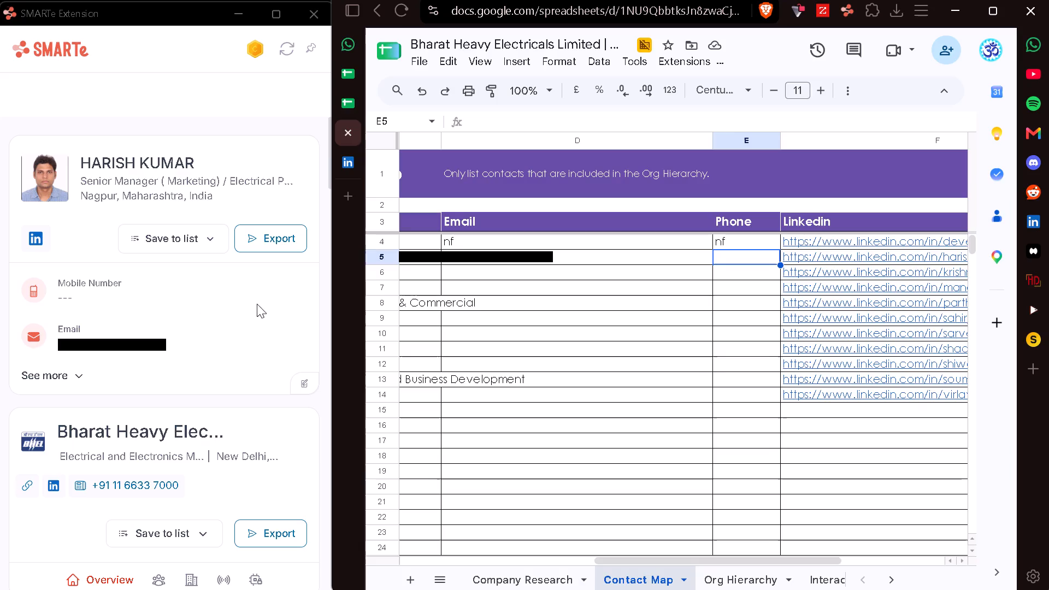
{"action": "left_click", "coordinate": [349, 168]}
{"action": "left_click", "coordinate": [349, 166]}
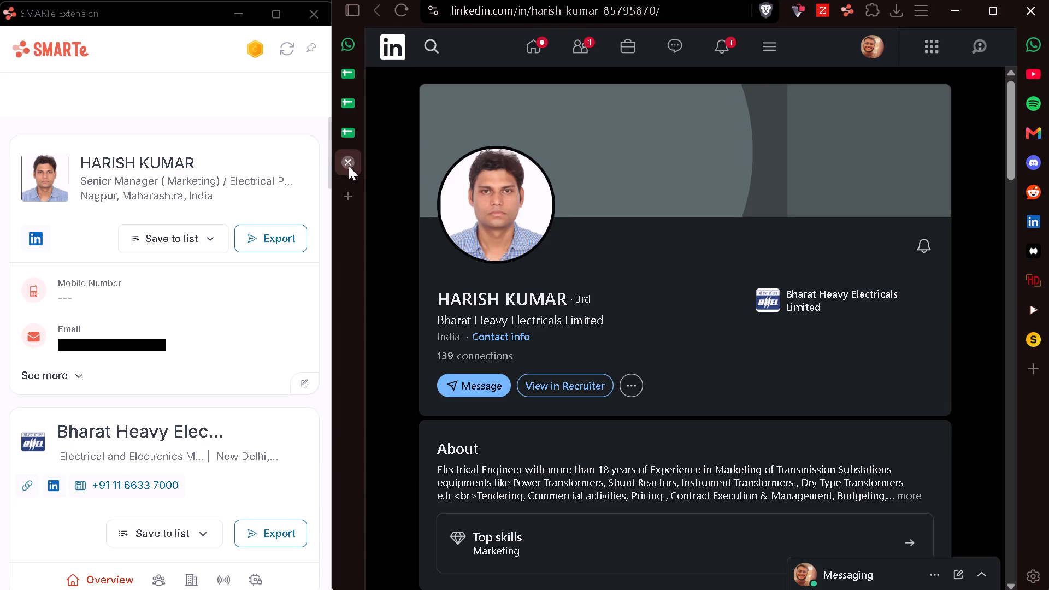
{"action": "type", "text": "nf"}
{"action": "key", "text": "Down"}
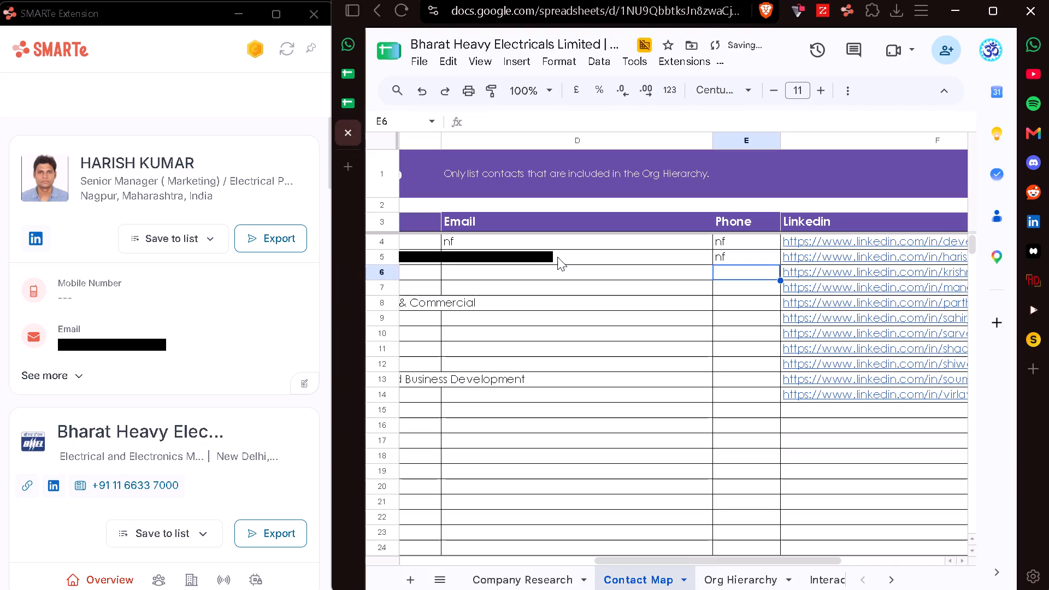
Open the LinkedIn profile linked in row 6 and copy the contact's business email from ZoomInfo into D6.
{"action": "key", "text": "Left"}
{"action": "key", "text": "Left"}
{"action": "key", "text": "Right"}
{"action": "scroll", "coordinate": [651, 305], "scroll_direction": "left", "scroll_amount": 1}
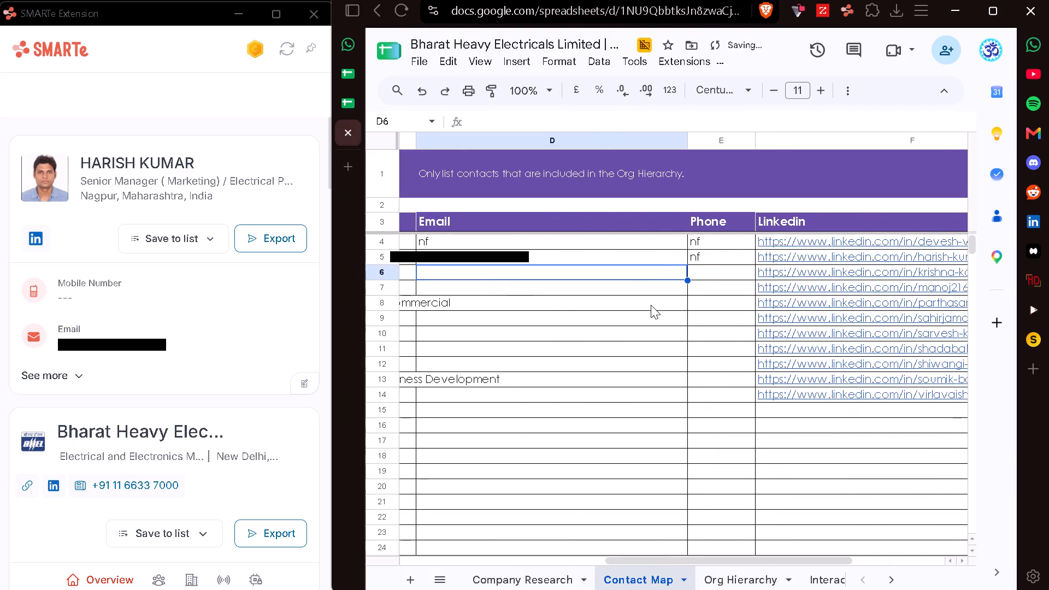
{"action": "scroll", "coordinate": [651, 305], "scroll_direction": "left", "scroll_amount": 1}
{"action": "left_click", "coordinate": [880, 297]}
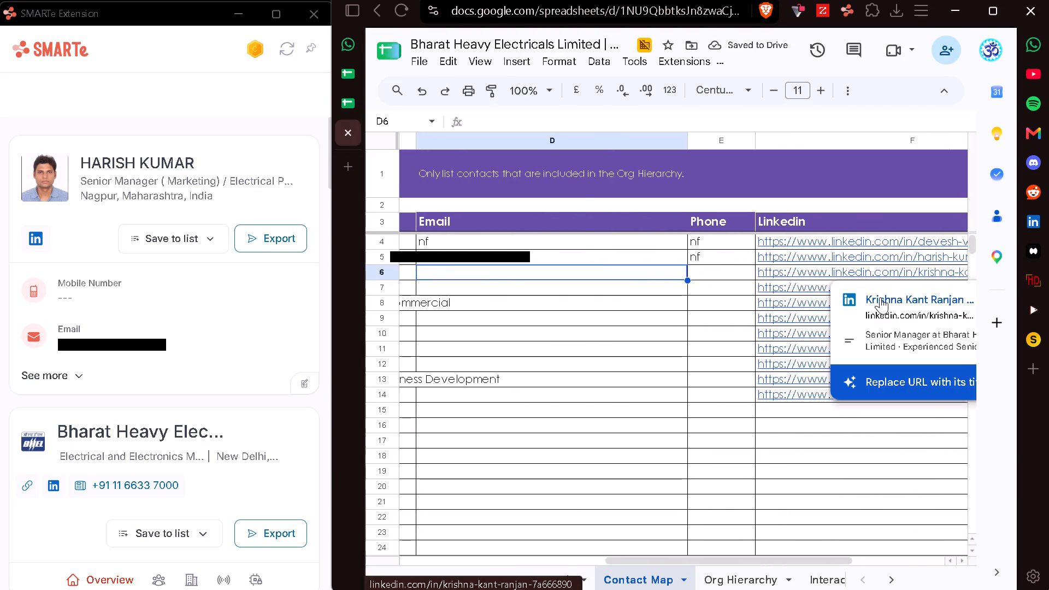
{"action": "left_click", "coordinate": [830, 4]}
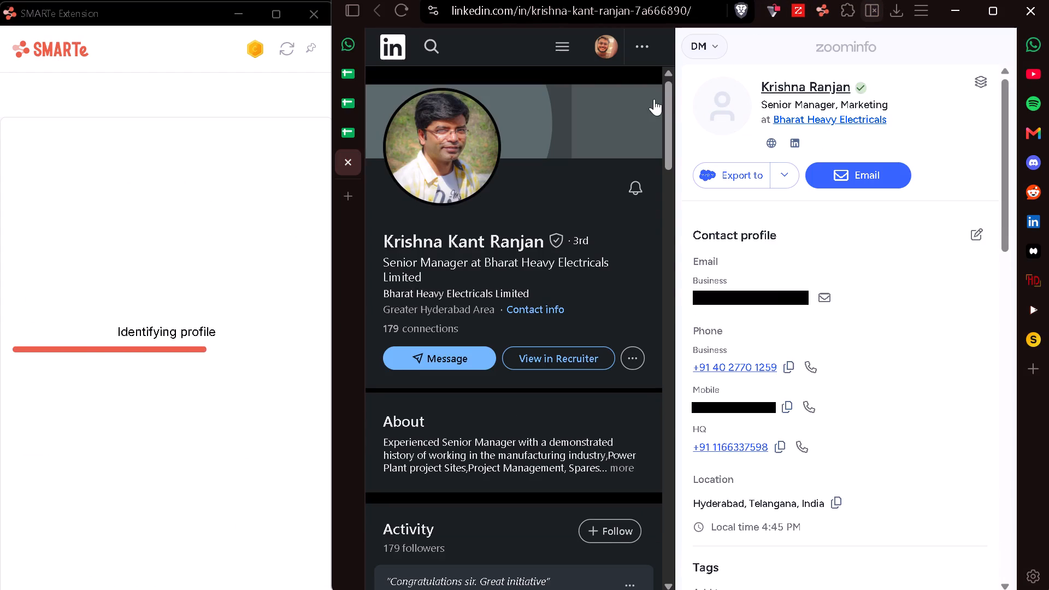
{"action": "left_click", "coordinate": [797, 299]}
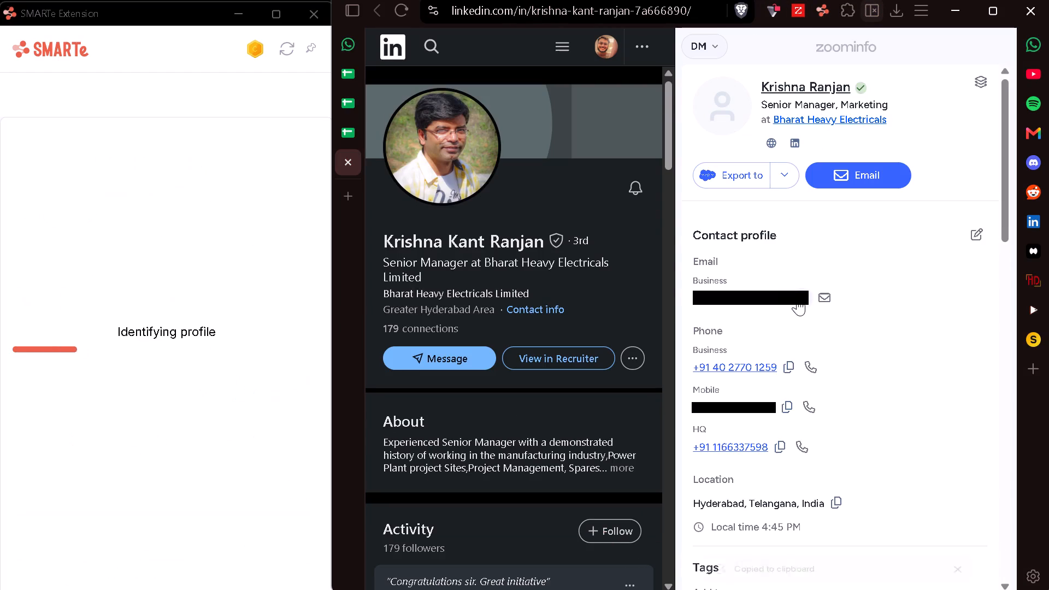
{"action": "left_click", "coordinate": [345, 135]}
{"action": "key", "text": "ctrl+v"}
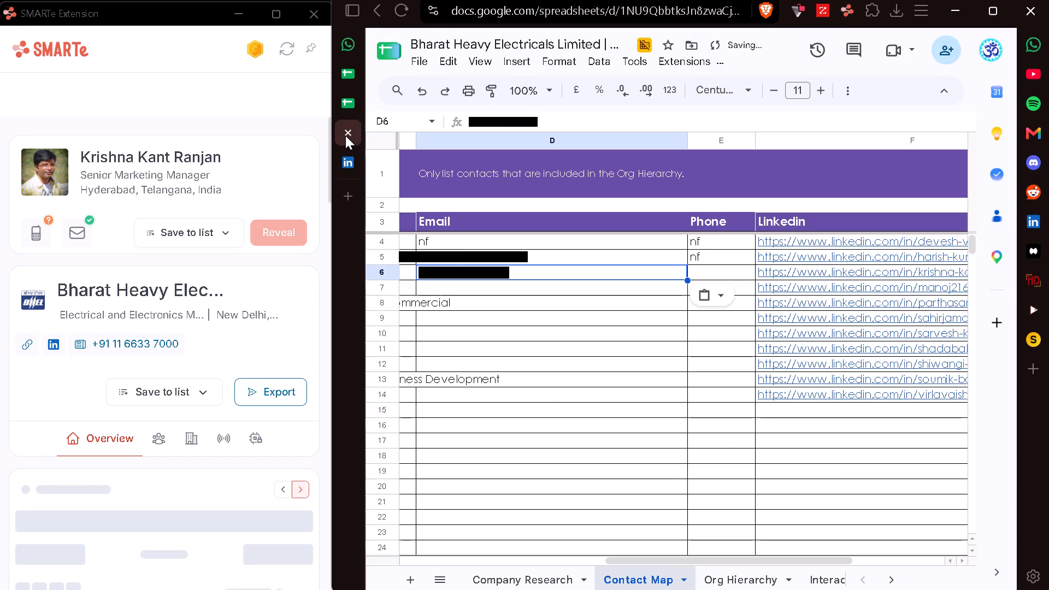
Copy the row 6 contact's mobile number from ZoomInfo into E6 and close the LinkedIn profile.
{"action": "key", "text": "Right"}
{"action": "left_click", "coordinate": [343, 160]}
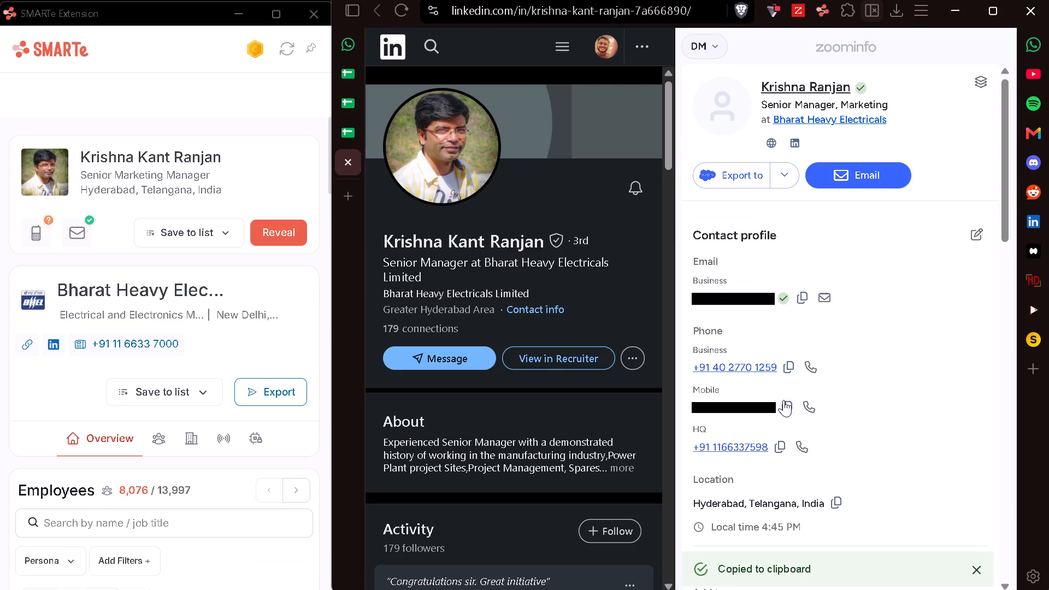
{"action": "left_click", "coordinate": [783, 400]}
{"action": "left_click", "coordinate": [351, 163]}
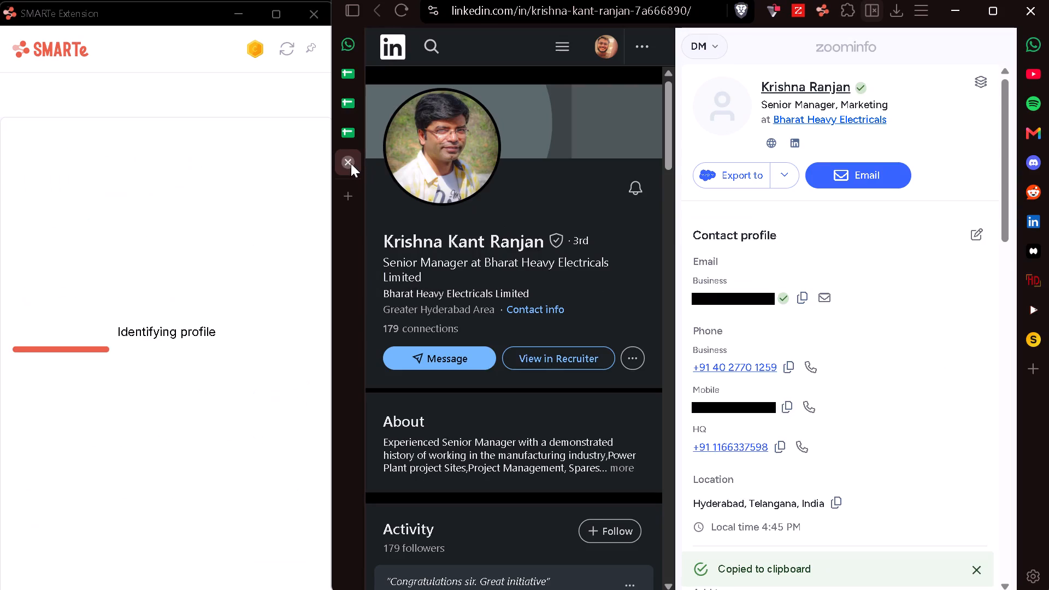
{"action": "key", "text": "ctrl+v"}
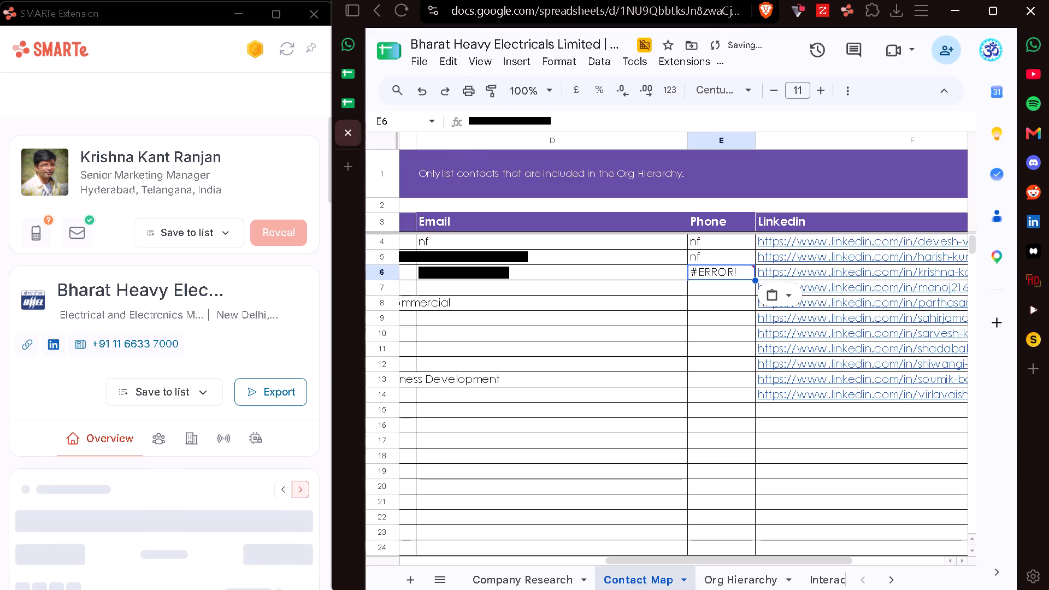
Delete the leading characters of the mobile number entry in E6.
{"action": "left_click", "coordinate": [488, 119]}
{"action": "key", "text": "BackSpace"}
{"action": "key", "text": "BackSpace"}
{"action": "key", "text": "BackSpace"}
{"action": "key", "text": "BackSpace"}
{"action": "key", "text": "BackSpace"}
{"action": "key", "text": "BackSpace"}
{"action": "key", "text": "BackSpace"}
{"action": "key", "text": "BackSpace"}
{"action": "key", "text": "BackSpace"}
{"action": "key", "text": "BackSpace"}
{"action": "key", "text": "BackSpace"}
{"action": "key", "text": "BackSpace"}
{"action": "key", "text": "BackSpace"}
{"action": "left_click", "coordinate": [479, 295]}
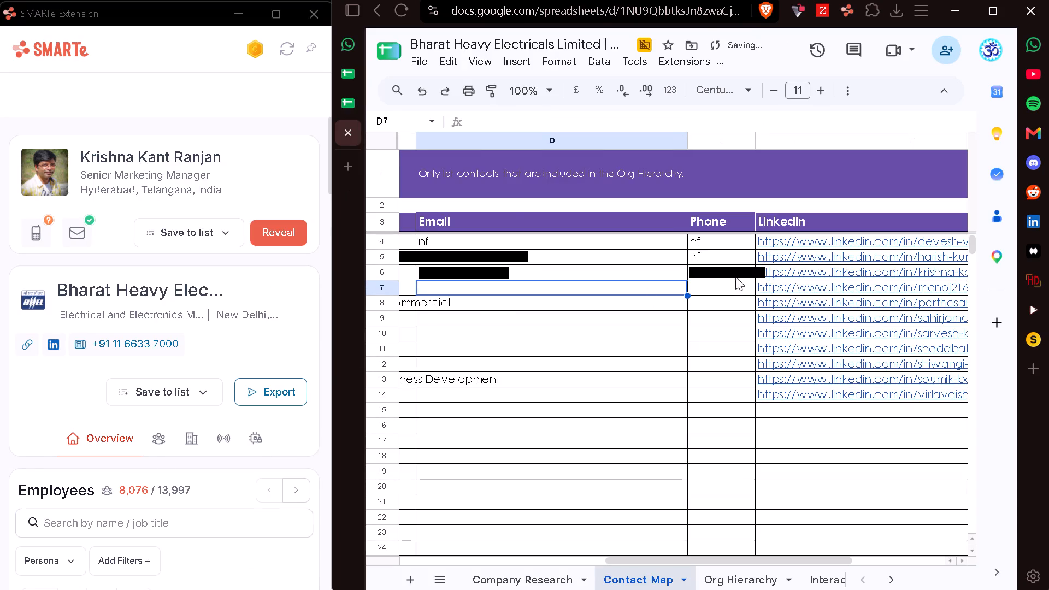
Open the LinkedIn profile linked in row 7 and examine the contact's ZoomInfo details and work experience.
{"action": "left_click", "coordinate": [889, 316]}
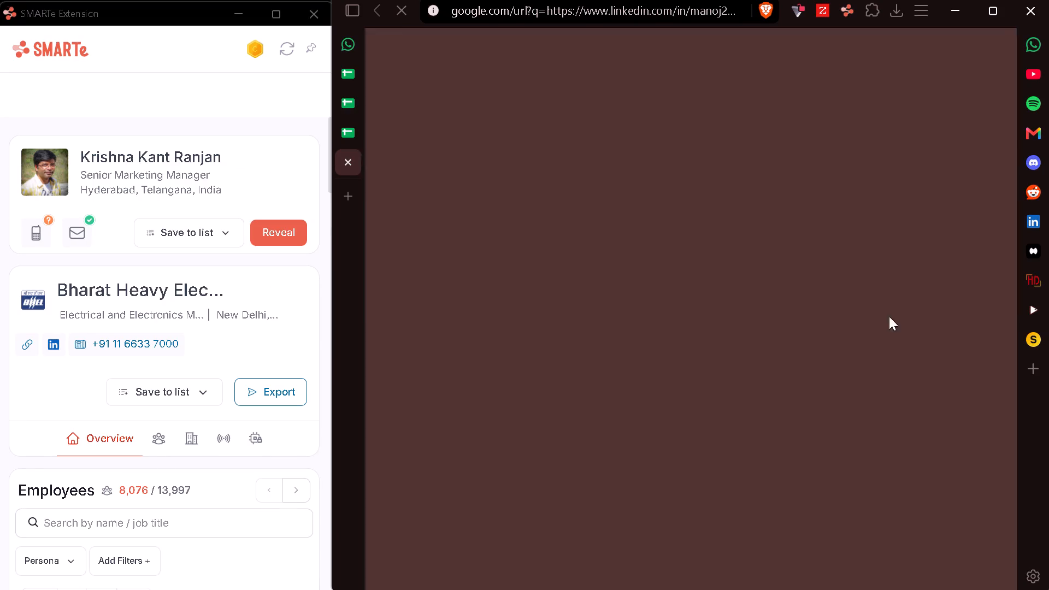
{"action": "left_click", "coordinate": [826, 10]}
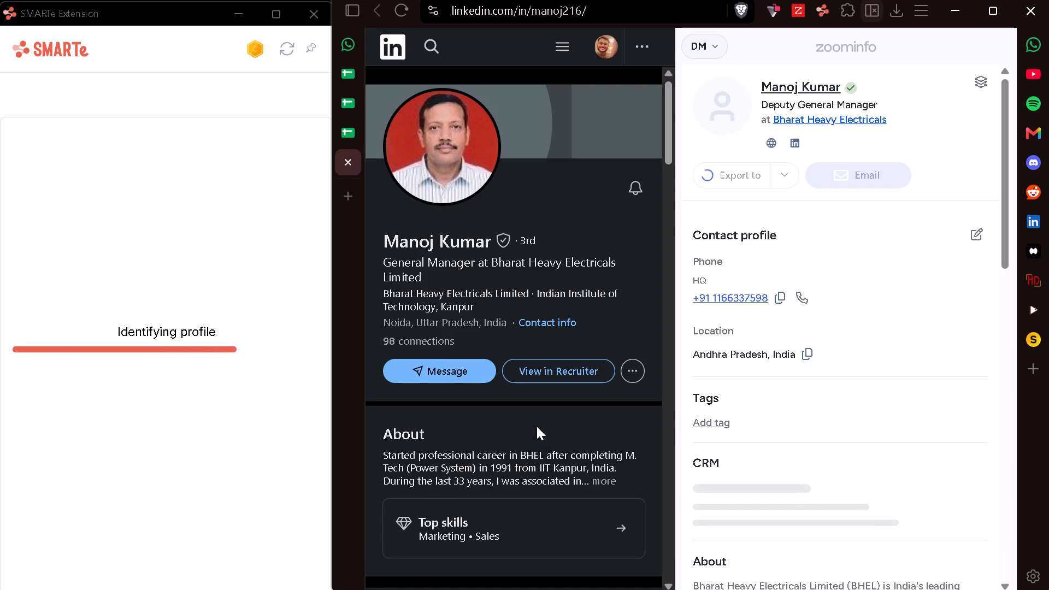
{"action": "left_click", "coordinate": [864, 17]}
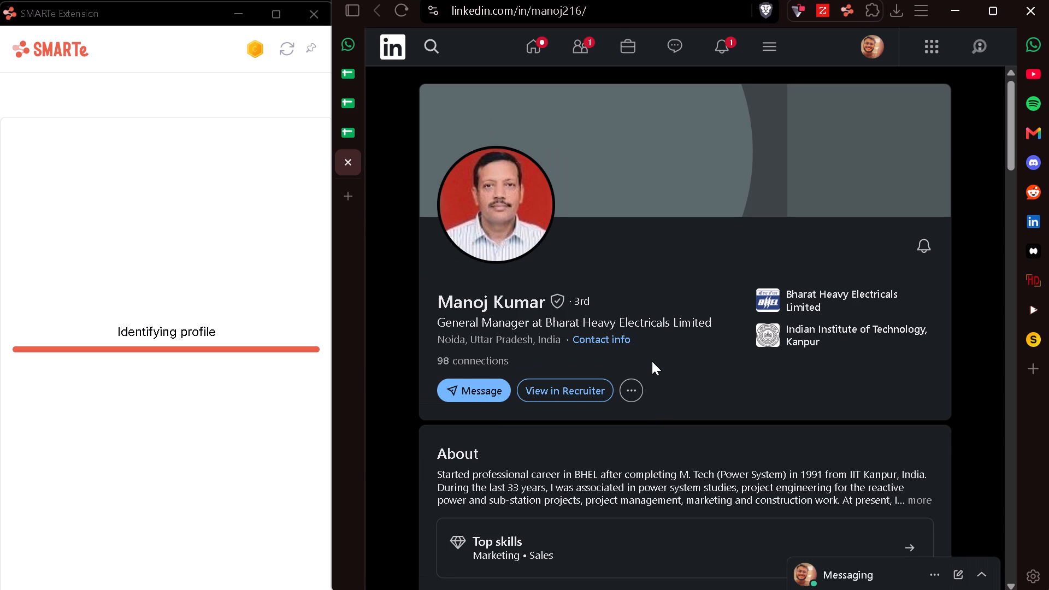
{"action": "scroll", "coordinate": [652, 361], "scroll_direction": "down", "scroll_amount": 7}
{"action": "scroll", "coordinate": [652, 361], "scroll_direction": "up", "scroll_amount": 2}
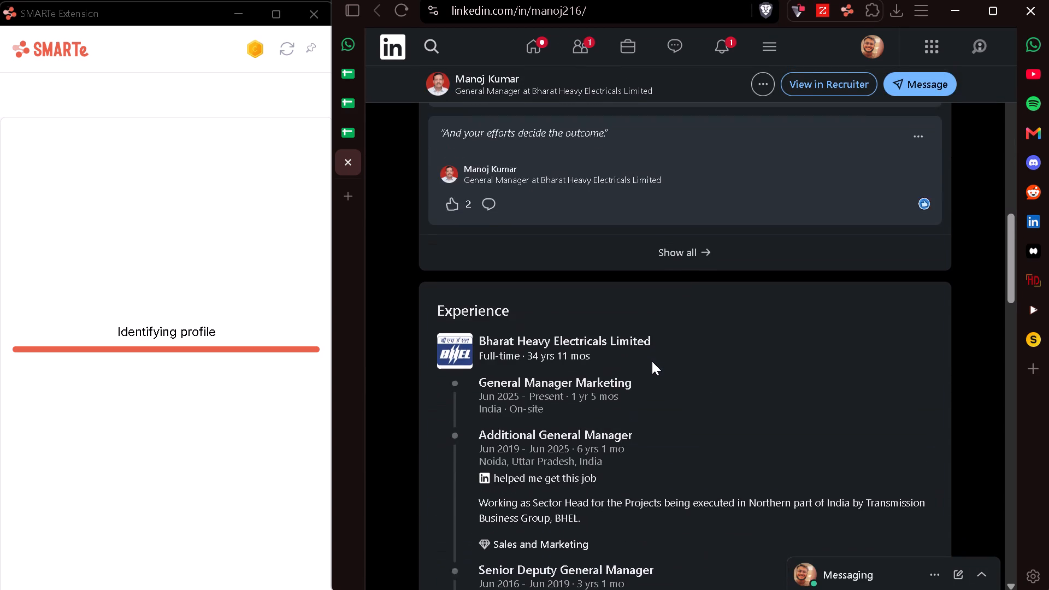
{"action": "scroll", "coordinate": [652, 361], "scroll_direction": "up", "scroll_amount": 11}
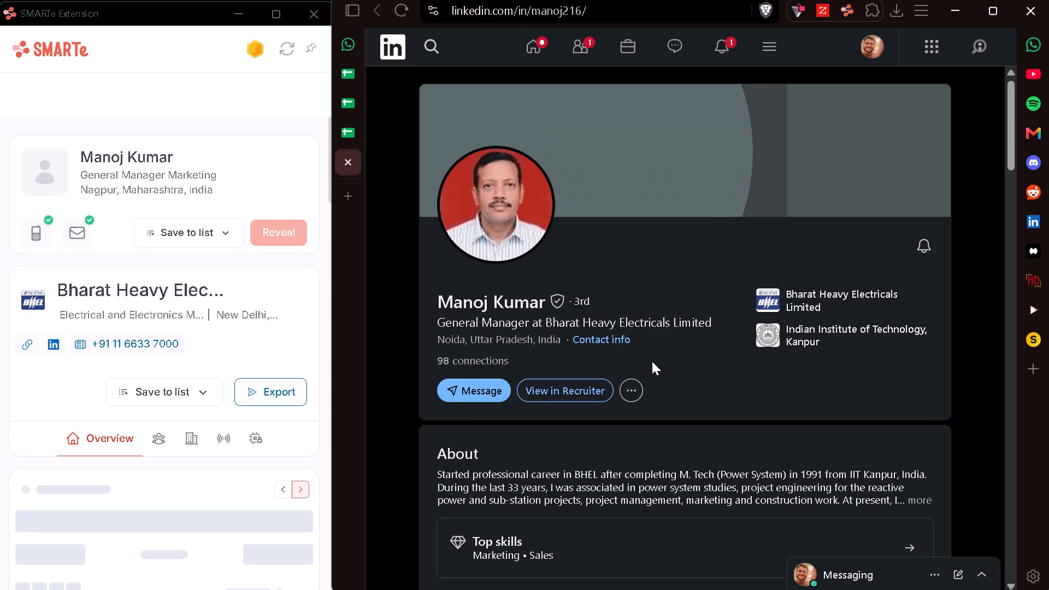
Reveal the row 7 contact's details in SMARTe and copy the email into D7.
{"action": "left_click", "coordinate": [287, 242]}
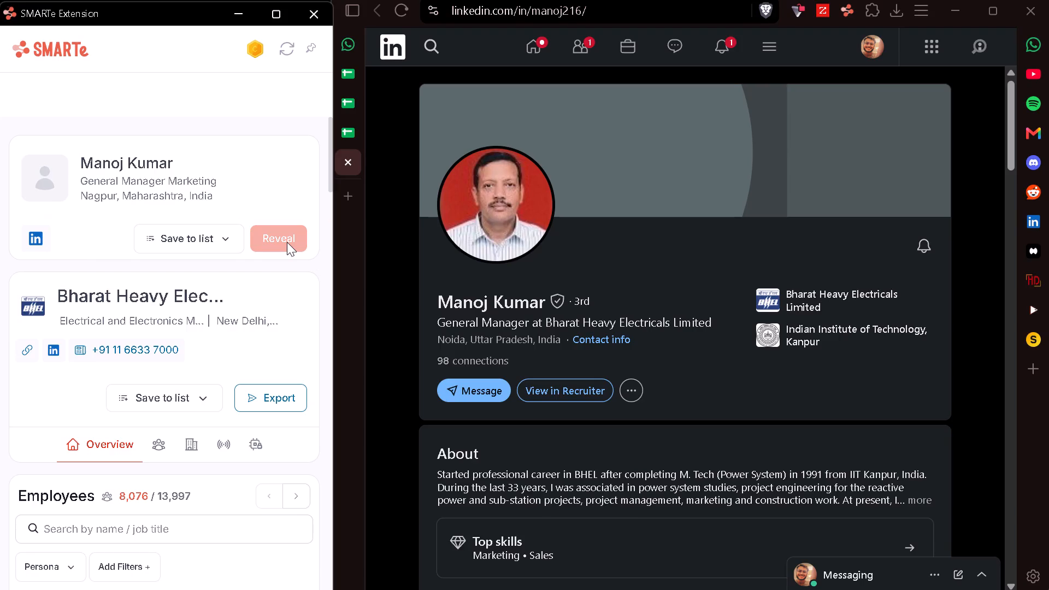
{"action": "scroll", "coordinate": [246, 374], "scroll_direction": "down", "scroll_amount": 1}
{"action": "scroll", "coordinate": [246, 374], "scroll_direction": "up", "scroll_amount": 4}
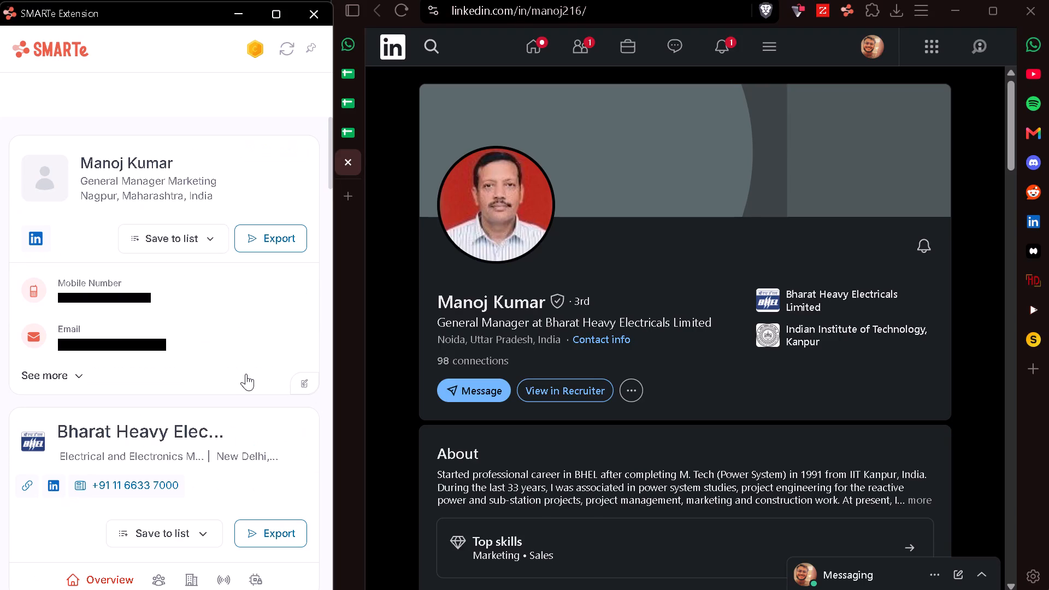
{"action": "left_click", "coordinate": [182, 341]}
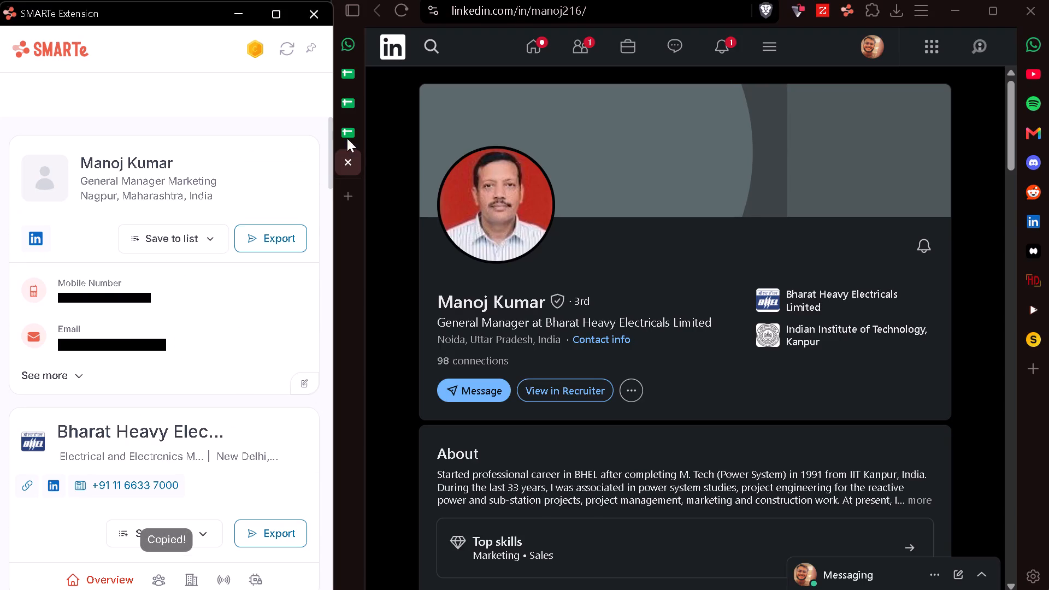
{"action": "left_click", "coordinate": [353, 133]}
{"action": "key", "text": "ctrl+v"}
{"action": "key", "text": "Right"}
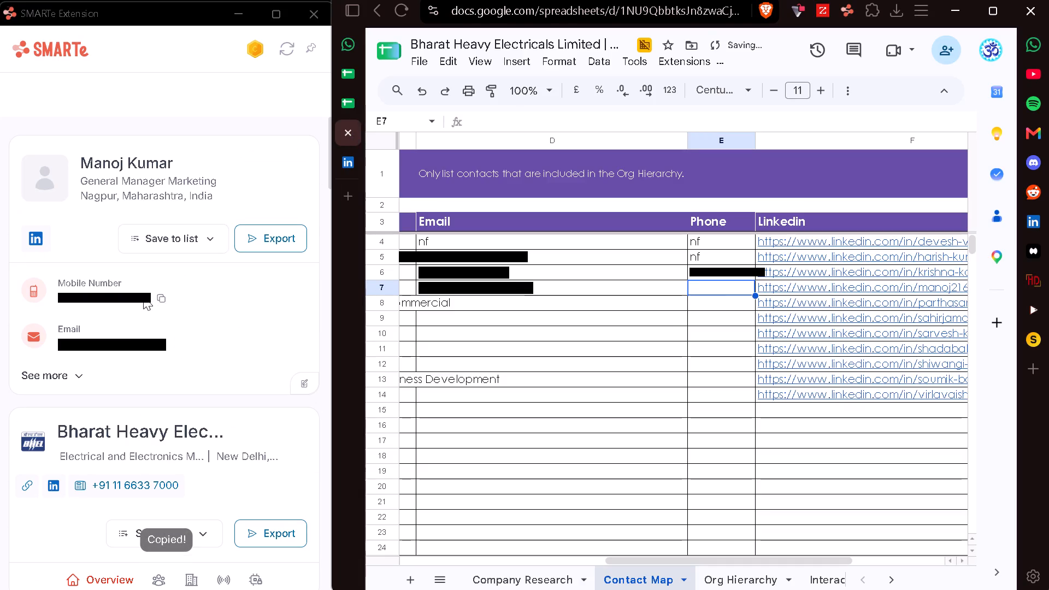
Copy the row 7 contact's mobile number from SMARTe into E7.
{"action": "left_click", "coordinate": [161, 300]}
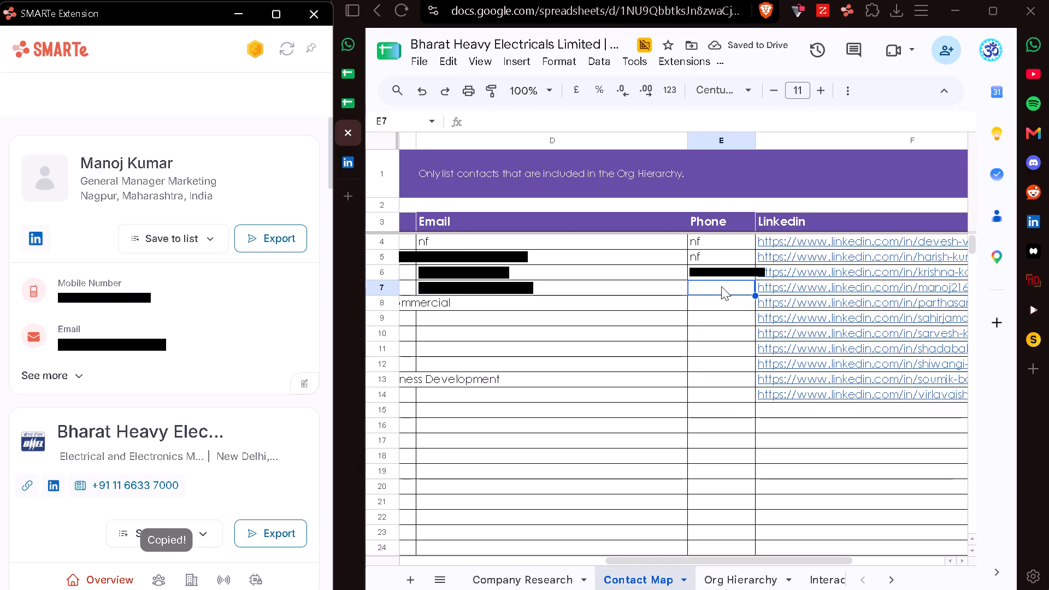
{"action": "left_click", "coordinate": [721, 286]}
{"action": "key", "text": "ctrl+v"}
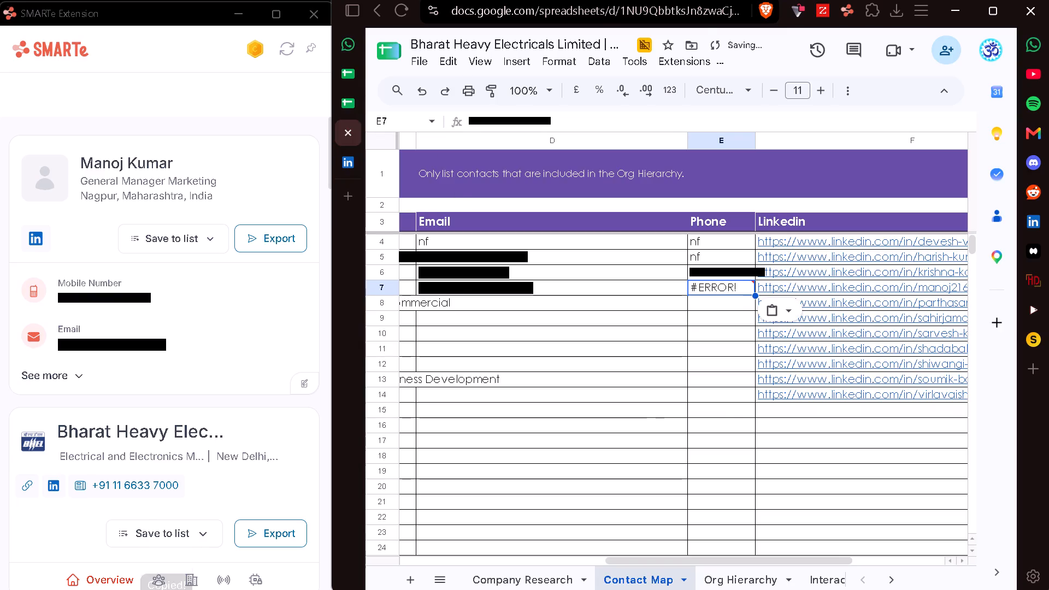
Delete the leading characters of the mobile number entry in E7.
{"action": "left_click", "coordinate": [488, 115]}
{"action": "key", "text": "BackSpace"}
{"action": "key", "text": "BackSpace"}
{"action": "key", "text": "BackSpace"}
{"action": "key", "text": "BackSpace"}
{"action": "key", "text": "BackSpace"}
{"action": "key", "text": "BackSpace"}
{"action": "key", "text": "BackSpace"}
{"action": "key", "text": "BackSpace"}
{"action": "key", "text": "BackSpace"}
{"action": "key", "text": "BackSpace"}
{"action": "key", "text": "BackSpace"}
{"action": "key", "text": "BackSpace"}
{"action": "key", "text": "BackSpace"}
{"action": "key", "text": "BackSpace"}
{"action": "left_click", "coordinate": [465, 306]}
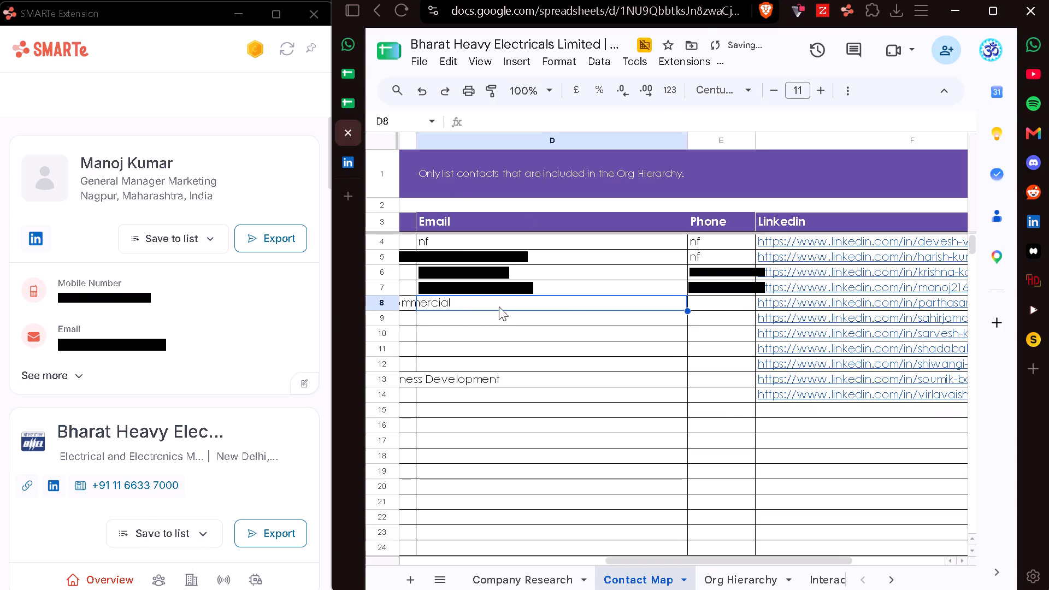
Open the LinkedIn profile linked in row 8, copy the contact's ZoomInfo business email into D8, and reveal the contact in SMARTe.
{"action": "left_click", "coordinate": [865, 328]}
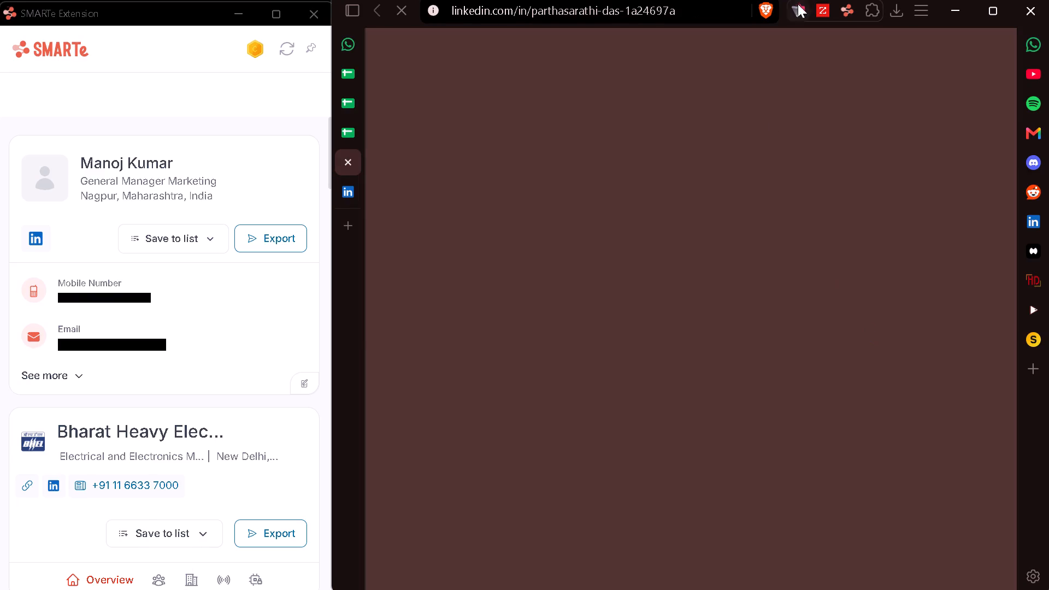
{"action": "left_click", "coordinate": [822, 8]}
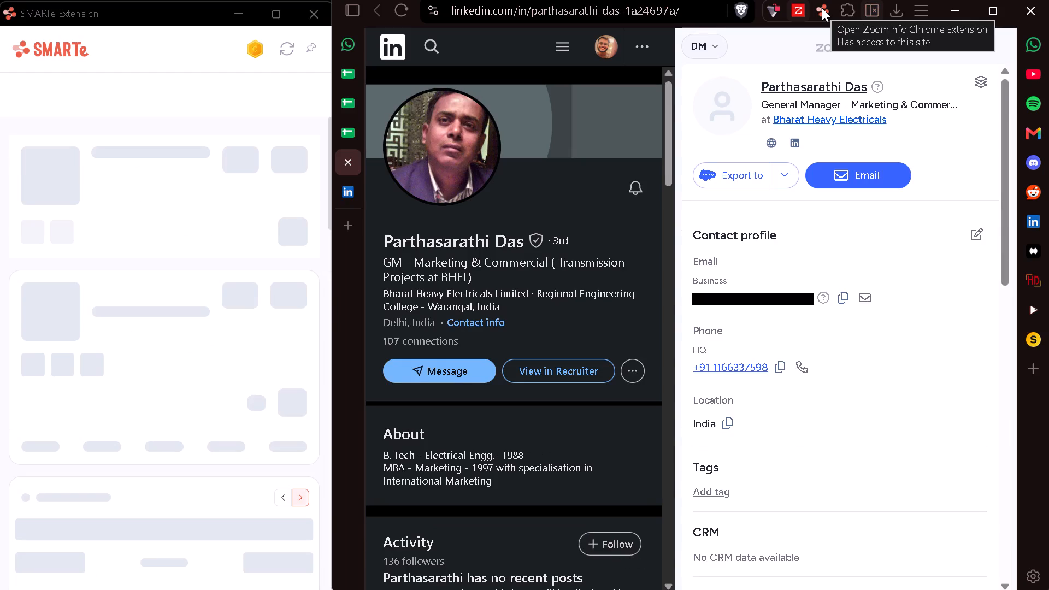
{"action": "left_click", "coordinate": [844, 302]}
{"action": "left_click", "coordinate": [873, 14]}
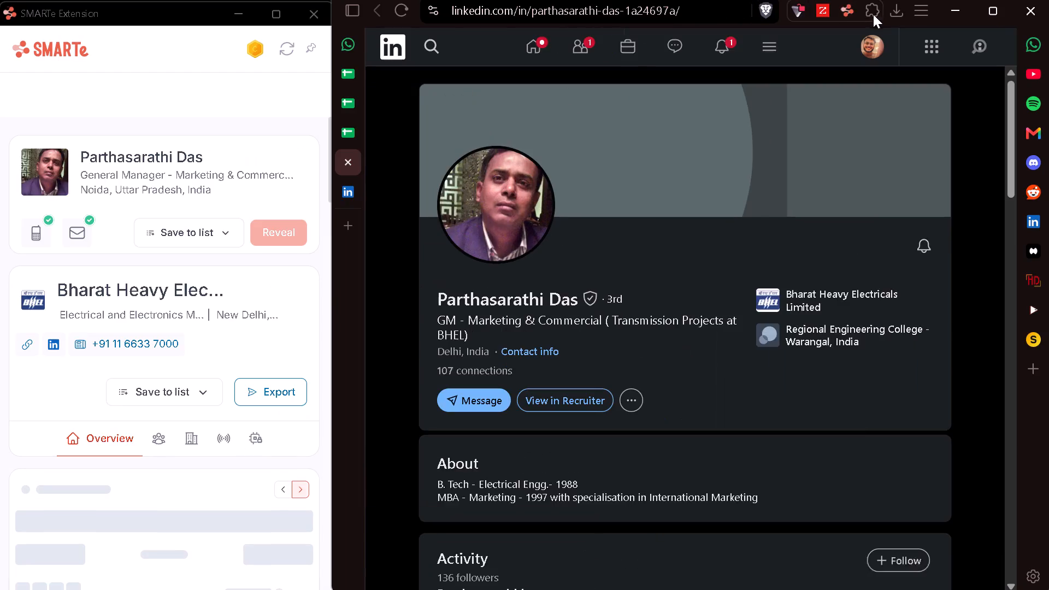
{"action": "left_click", "coordinate": [280, 234]}
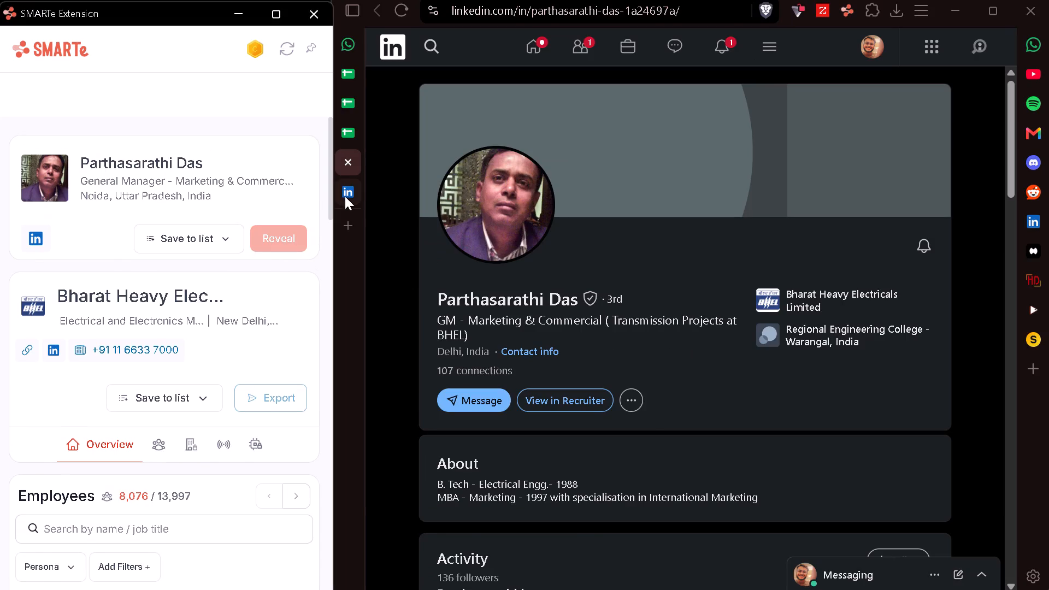
{"action": "left_click", "coordinate": [345, 196]}
{"action": "left_click", "coordinate": [348, 192]}
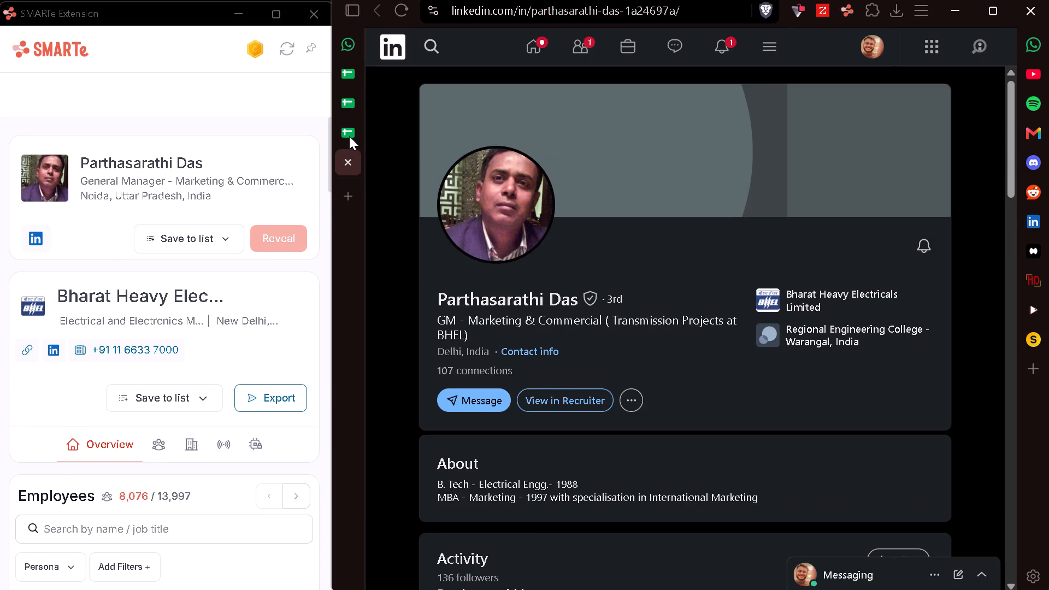
{"action": "left_click", "coordinate": [349, 136]}
{"action": "key", "text": "ctrl+v"}
Copy the row 8 contact's mobile number from SMARTe into E8 and close the leftover LinkedIn tab.
{"action": "key", "text": "Right"}
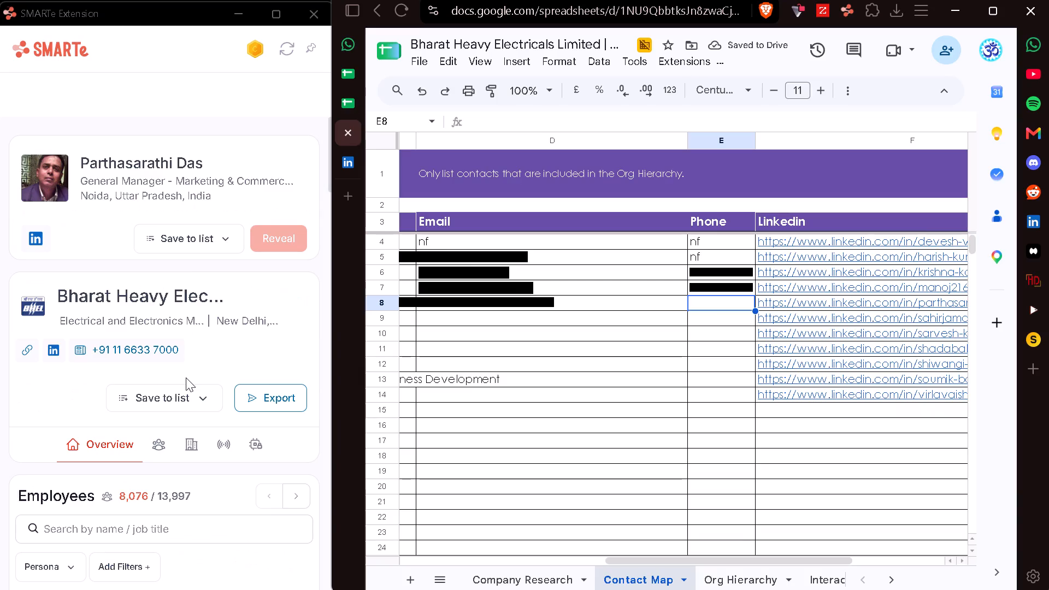
{"action": "scroll", "coordinate": [94, 369], "scroll_direction": "down", "scroll_amount": 3}
{"action": "scroll", "coordinate": [94, 369], "scroll_direction": "up", "scroll_amount": 5}
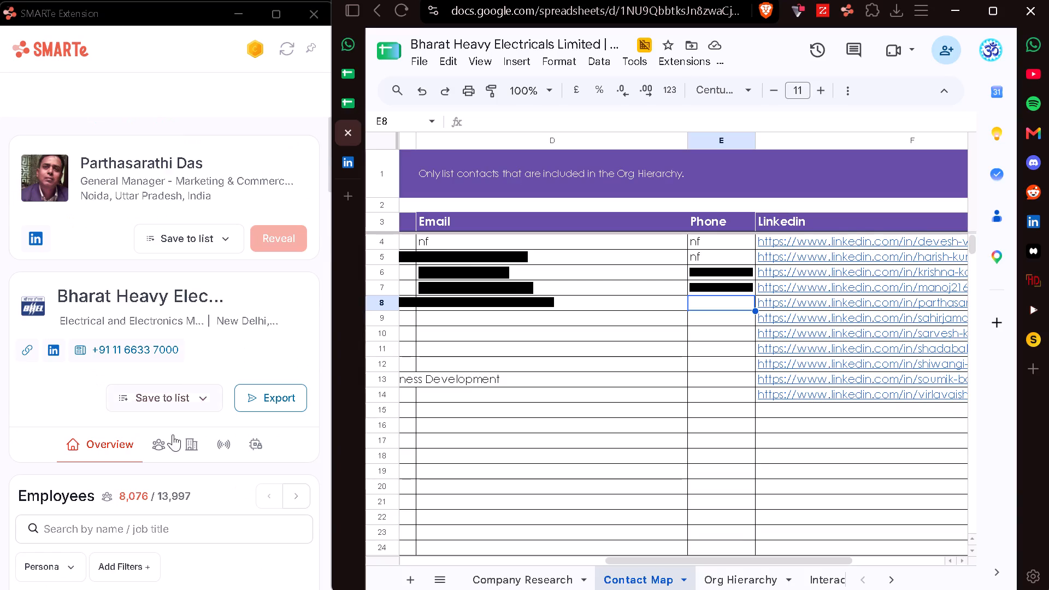
{"action": "scroll", "coordinate": [179, 442], "scroll_direction": "down", "scroll_amount": 5}
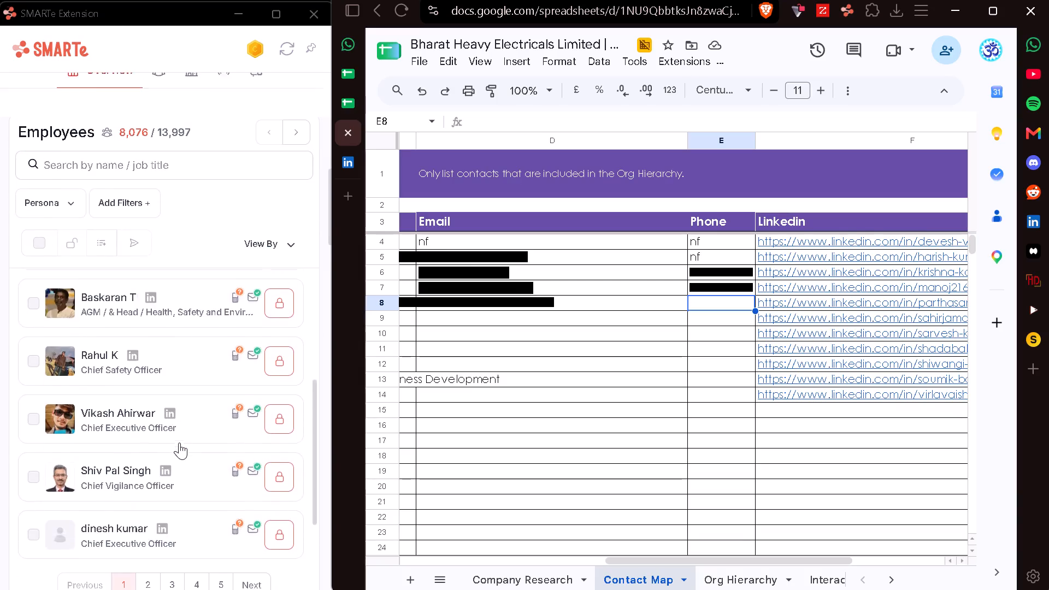
{"action": "scroll", "coordinate": [179, 442], "scroll_direction": "up", "scroll_amount": 11}
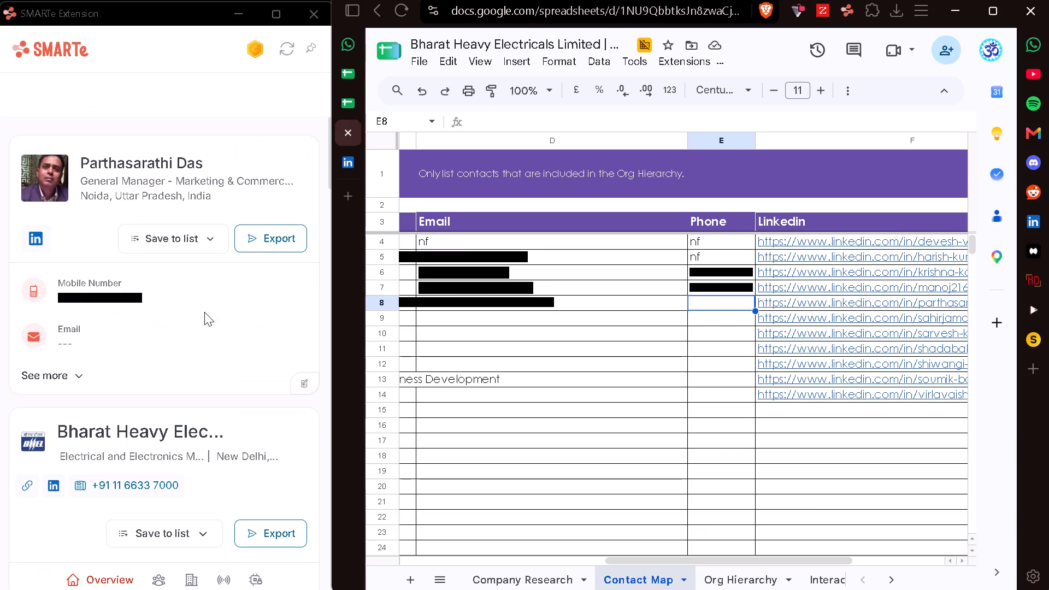
{"action": "left_click", "coordinate": [162, 301]}
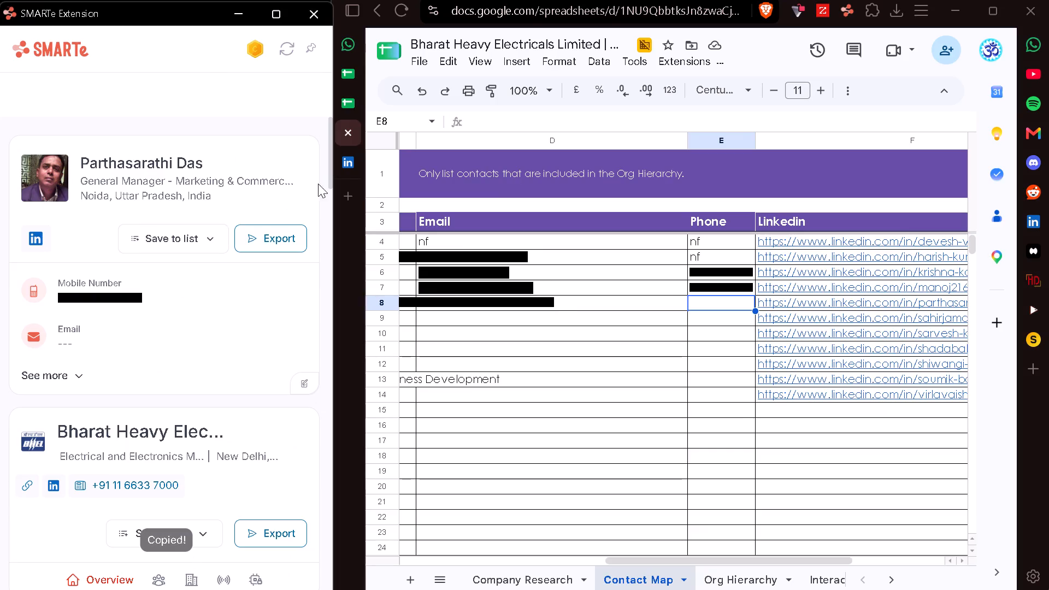
{"action": "double_click", "coordinate": [346, 166]}
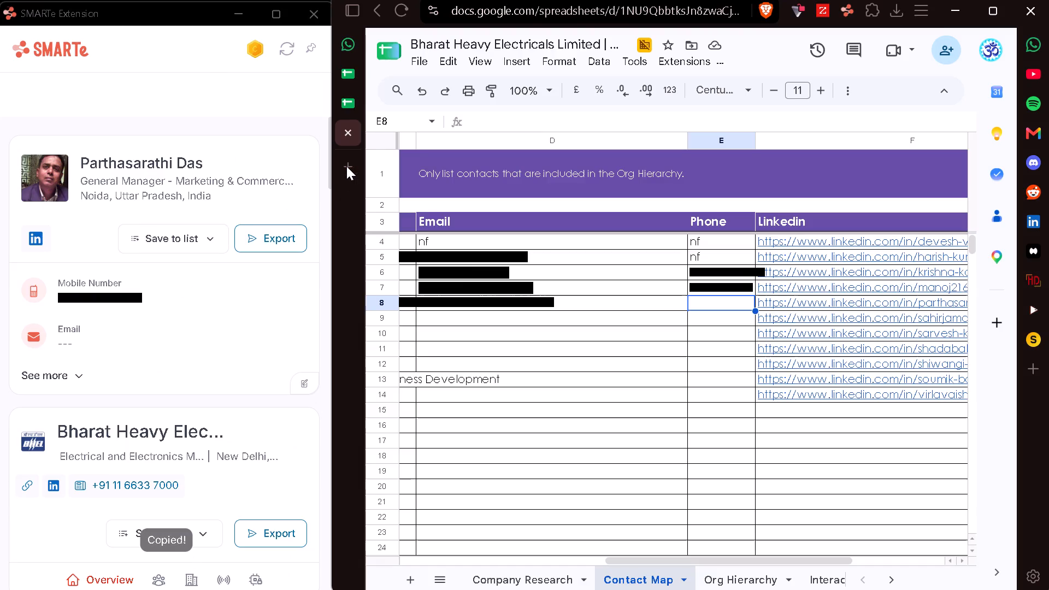
{"action": "key", "text": "ctrl+v"}
Delete the leading characters of the mobile number entry in E8.
{"action": "left_click", "coordinate": [488, 117]}
{"action": "key", "text": "BackSpace"}
{"action": "key", "text": "BackSpace"}
{"action": "key", "text": "BackSpace"}
{"action": "key", "text": "BackSpace"}
{"action": "key", "text": "BackSpace"}
{"action": "key", "text": "BackSpace"}
{"action": "key", "text": "BackSpace"}
{"action": "key", "text": "BackSpace"}
{"action": "key", "text": "BackSpace"}
{"action": "key", "text": "BackSpace"}
{"action": "key", "text": "BackSpace"}
{"action": "key", "text": "BackSpace"}
{"action": "key", "text": "BackSpace"}
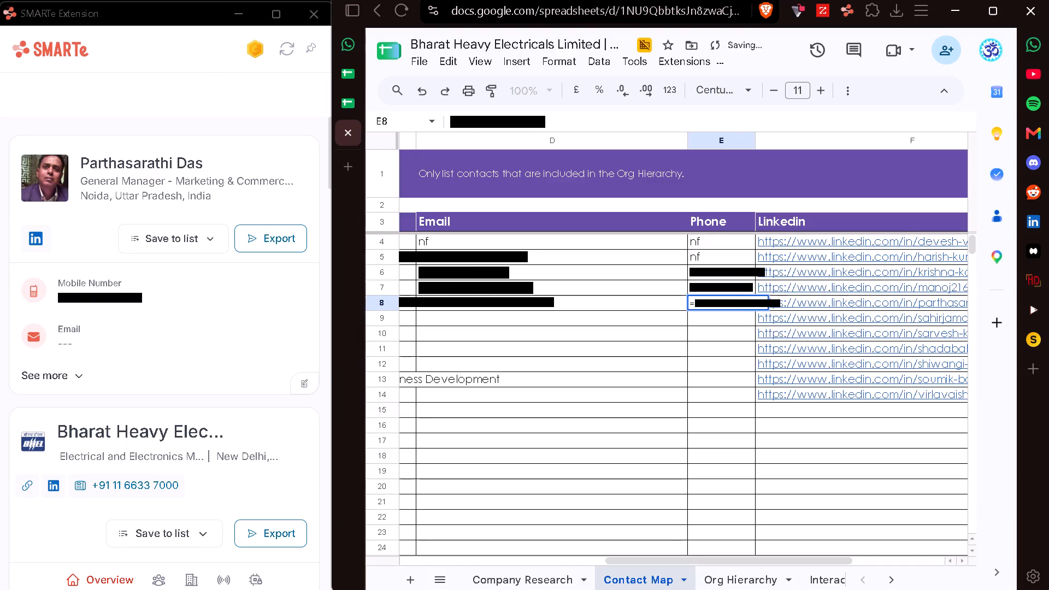
{"action": "left_click", "coordinate": [505, 319]}
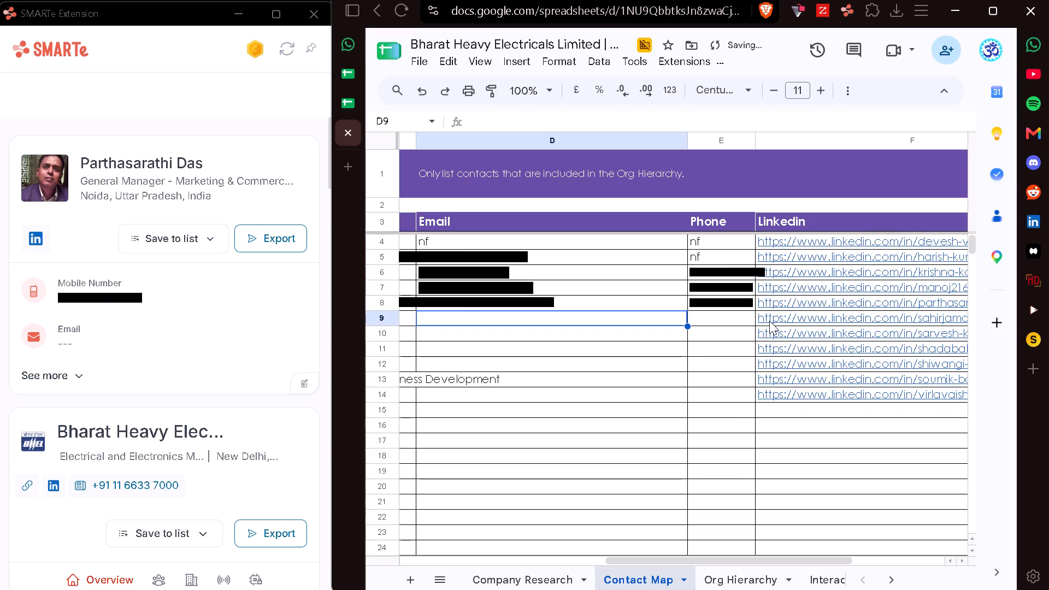
Open the LinkedIn profile linked in row 9 and copy the contact's business email from ZoomInfo into D9.
{"action": "left_click", "coordinate": [870, 340]}
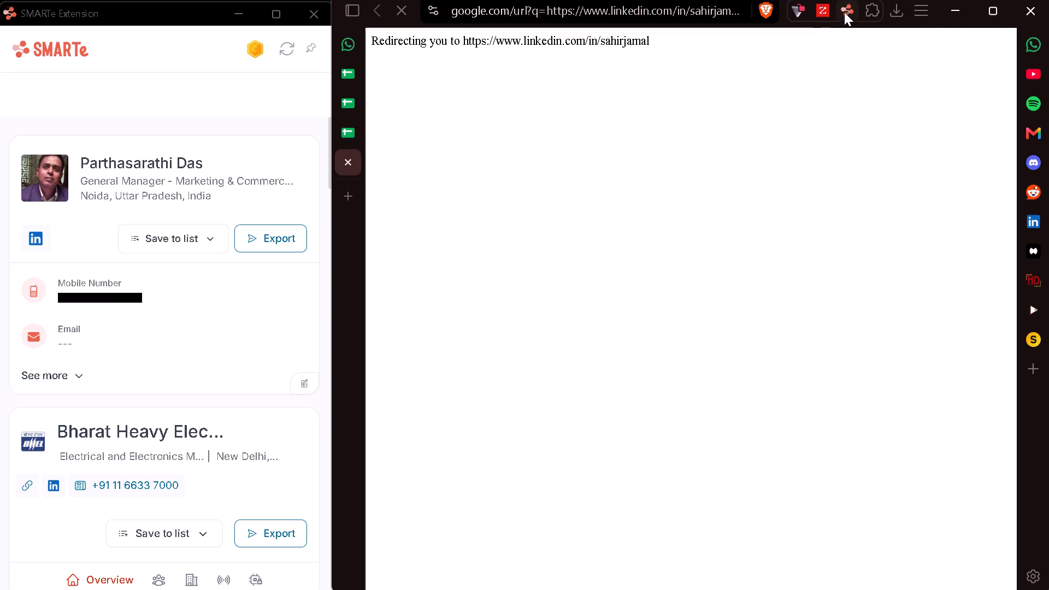
{"action": "left_click", "coordinate": [822, 11]}
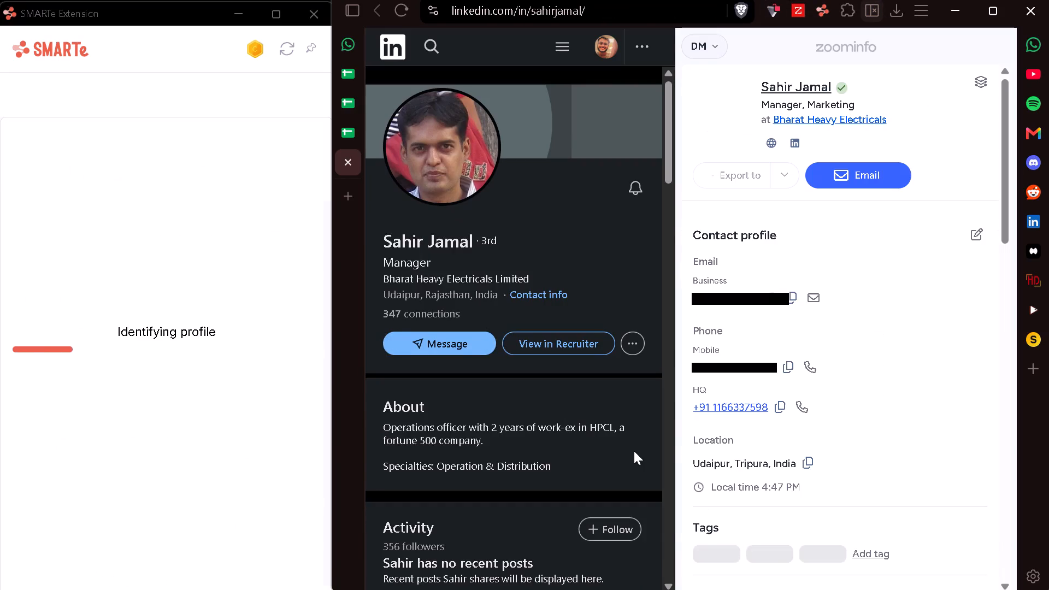
{"action": "left_click", "coordinate": [792, 303]}
{"action": "left_click", "coordinate": [344, 140]}
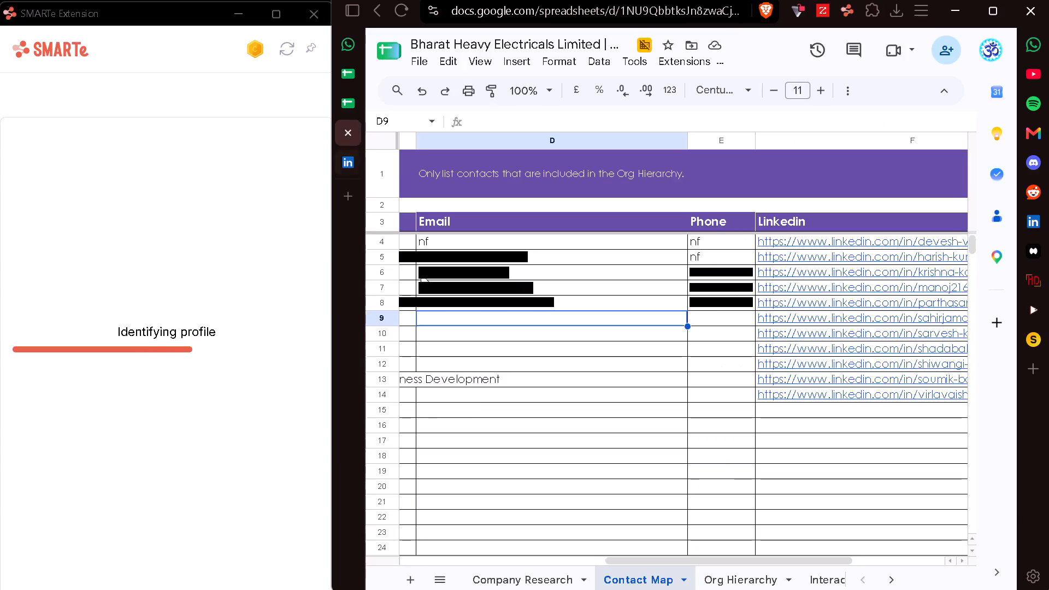
{"action": "key", "text": "ctrl+v"}
Copy the row 9 contact's mobile number from ZoomInfo into E9 and close the contact's LinkedIn profile.
{"action": "key", "text": "Right"}
{"action": "left_click", "coordinate": [343, 163]}
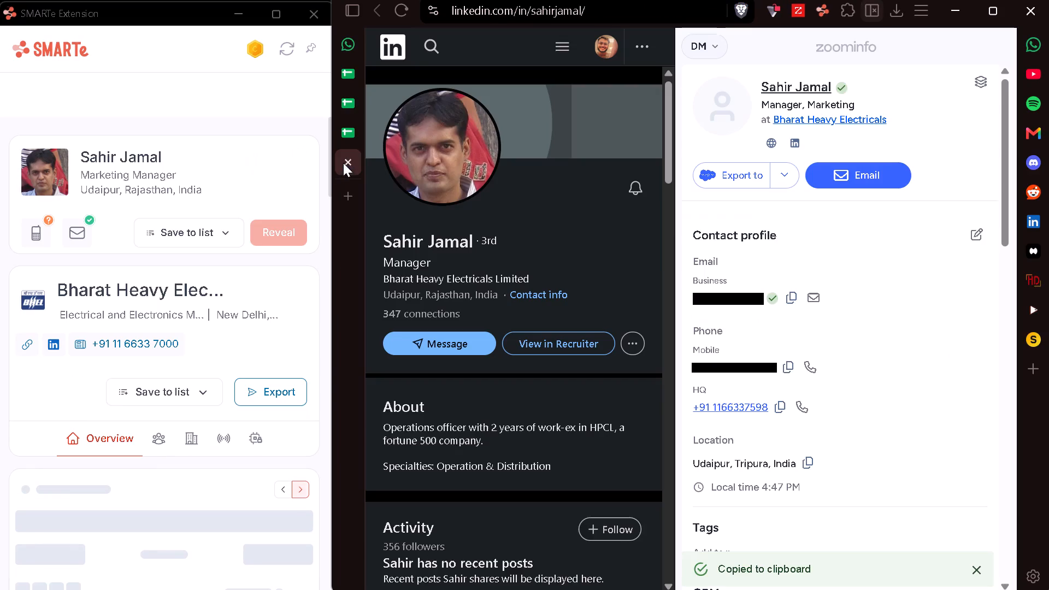
{"action": "left_click", "coordinate": [782, 363]}
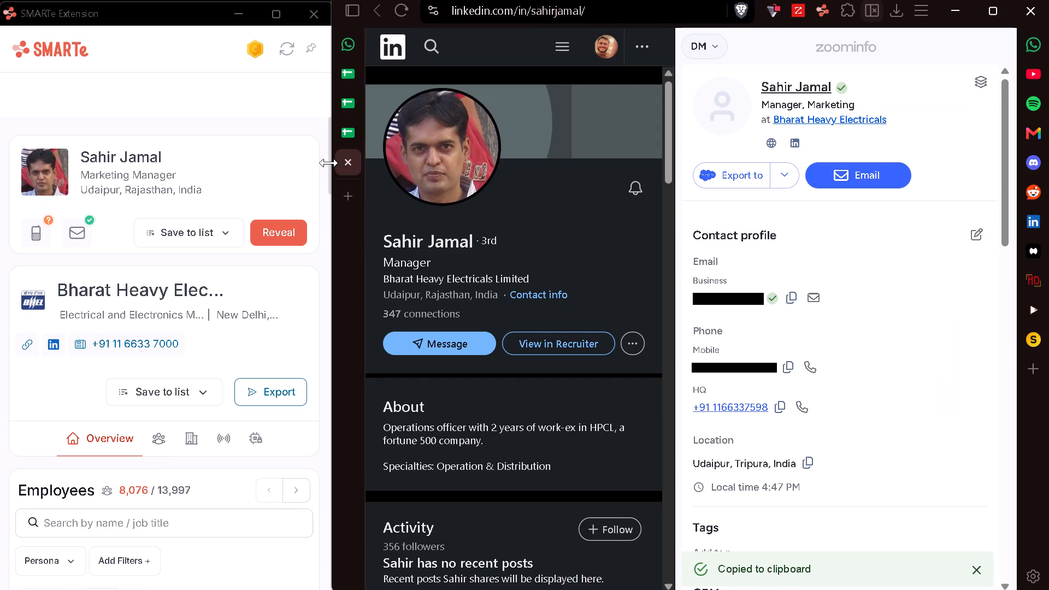
{"action": "left_click", "coordinate": [349, 160]}
{"action": "key", "text": "ctrl+v"}
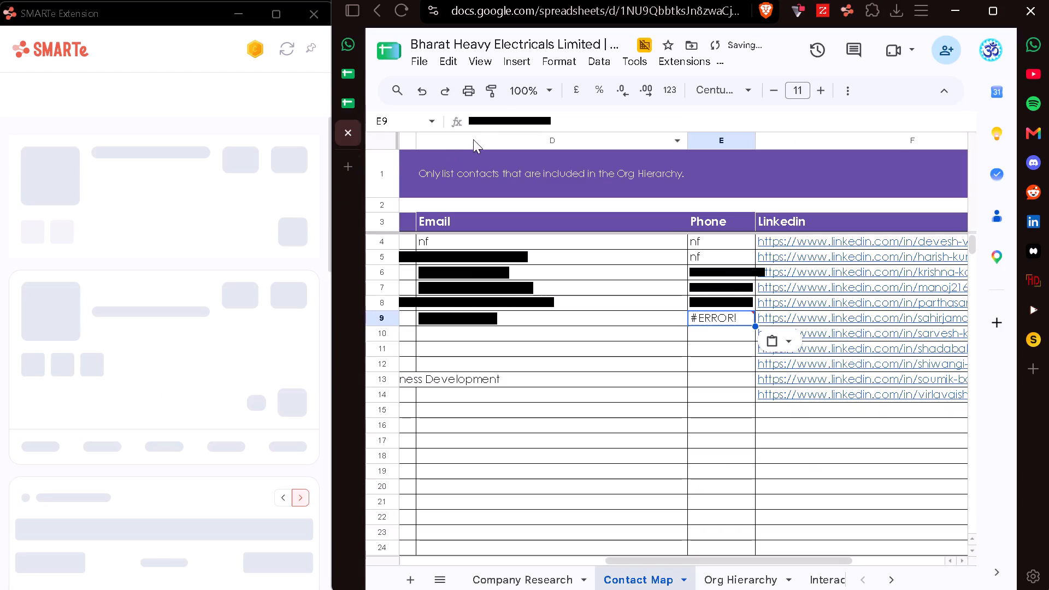
Delete the leading characters of the mobile number entry in E9.
{"action": "left_click", "coordinate": [490, 117]}
{"action": "key", "text": "BackSpace"}
{"action": "key", "text": "BackSpace"}
{"action": "key", "text": "BackSpace"}
{"action": "key", "text": "BackSpace"}
{"action": "key", "text": "BackSpace"}
{"action": "key", "text": "BackSpace"}
{"action": "key", "text": "BackSpace"}
{"action": "key", "text": "BackSpace"}
{"action": "key", "text": "BackSpace"}
{"action": "key", "text": "BackSpace"}
{"action": "key", "text": "BackSpace"}
{"action": "key", "text": "BackSpace"}
{"action": "key", "text": "BackSpace"}
{"action": "key", "text": "BackSpace"}
{"action": "key", "text": "BackSpace"}
{"action": "key", "text": "BackSpace"}
{"action": "key", "text": "BackSpace"}
{"action": "key", "text": "BackSpace"}
{"action": "key", "text": "BackSpace"}
{"action": "left_click", "coordinate": [491, 338]}
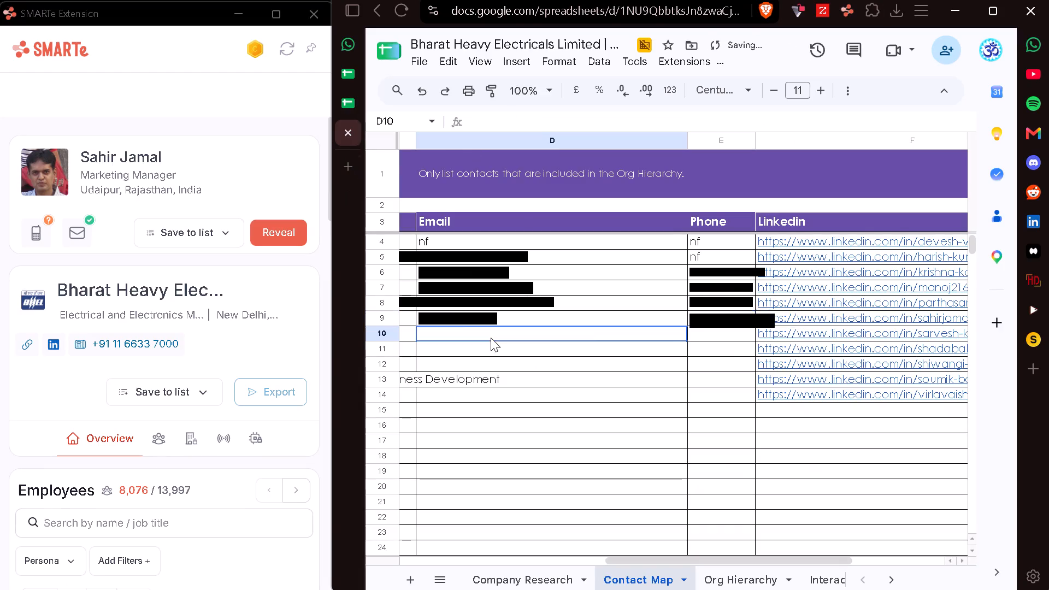
Open the LinkedIn profile linked in row 10, examine the contact's ZoomInfo details and work experience, and close the profile.
{"action": "left_click", "coordinate": [890, 361]}
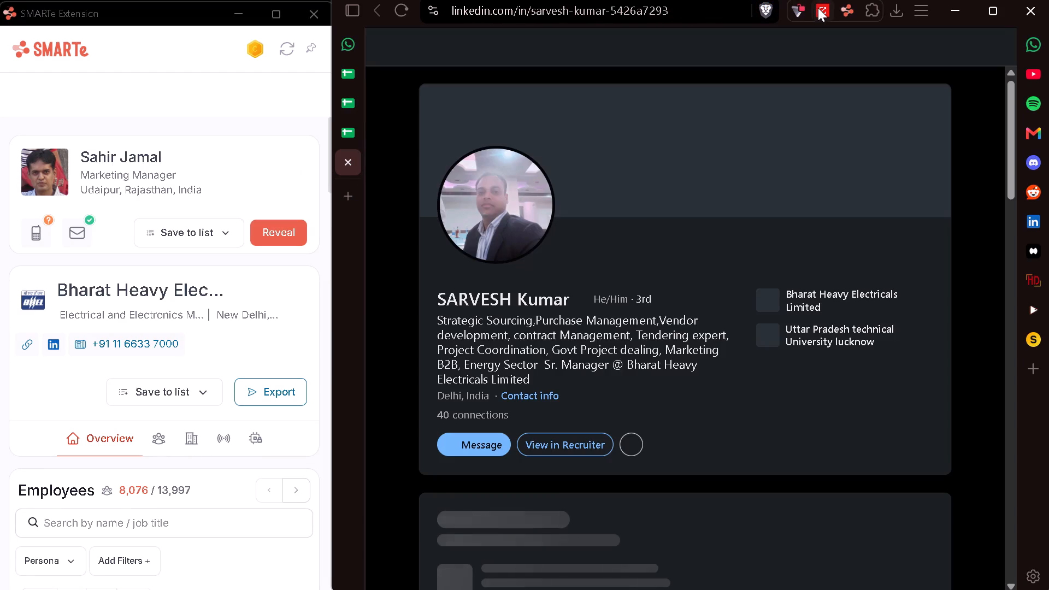
{"action": "left_click", "coordinate": [818, 8]}
{"action": "scroll", "coordinate": [482, 408], "scroll_direction": "down", "scroll_amount": 1}
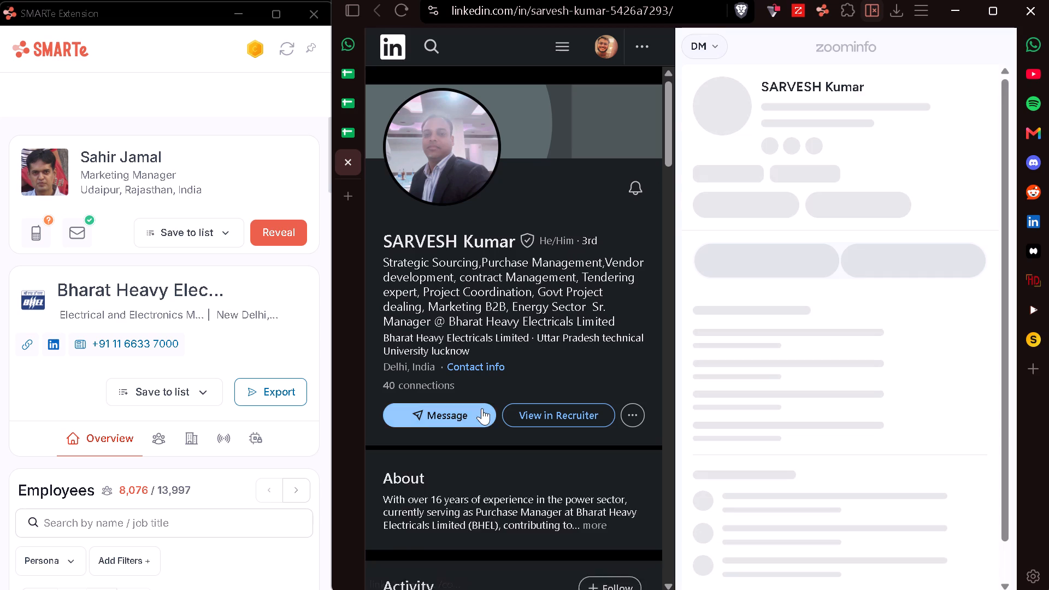
{"action": "scroll", "coordinate": [482, 408], "scroll_direction": "down", "scroll_amount": 2}
{"action": "left_click", "coordinate": [875, 8]}
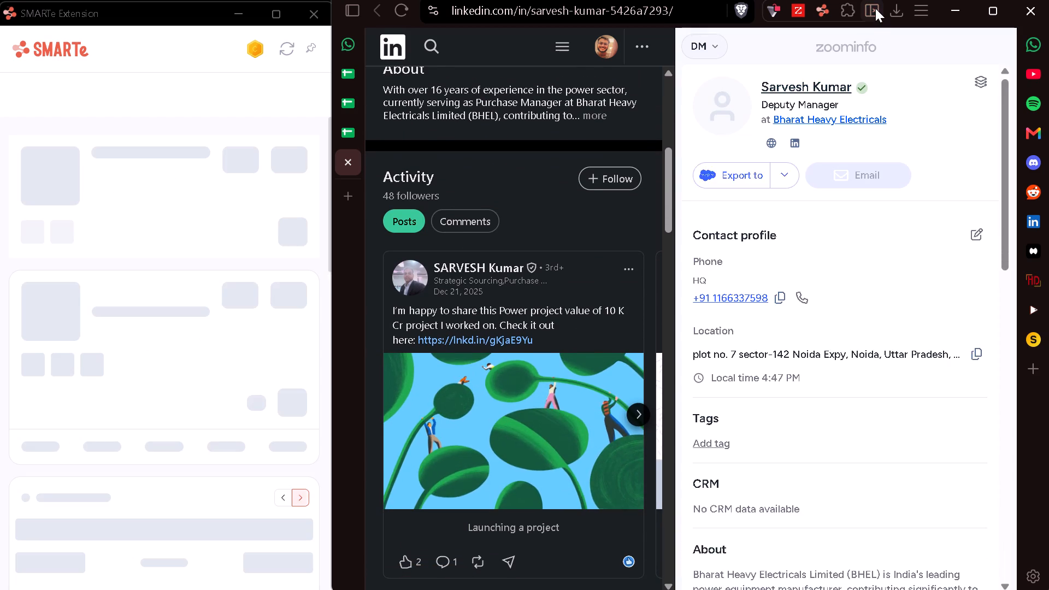
{"action": "scroll", "coordinate": [621, 401], "scroll_direction": "down", "scroll_amount": 5}
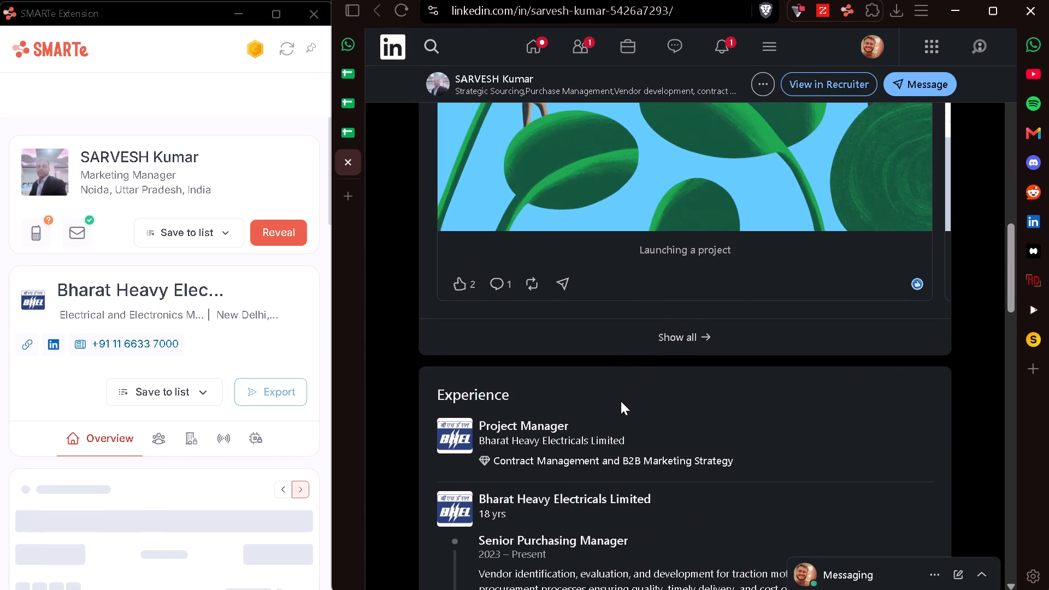
{"action": "scroll", "coordinate": [621, 401], "scroll_direction": "up", "scroll_amount": 5}
{"action": "left_click", "coordinate": [350, 163]}
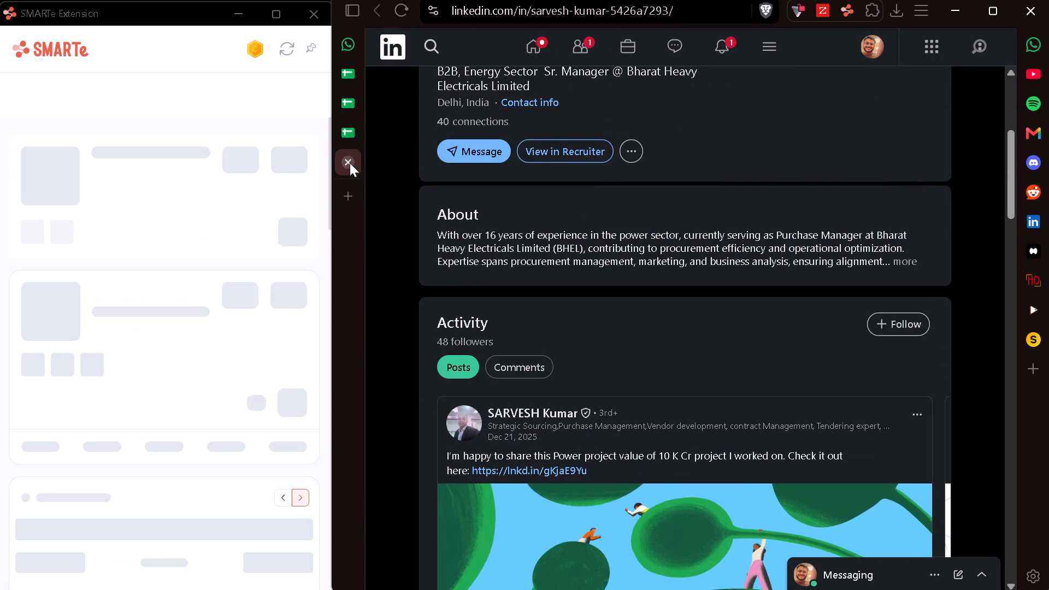
Delete row 10 from the Contact Map sheet.
{"action": "scroll", "coordinate": [559, 286], "scroll_direction": "right", "scroll_amount": 9}
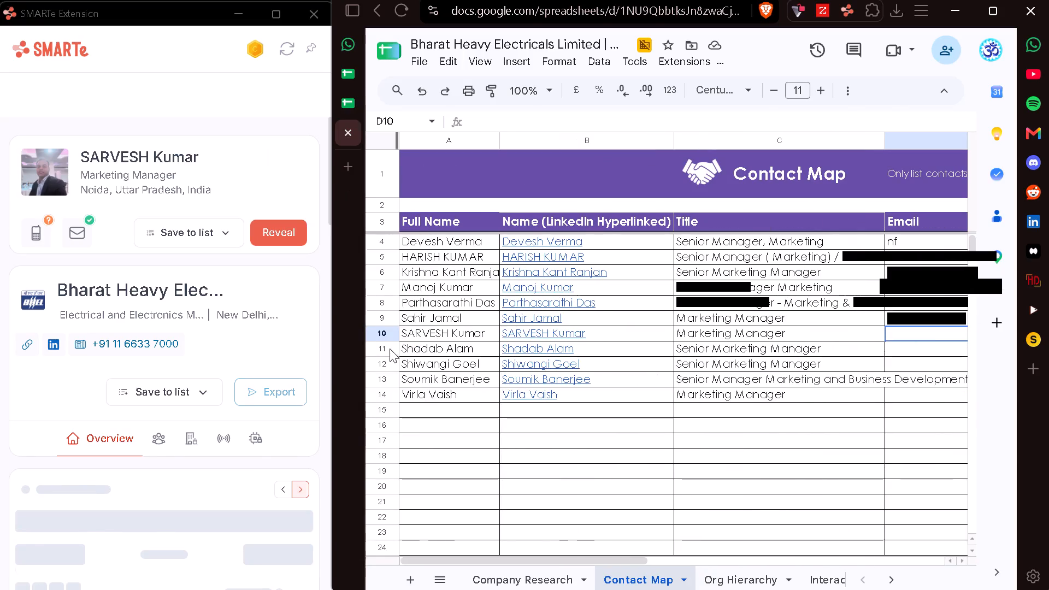
{"action": "left_click", "coordinate": [383, 333]}
{"action": "right_click", "coordinate": [383, 333]}
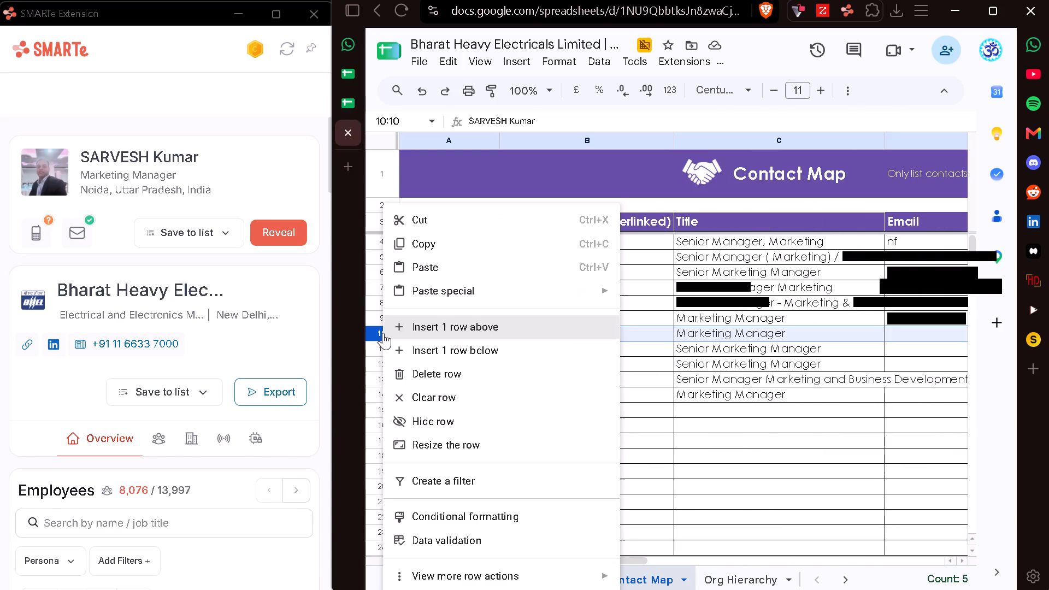
{"action": "left_click", "coordinate": [416, 367]}
Open the LinkedIn profile now linked in row 10 and examine the contact's ZoomInfo details and work experience.
{"action": "scroll", "coordinate": [800, 422], "scroll_direction": "left", "scroll_amount": 4}
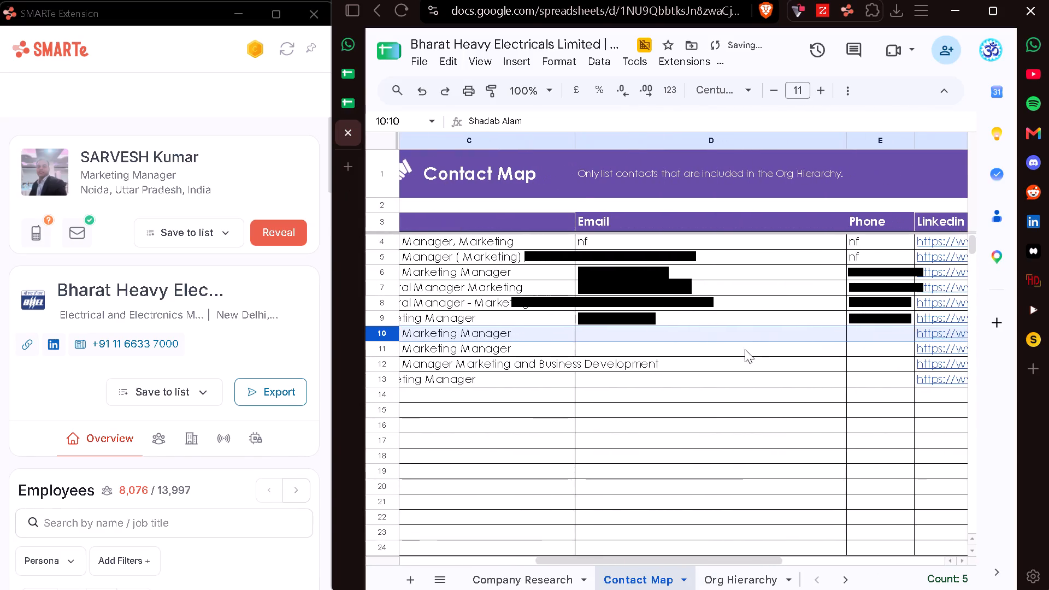
{"action": "left_click", "coordinate": [649, 338]}
{"action": "scroll", "coordinate": [649, 338], "scroll_direction": "left", "scroll_amount": 2}
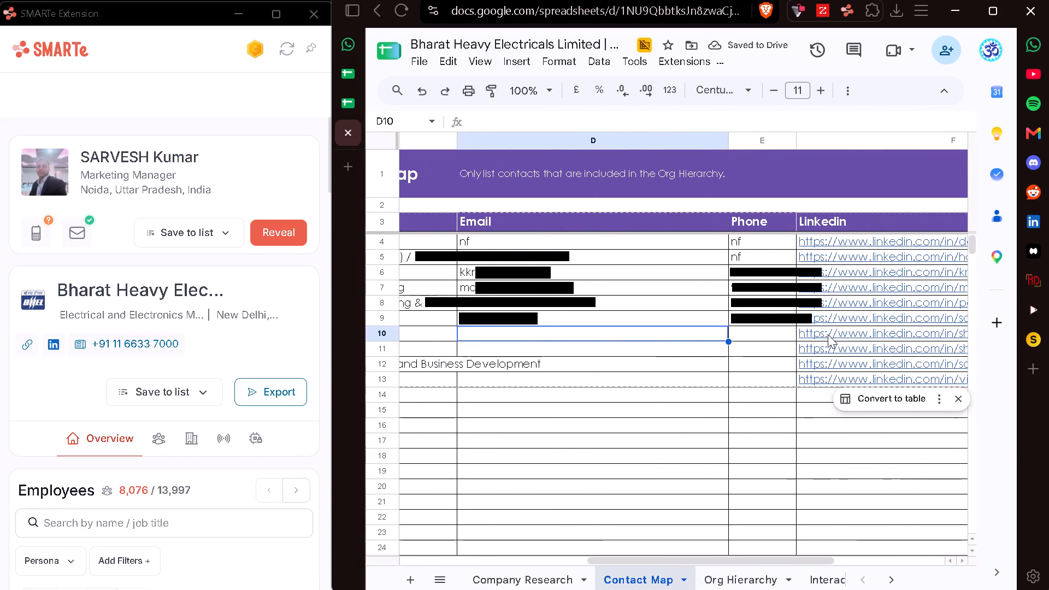
{"action": "left_click", "coordinate": [922, 353]}
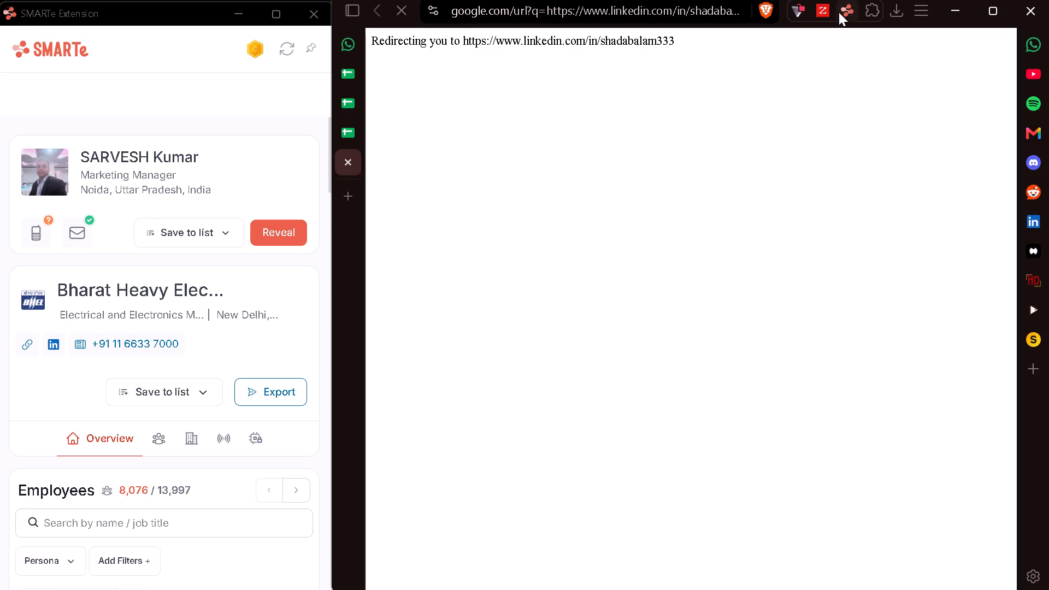
{"action": "left_click", "coordinate": [815, 3]}
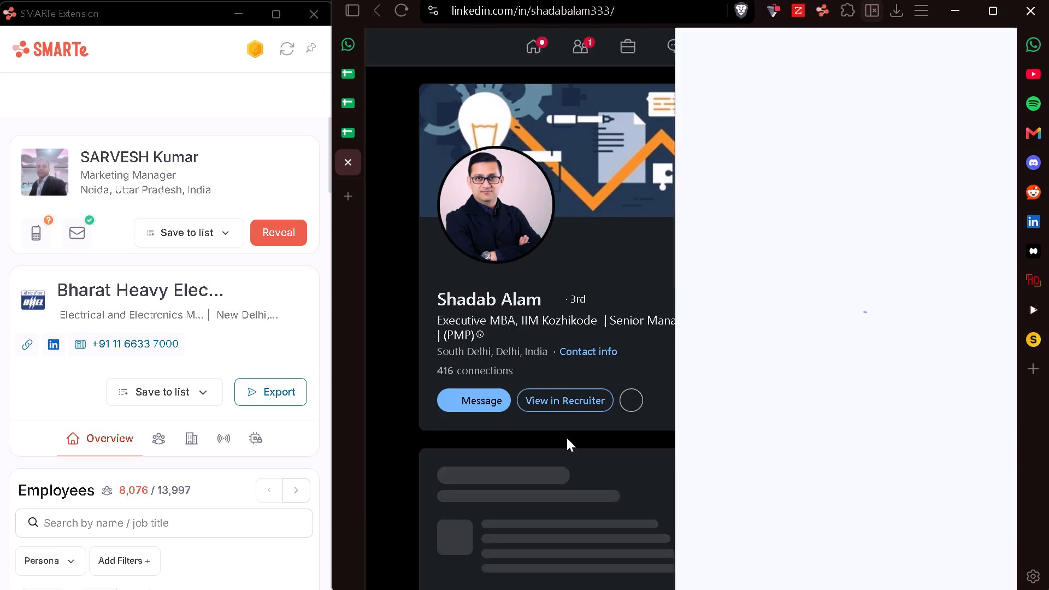
{"action": "scroll", "coordinate": [567, 438], "scroll_direction": "down", "scroll_amount": 7}
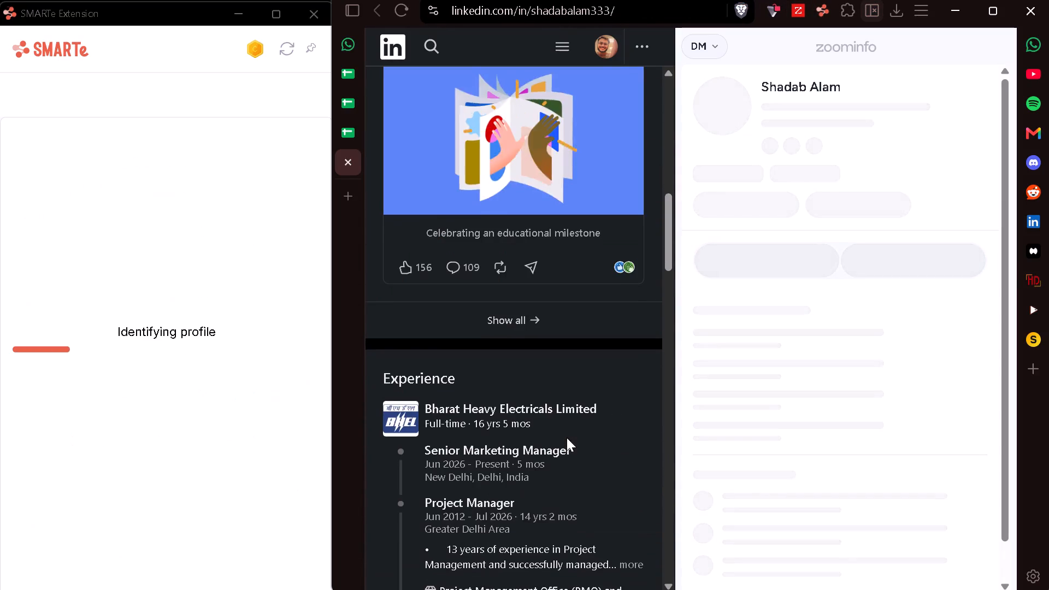
{"action": "scroll", "coordinate": [567, 438], "scroll_direction": "up", "scroll_amount": 8}
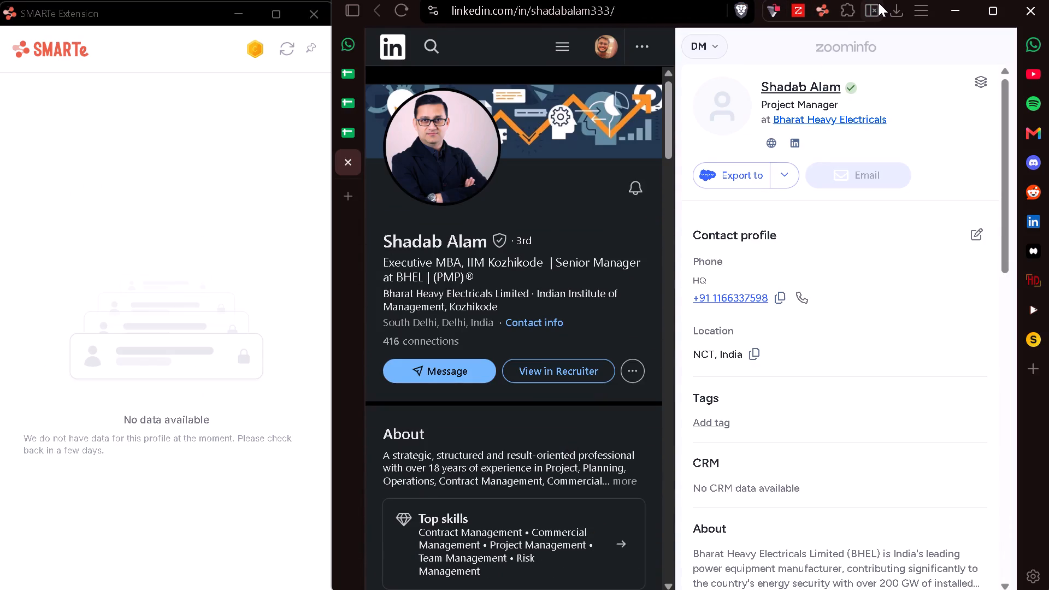
{"action": "left_click", "coordinate": [879, 3]}
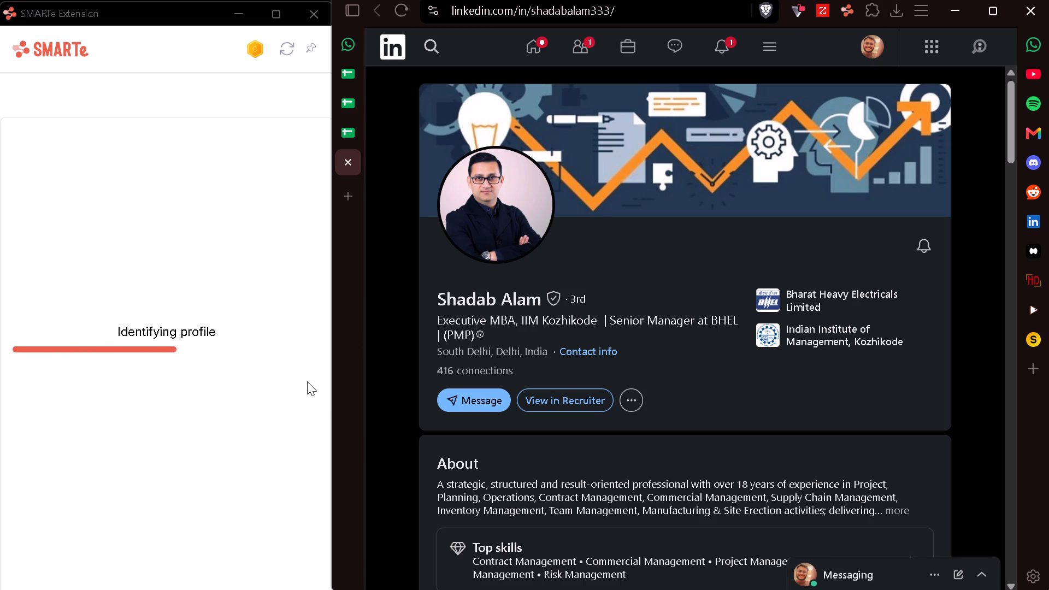
Close the open LinkedIn profile and enter nf for both the email and phone in row 10 of the Contact Map.
{"action": "left_click", "coordinate": [344, 161]}
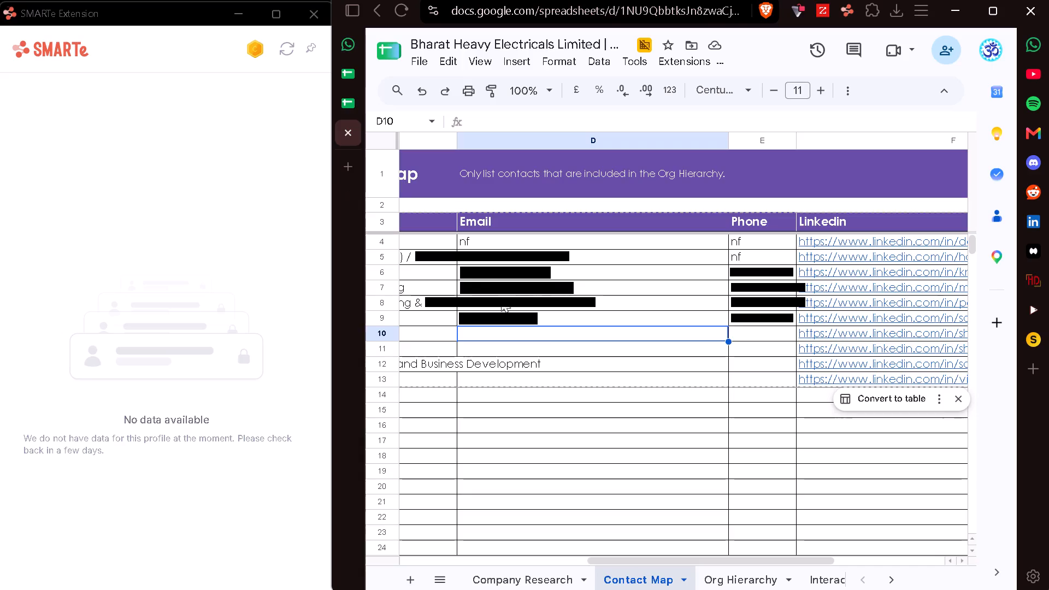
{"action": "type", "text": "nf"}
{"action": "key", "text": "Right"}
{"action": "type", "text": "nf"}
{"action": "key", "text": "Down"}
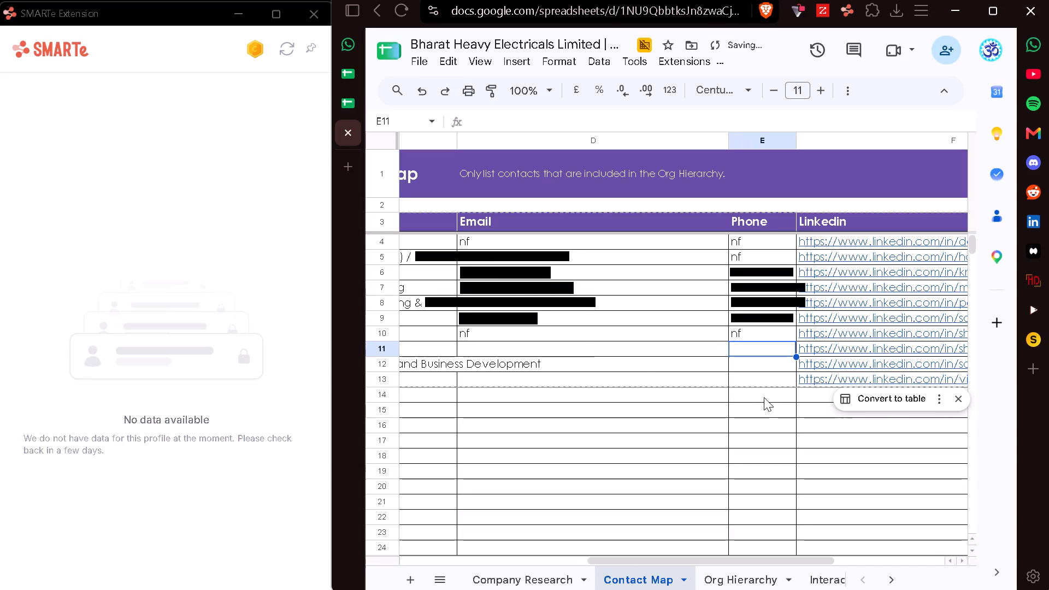
{"action": "left_click", "coordinate": [952, 396]}
Open row 11's LinkedIn profile, check the experience, reveal the contact's SMARTe details, and copy the ZoomInfo business email into D11.
{"action": "key", "text": "Left"}
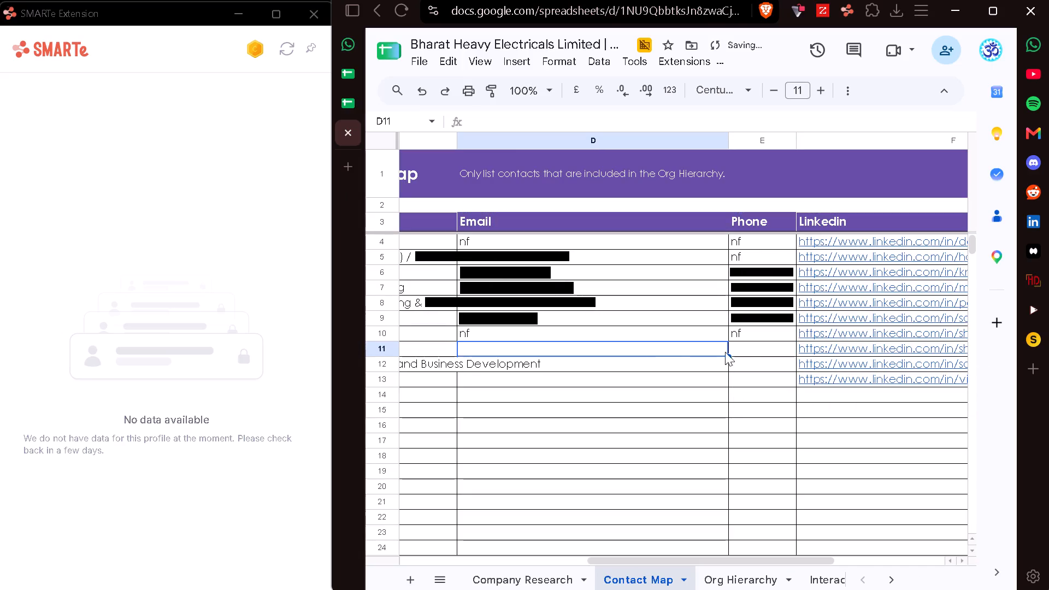
{"action": "left_click", "coordinate": [907, 370]}
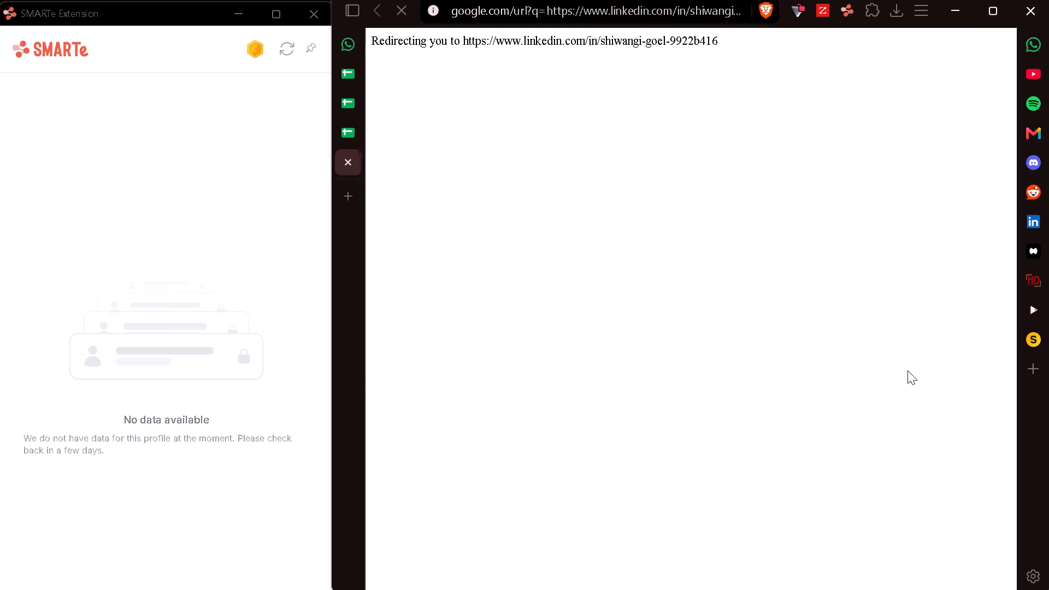
{"action": "left_click", "coordinate": [828, 13]}
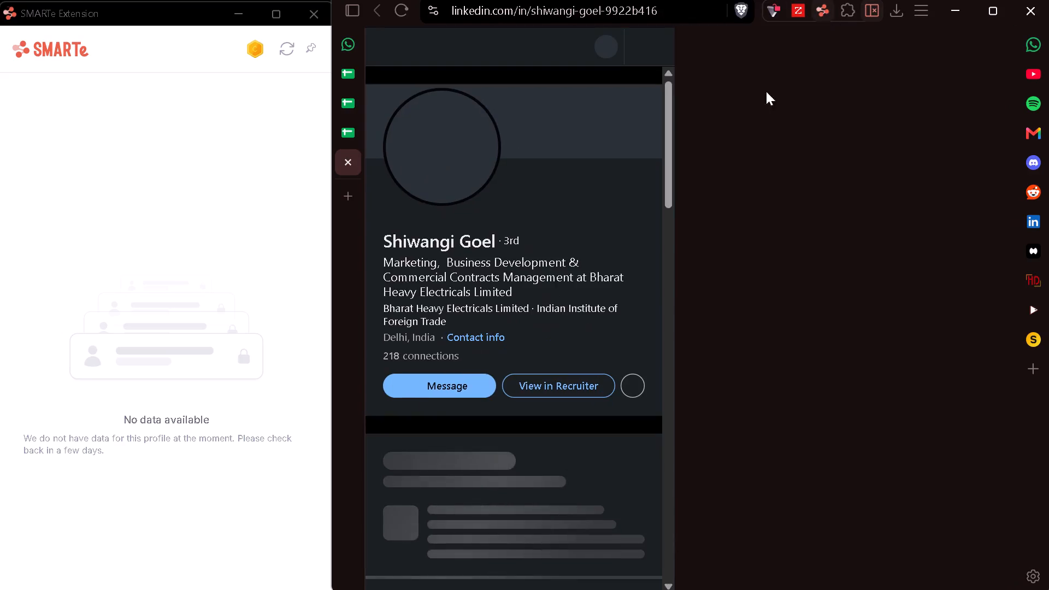
{"action": "scroll", "coordinate": [557, 399], "scroll_direction": "down", "scroll_amount": 5}
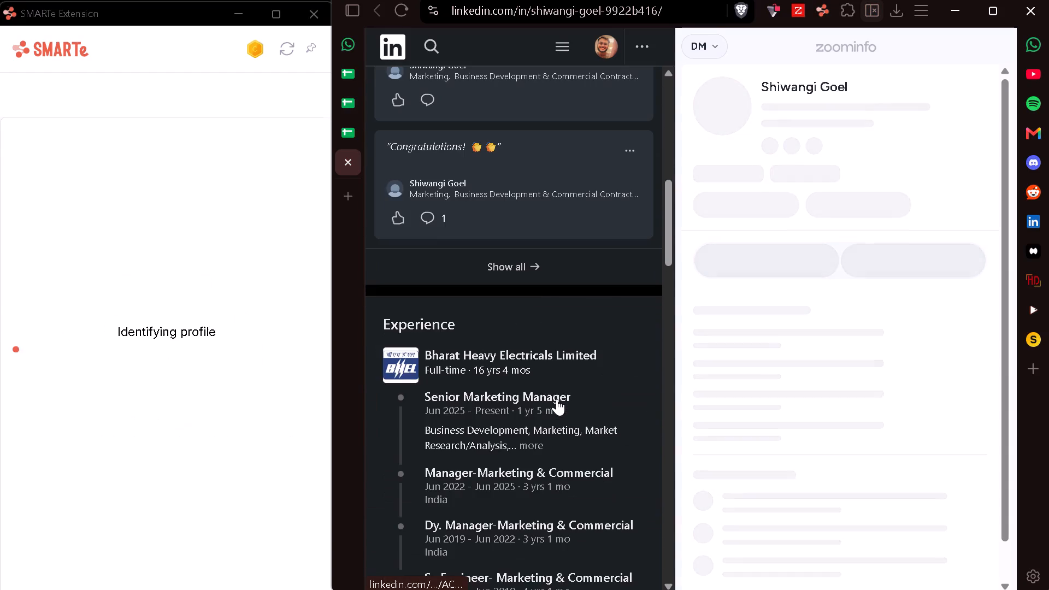
{"action": "scroll", "coordinate": [557, 399], "scroll_direction": "up", "scroll_amount": 9}
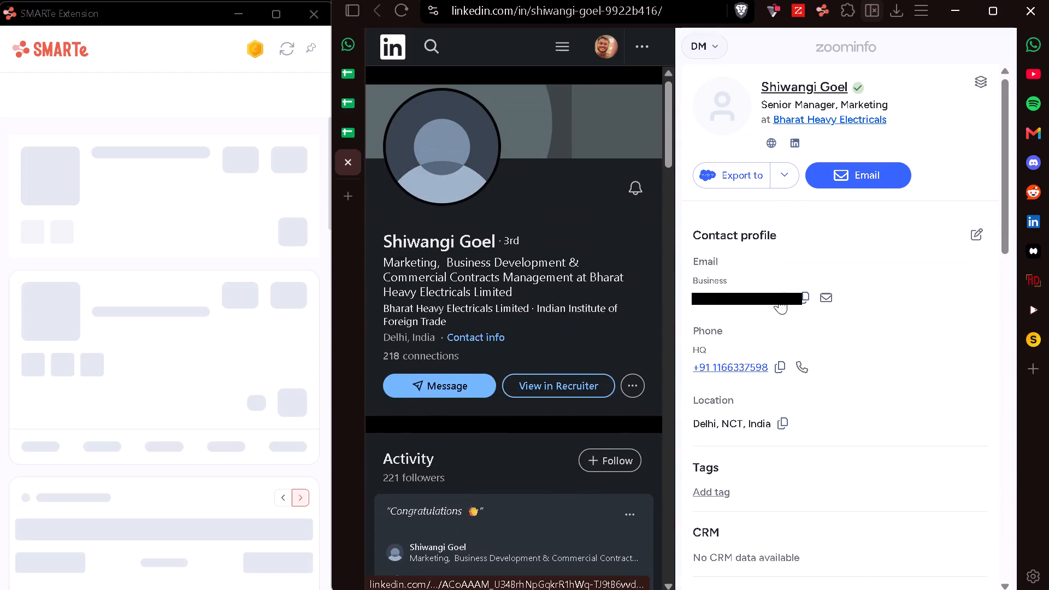
{"action": "left_click", "coordinate": [802, 297]}
{"action": "left_click", "coordinate": [870, 11]}
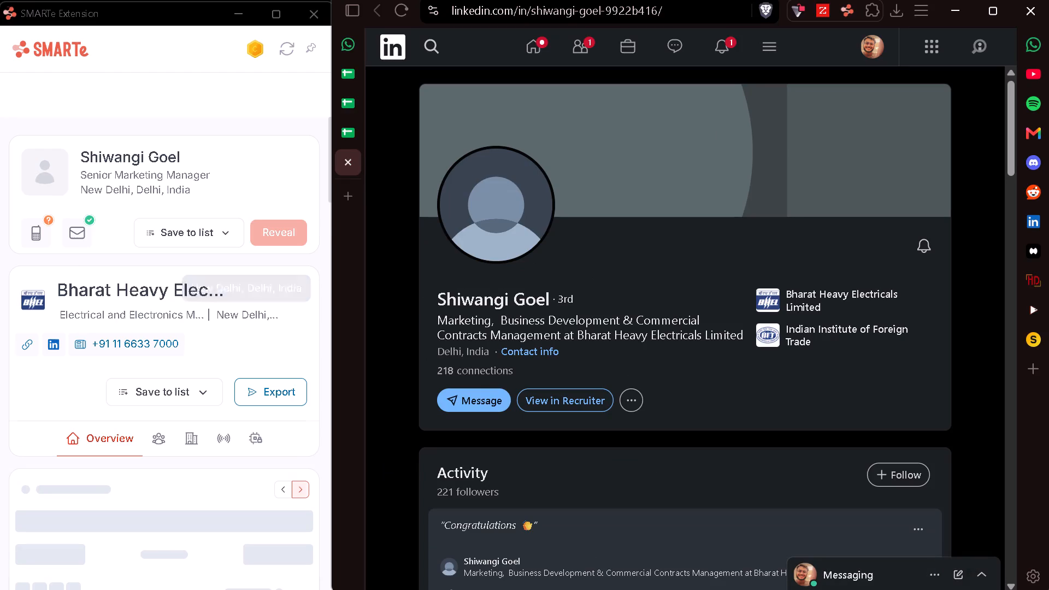
{"action": "left_click", "coordinate": [276, 237]}
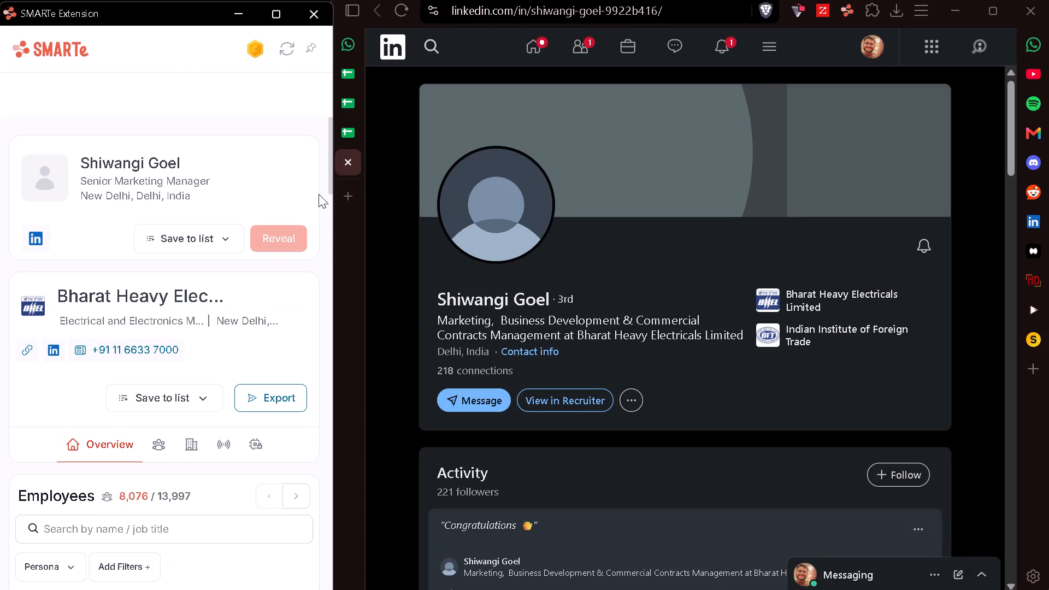
{"action": "left_click", "coordinate": [347, 139]}
{"action": "key", "text": "ctrl+v"}
Enter nf as the phone in E11.
{"action": "key", "text": "Right"}
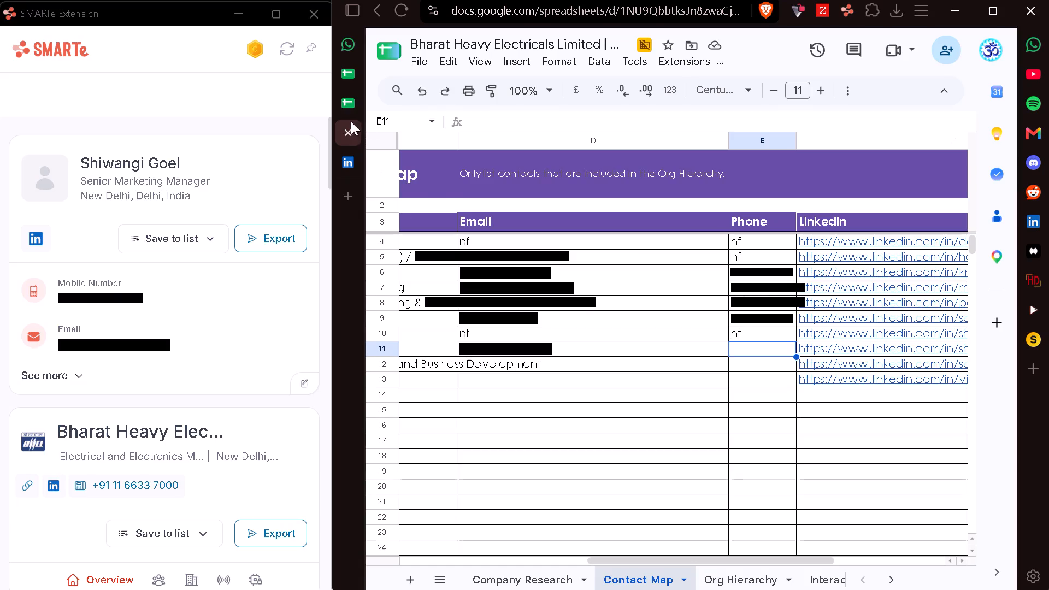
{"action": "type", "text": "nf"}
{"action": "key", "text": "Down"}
Open row 12's LinkedIn profile, check the experience, copy the contact's ZoomInfo business email into D12, and close the previous contact's profile.
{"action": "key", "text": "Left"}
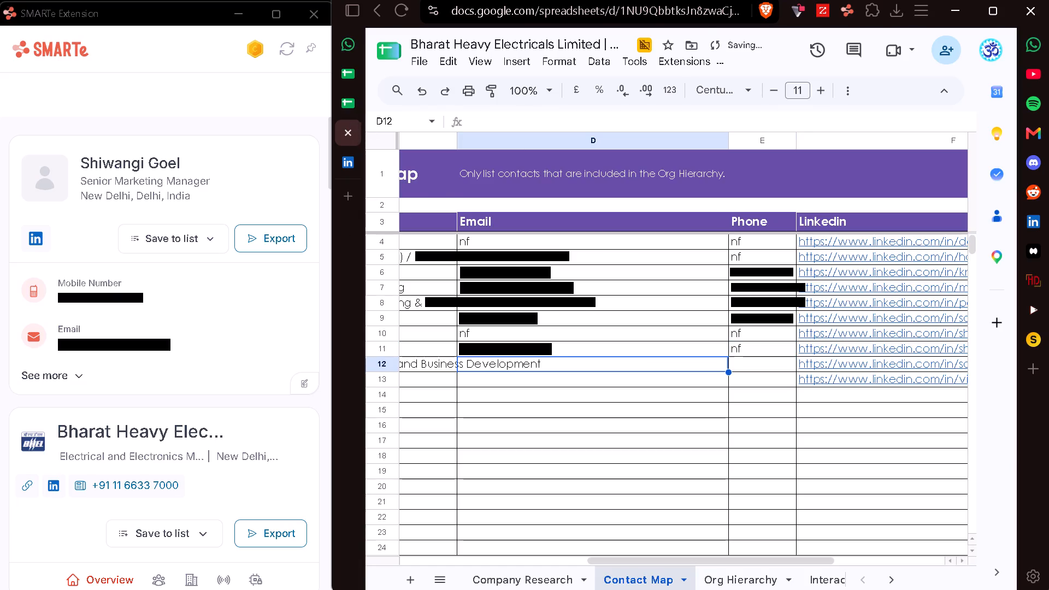
{"action": "left_click", "coordinate": [927, 397]}
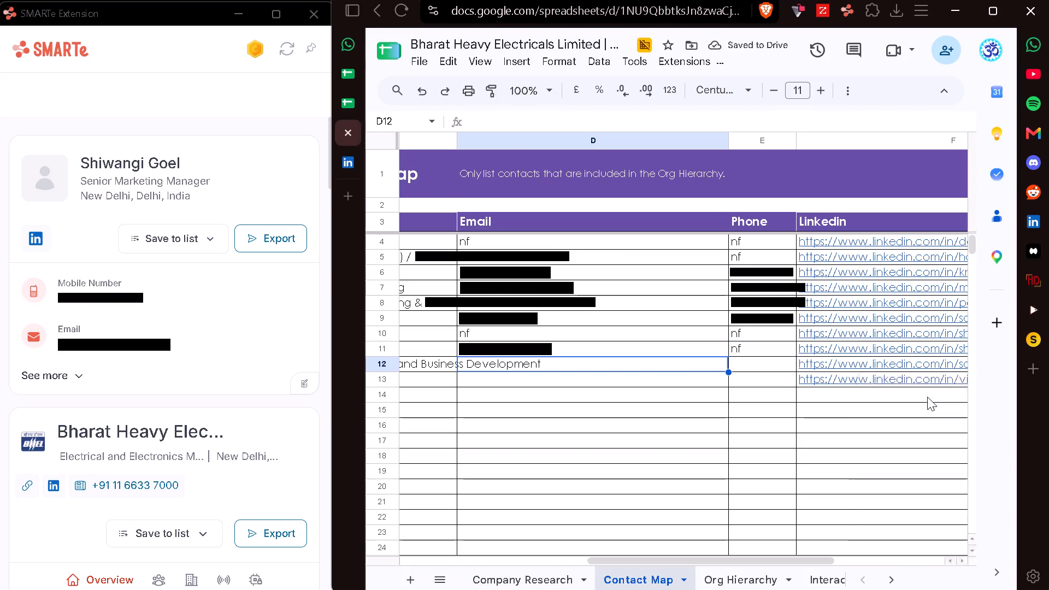
{"action": "left_click", "coordinate": [820, 9]}
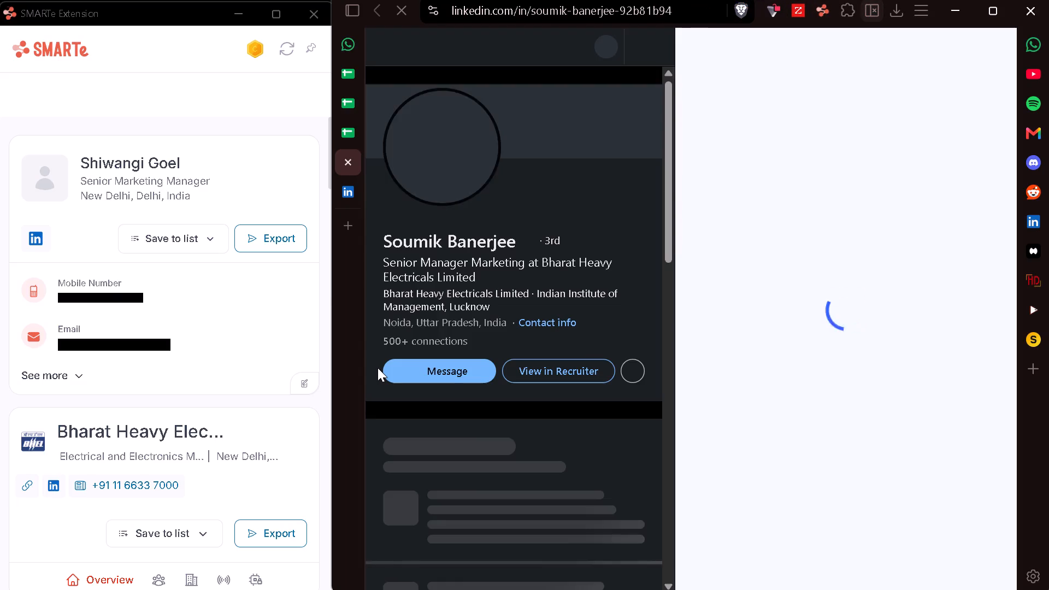
{"action": "scroll", "coordinate": [378, 368], "scroll_direction": "down", "scroll_amount": 7}
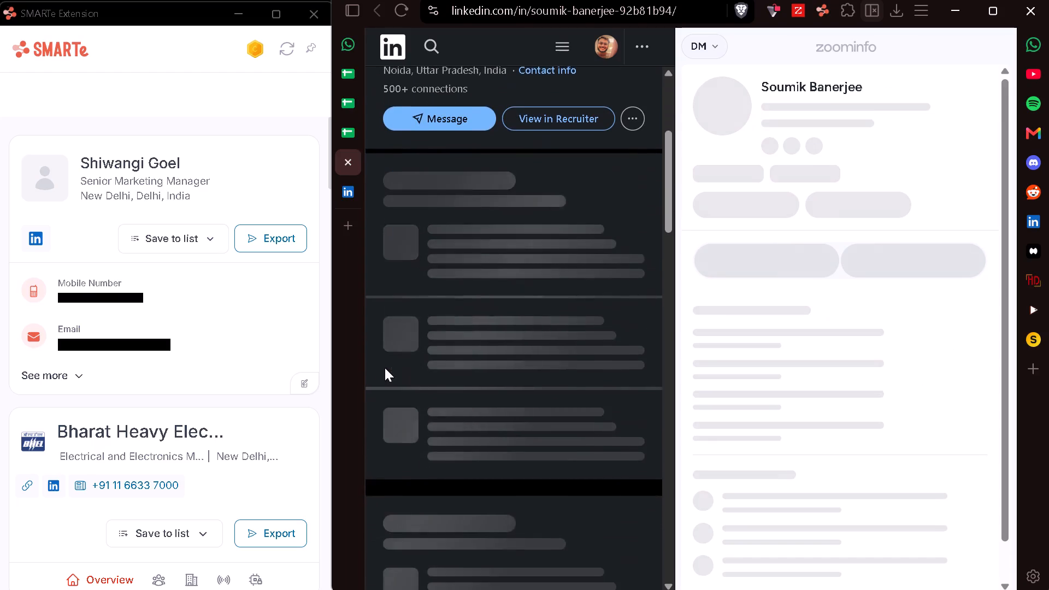
{"action": "scroll", "coordinate": [486, 415], "scroll_direction": "down", "scroll_amount": 3}
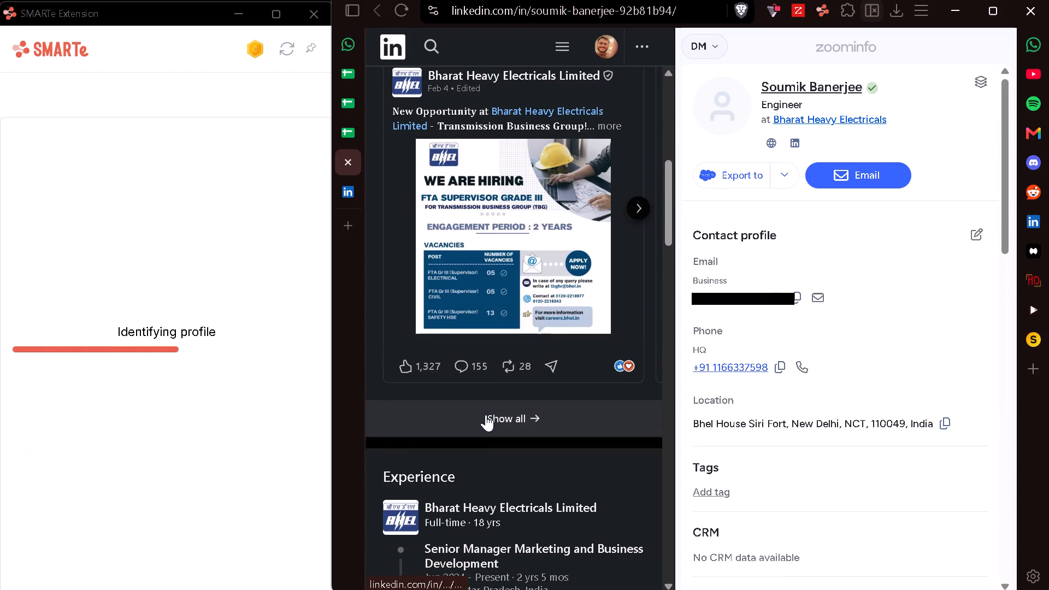
{"action": "scroll", "coordinate": [486, 415], "scroll_direction": "down", "scroll_amount": 1}
{"action": "scroll", "coordinate": [486, 415], "scroll_direction": "up", "scroll_amount": 7}
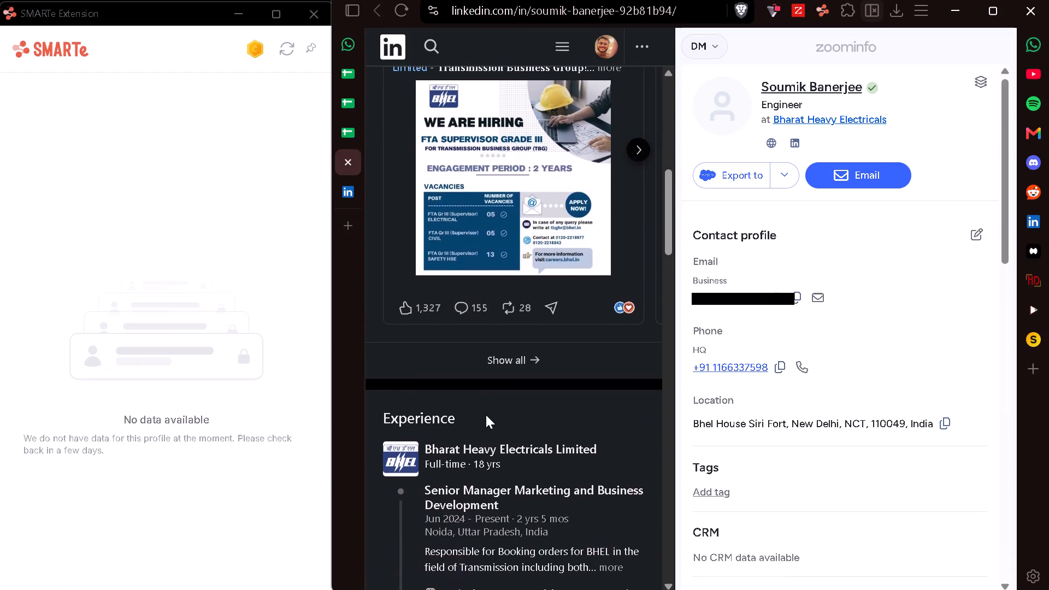
{"action": "scroll", "coordinate": [486, 415], "scroll_direction": "up", "scroll_amount": 6}
{"action": "left_click", "coordinate": [793, 298]}
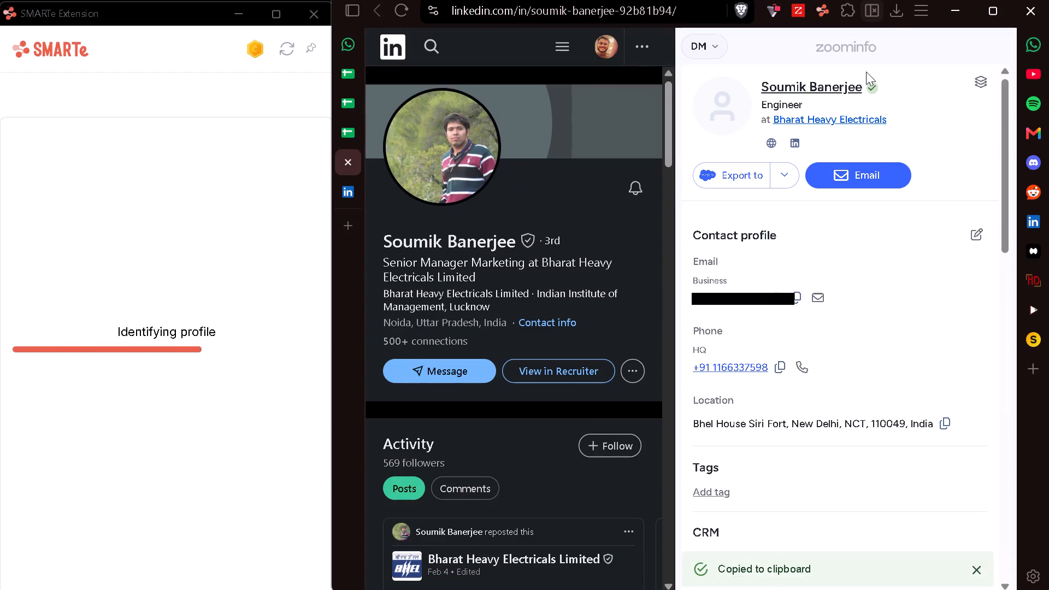
{"action": "left_click", "coordinate": [873, 14]}
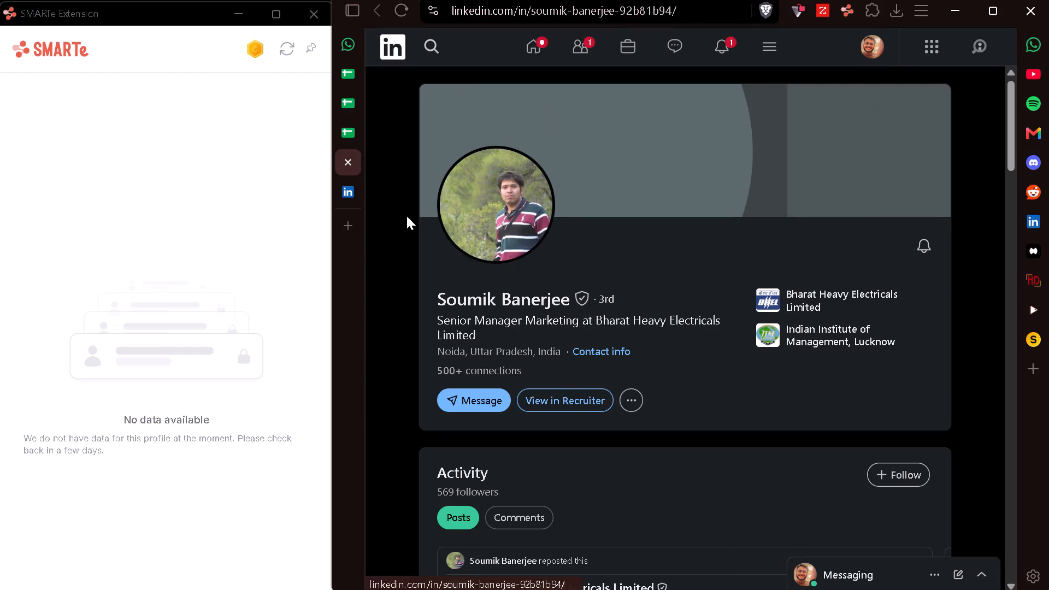
{"action": "double_click", "coordinate": [345, 190]}
{"action": "left_click", "coordinate": [346, 134]}
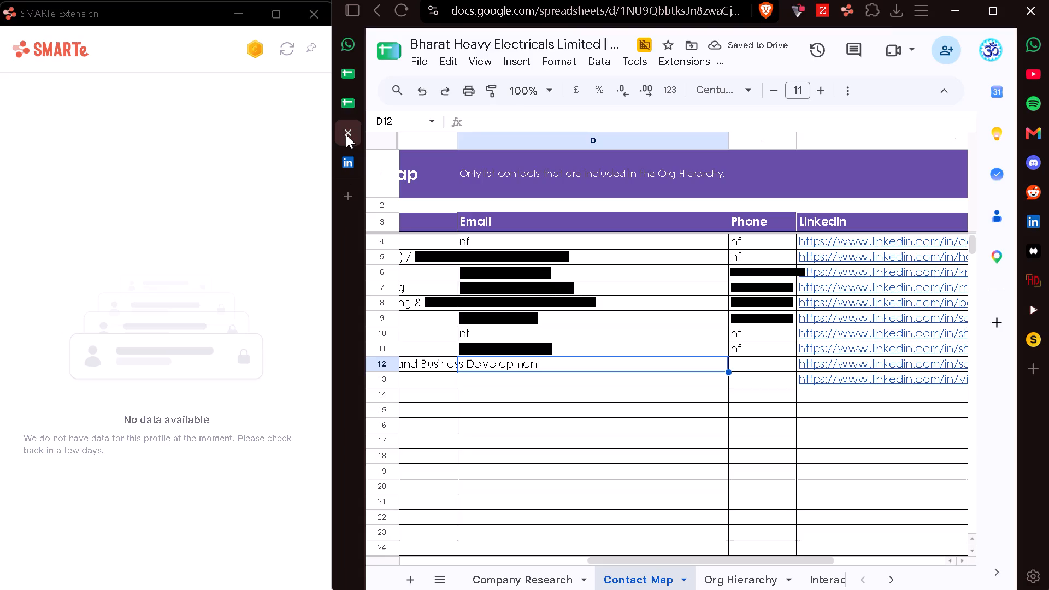
{"action": "key", "text": "ctrl+v"}
Enter nf as the phone in E12.
{"action": "key", "text": "Right"}
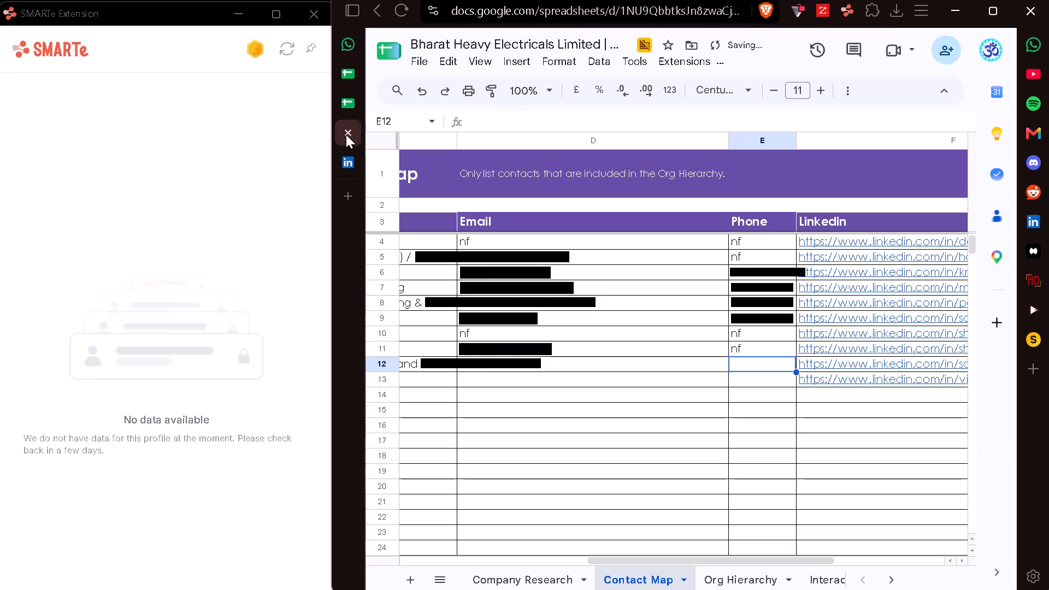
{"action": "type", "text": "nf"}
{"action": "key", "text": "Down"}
Open row 13's LinkedIn profile, close the previous one, examine the contact's experience and ZoomInfo details, and close the SMARTe window.
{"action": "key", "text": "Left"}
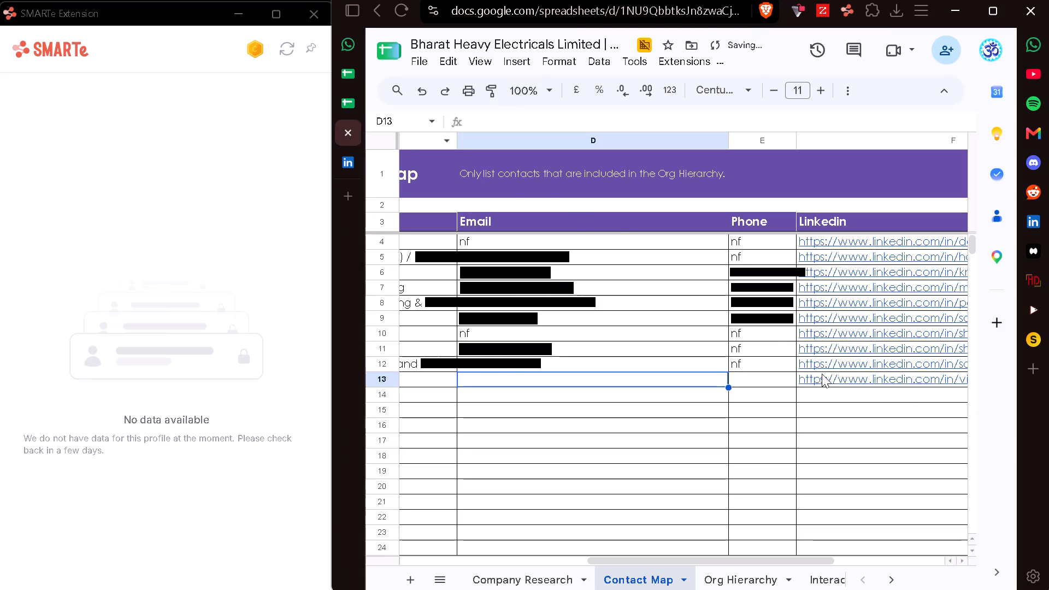
{"action": "left_click", "coordinate": [921, 415]}
{"action": "left_click", "coordinate": [912, 409]}
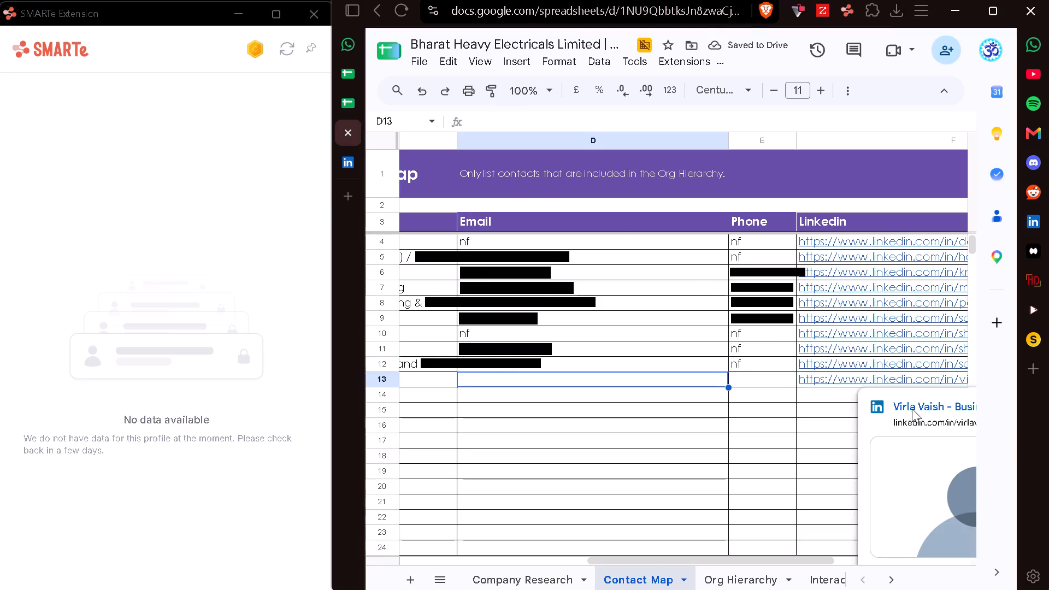
{"action": "left_click", "coordinate": [350, 196]}
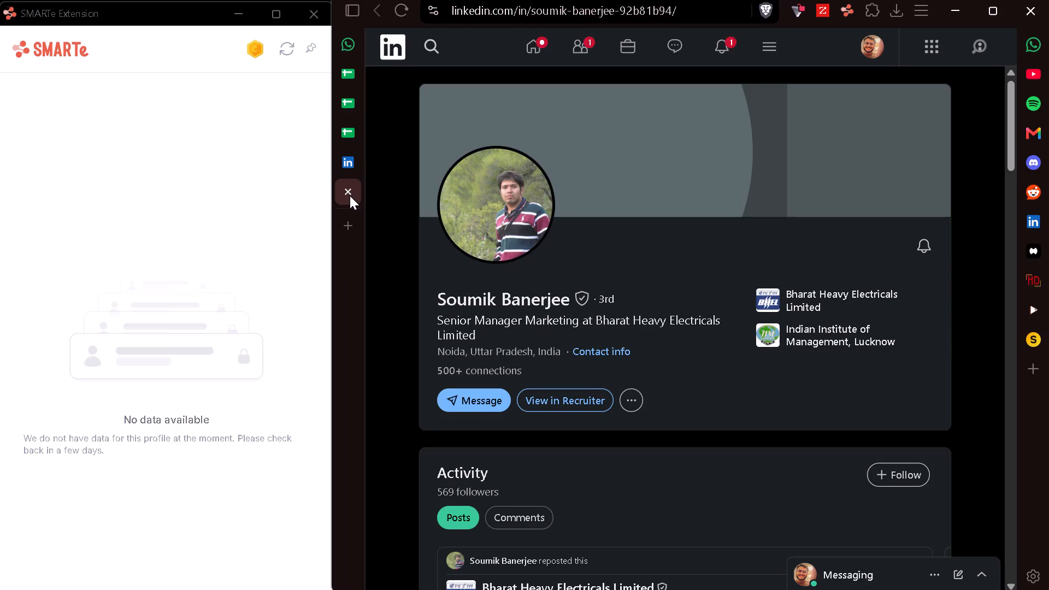
{"action": "left_click", "coordinate": [350, 196]}
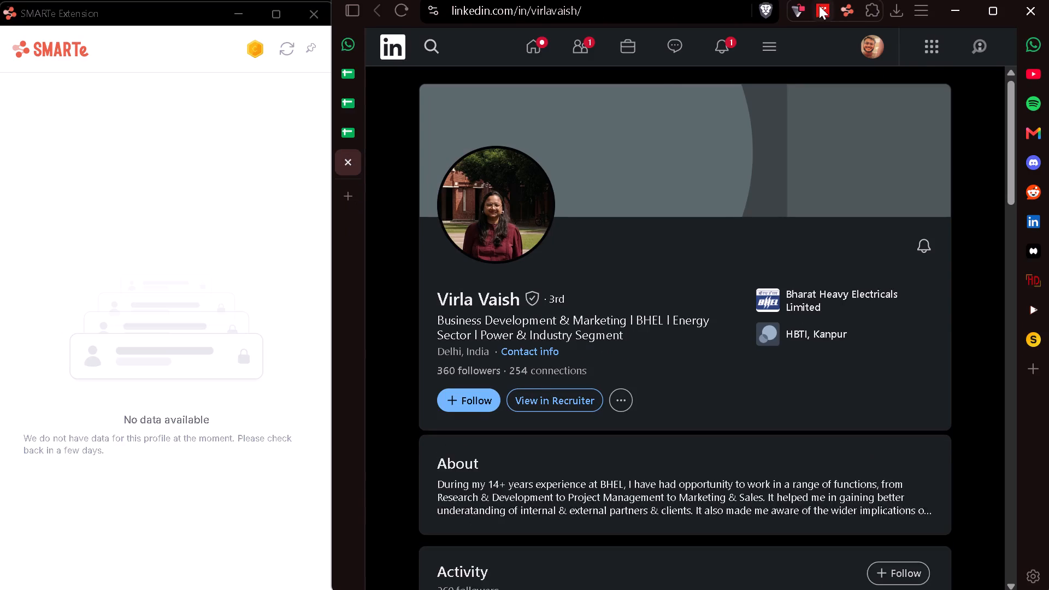
{"action": "left_click", "coordinate": [819, 5]}
{"action": "scroll", "coordinate": [501, 393], "scroll_direction": "down", "scroll_amount": 2}
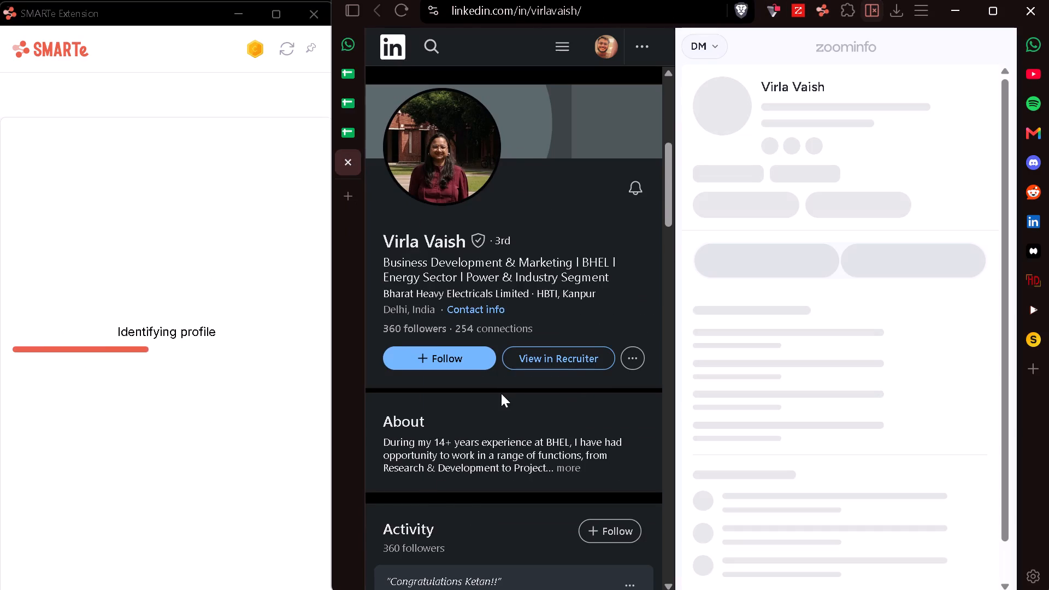
{"action": "scroll", "coordinate": [501, 393], "scroll_direction": "down", "scroll_amount": 4}
{"action": "scroll", "coordinate": [501, 393], "scroll_direction": "up", "scroll_amount": 6}
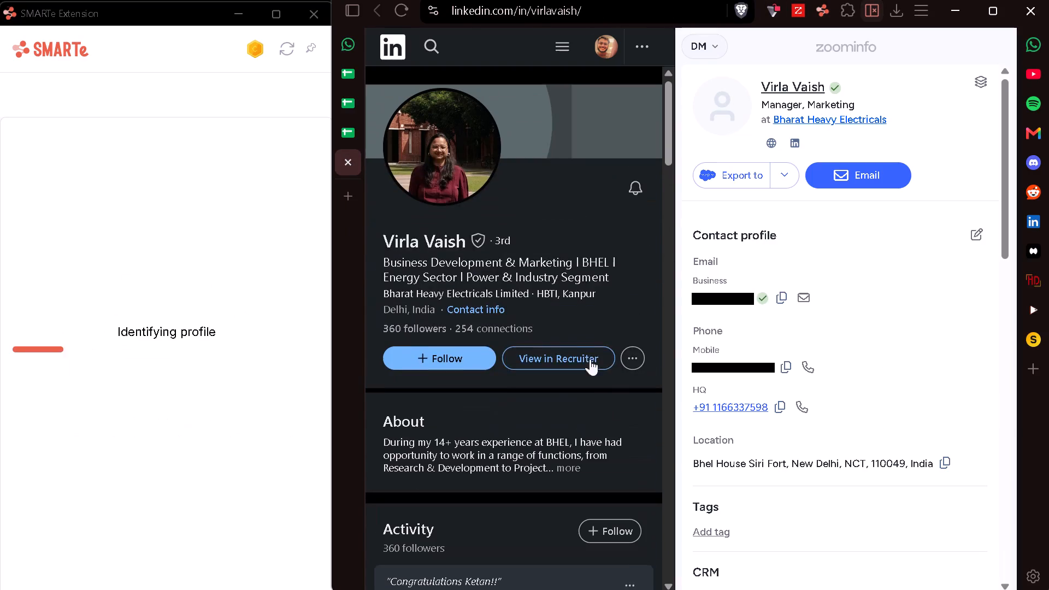
{"action": "left_click", "coordinate": [308, 19]}
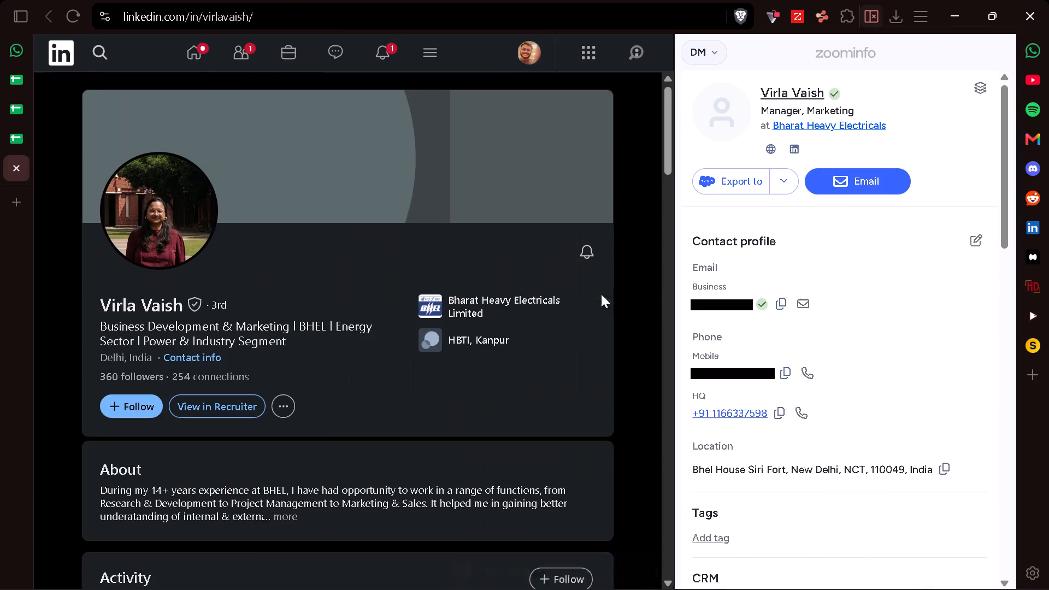
Copy the contact's business email from ZoomInfo into D13 of the Contact Map.
{"action": "left_click", "coordinate": [782, 304]}
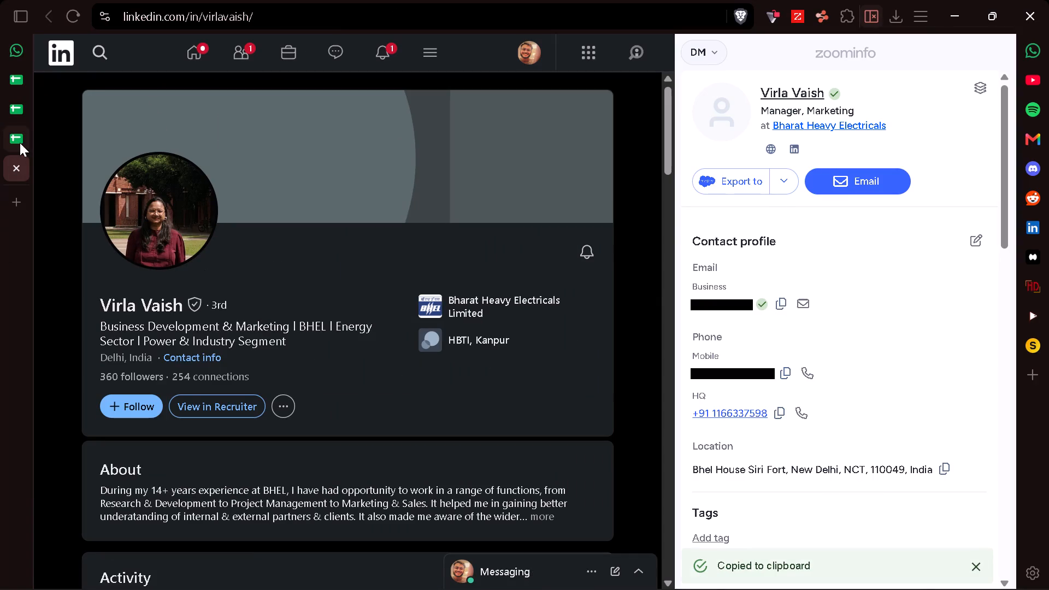
{"action": "left_click", "coordinate": [20, 143]}
{"action": "key", "text": "ctrl+v"}
Copy the contact's mobile number from ZoomInfo into E13 and close the LinkedIn profile.
{"action": "key", "text": "Right"}
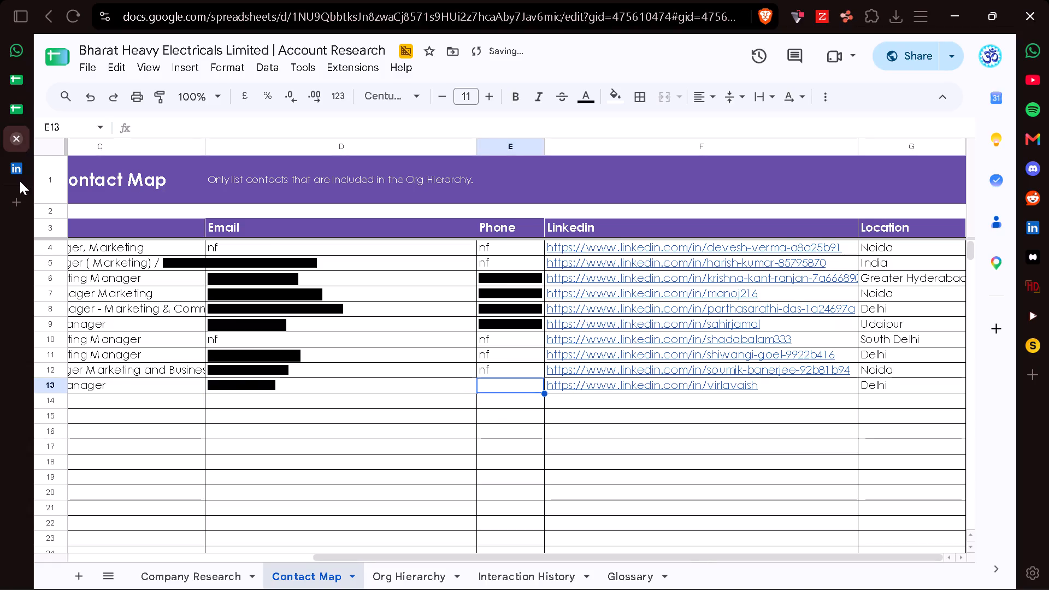
{"action": "left_click", "coordinate": [20, 181]}
{"action": "left_click", "coordinate": [786, 378]}
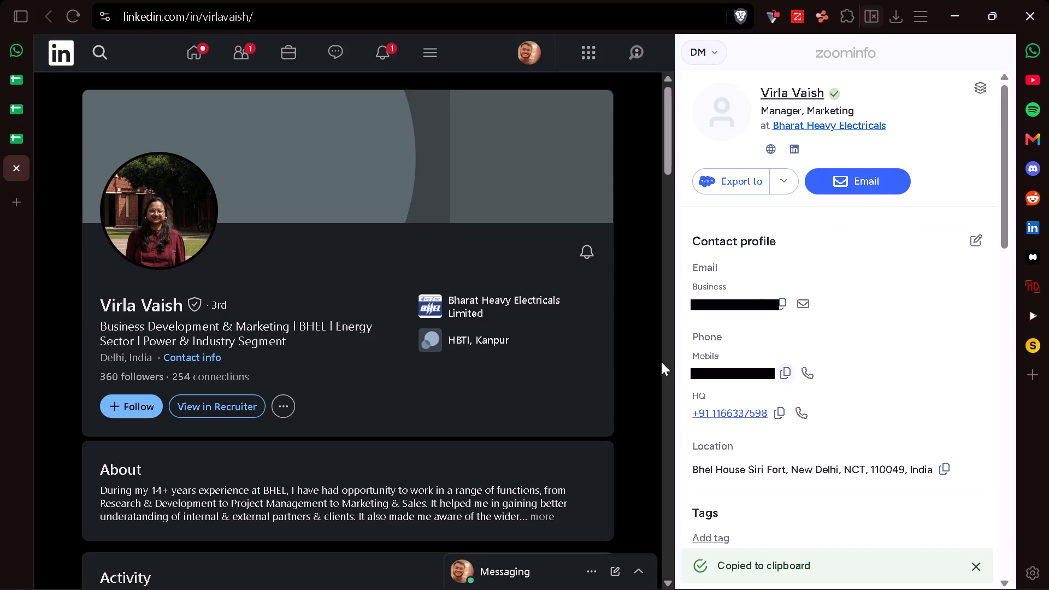
{"action": "left_click", "coordinate": [16, 168]}
{"action": "key", "text": "ctrl+v"}
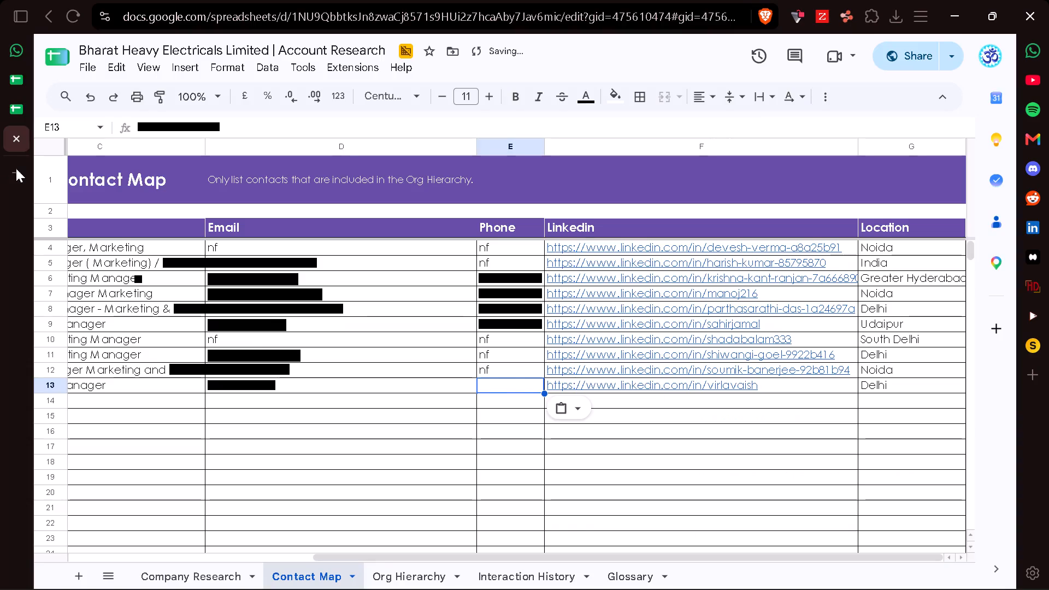
Delete the leading characters of the mobile number entry in E13.
{"action": "left_click", "coordinate": [155, 122]}
{"action": "key", "text": "Right"}
{"action": "key", "text": "BackSpace"}
{"action": "key", "text": "BackSpace"}
{"action": "key", "text": "BackSpace"}
{"action": "key", "text": "BackSpace"}
{"action": "key", "text": "BackSpace"}
{"action": "key", "text": "BackSpace"}
{"action": "key", "text": "BackSpace"}
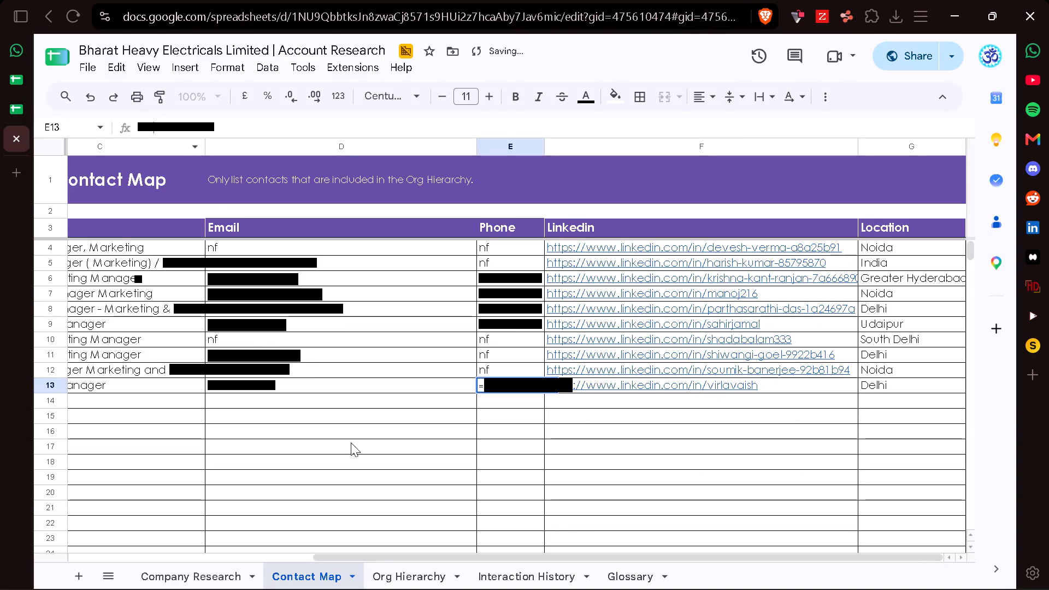
{"action": "left_click", "coordinate": [375, 435]}
Select the entire Contact Map sheet and autofit all column widths to their contents.
{"action": "scroll", "coordinate": [375, 435], "scroll_direction": "right", "scroll_amount": 6}
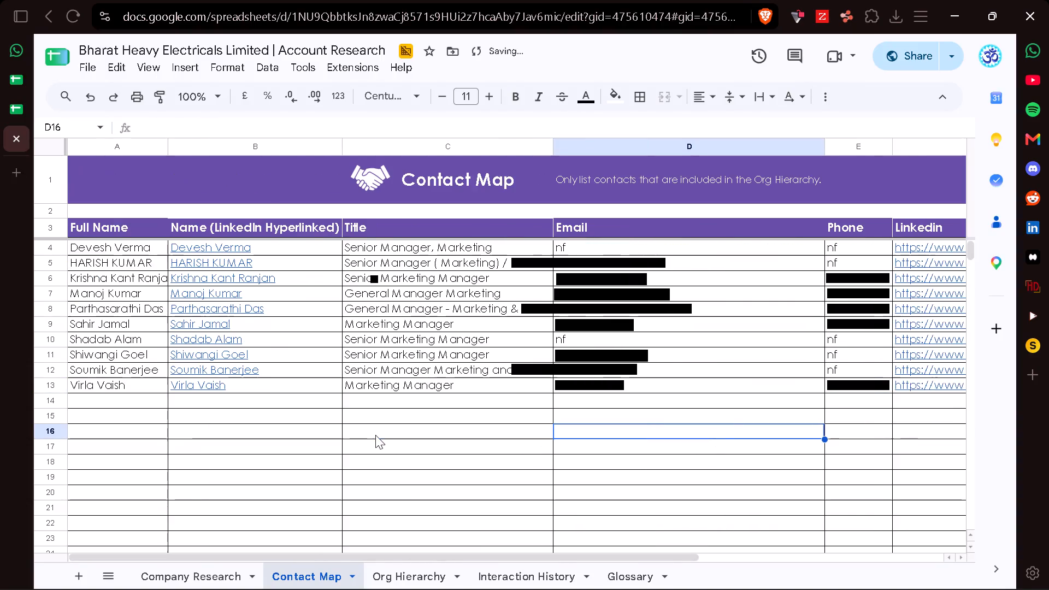
{"action": "left_click", "coordinate": [52, 146]}
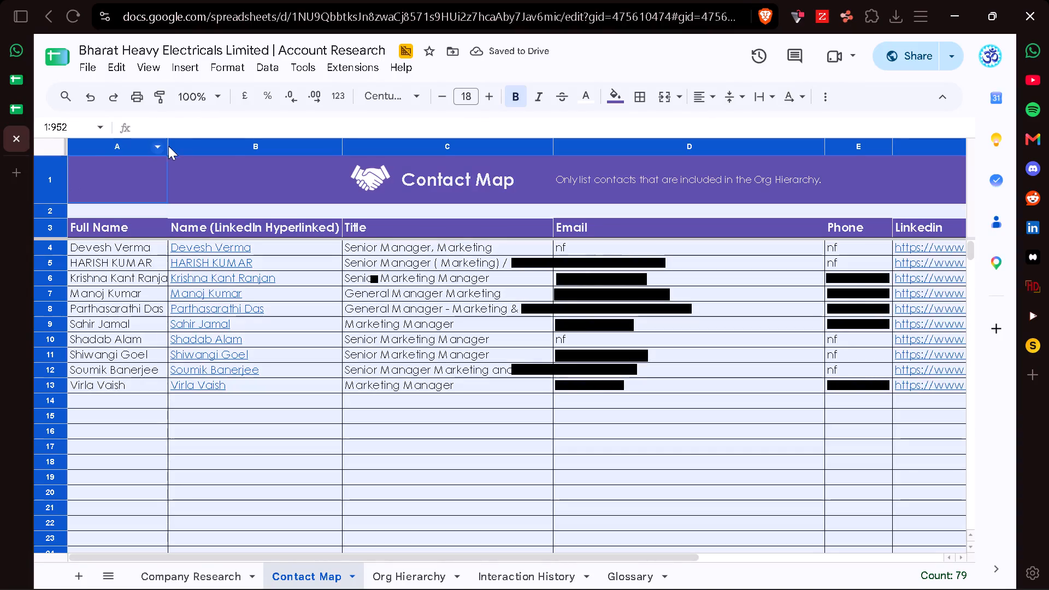
{"action": "double_click", "coordinate": [168, 144]}
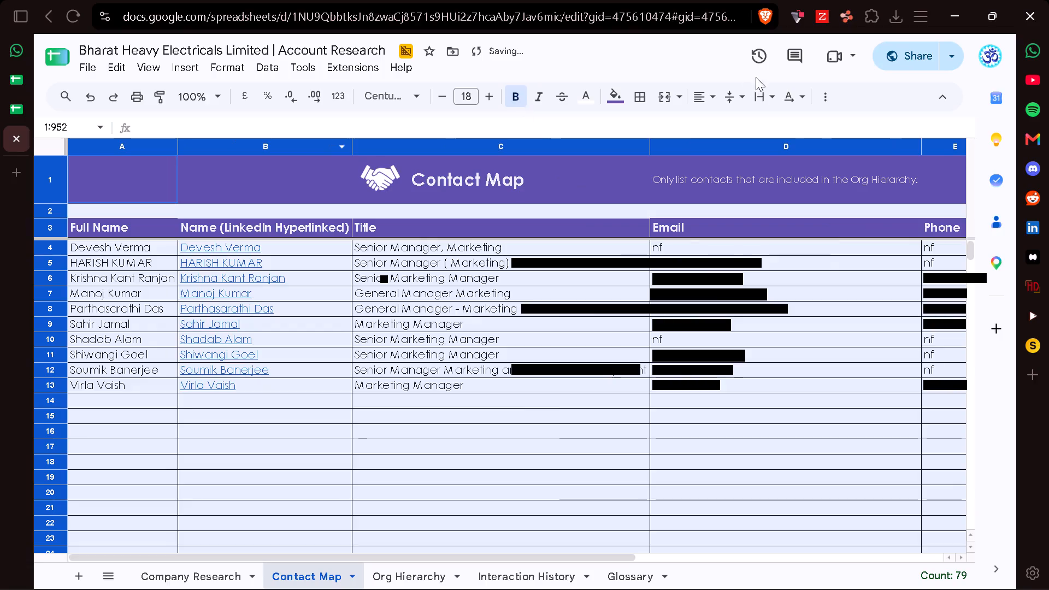
Set the vertical alignment of the whole selected Contact Map sheet to middle.
{"action": "left_click", "coordinate": [735, 91]}
{"action": "left_click", "coordinate": [752, 126]}
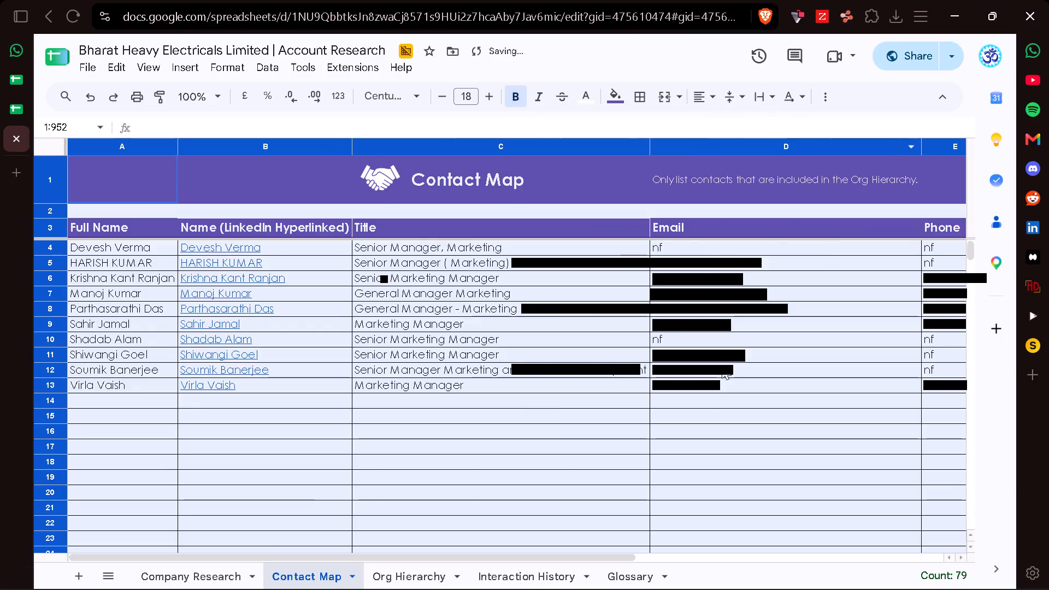
Copy the full names in A4:A13 of the Contact Map into A19 of the Krishna Leads 28th October sheet in Klenty Leads New.
{"action": "scroll", "coordinate": [712, 396], "scroll_direction": "left", "scroll_amount": 7}
{"action": "scroll", "coordinate": [712, 396], "scroll_direction": "right", "scroll_amount": 8}
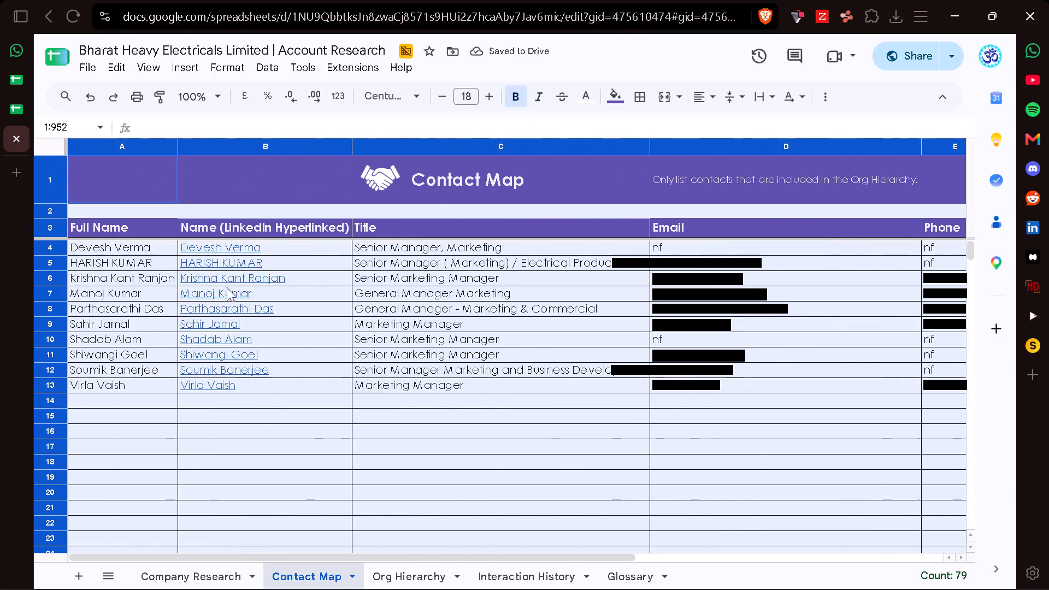
{"action": "left_click", "coordinate": [103, 252]}
{"action": "key", "text": "ctrl+shift+Down"}
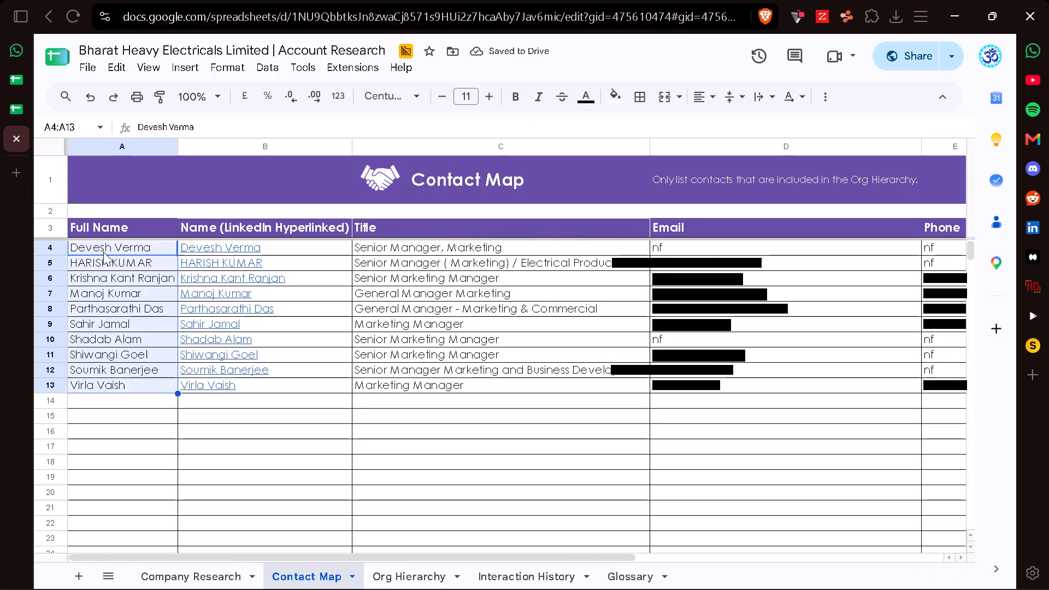
{"action": "key", "text": "ctrl+c"}
{"action": "left_click", "coordinate": [20, 95]}
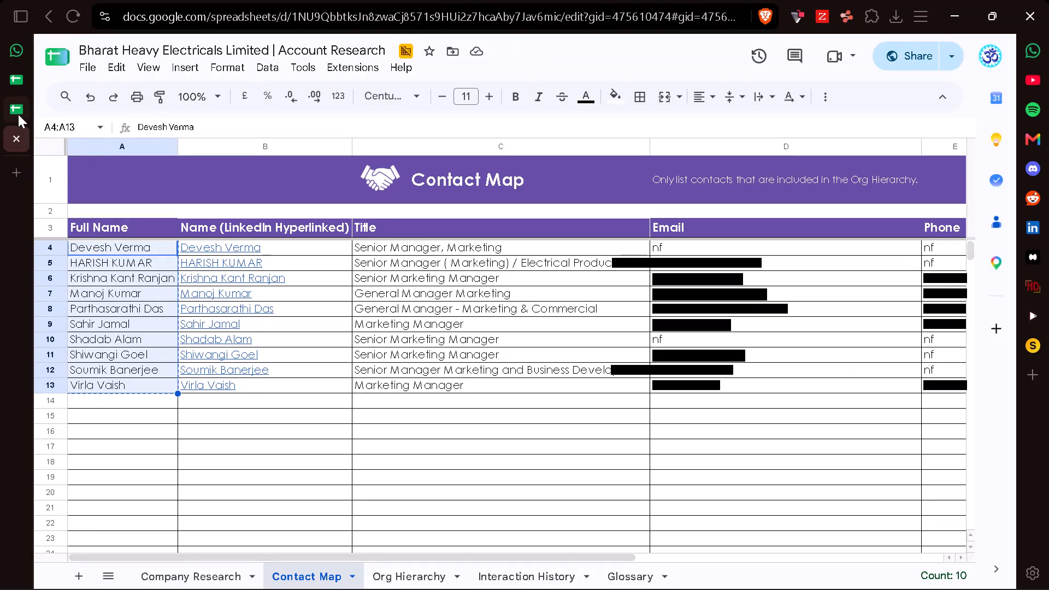
{"action": "left_click", "coordinate": [18, 114]}
{"action": "key", "text": "ctrl+v"}
Copy the job titles in C4:C13 of the Contact Map into the Klenty leads sheet, starting at E19.
{"action": "key", "text": "Right"}
{"action": "key", "text": "Right"}
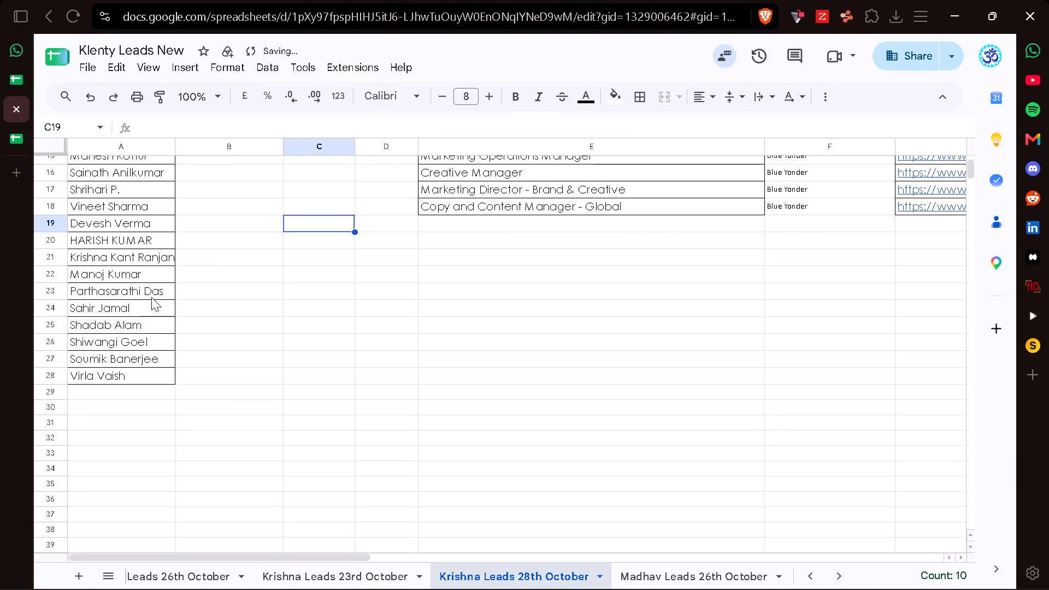
{"action": "key", "text": "Right"}
{"action": "key", "text": "Right"}
{"action": "left_click", "coordinate": [19, 137]}
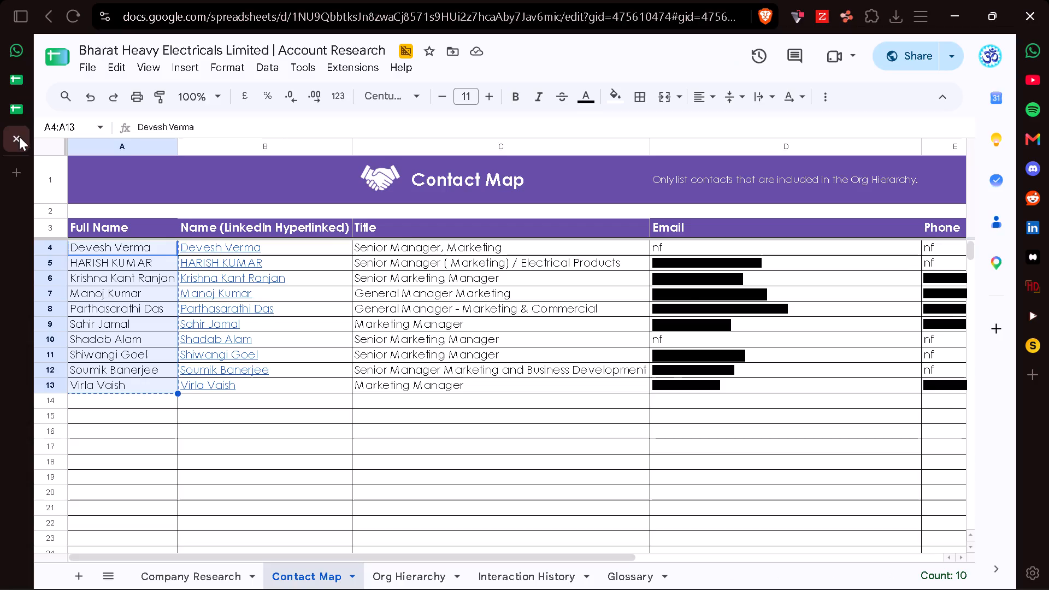
{"action": "left_click", "coordinate": [410, 243]}
{"action": "key", "text": "ctrl+shift+Down"}
{"action": "key", "text": "ctrl+c"}
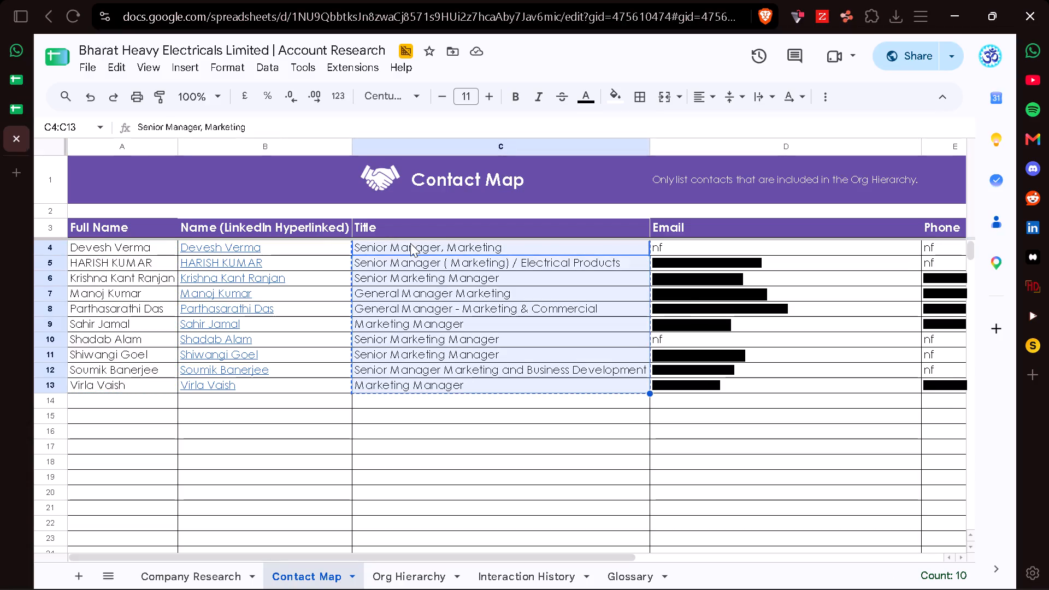
{"action": "left_click", "coordinate": [19, 113]}
{"action": "key", "text": "ctrl+v"}
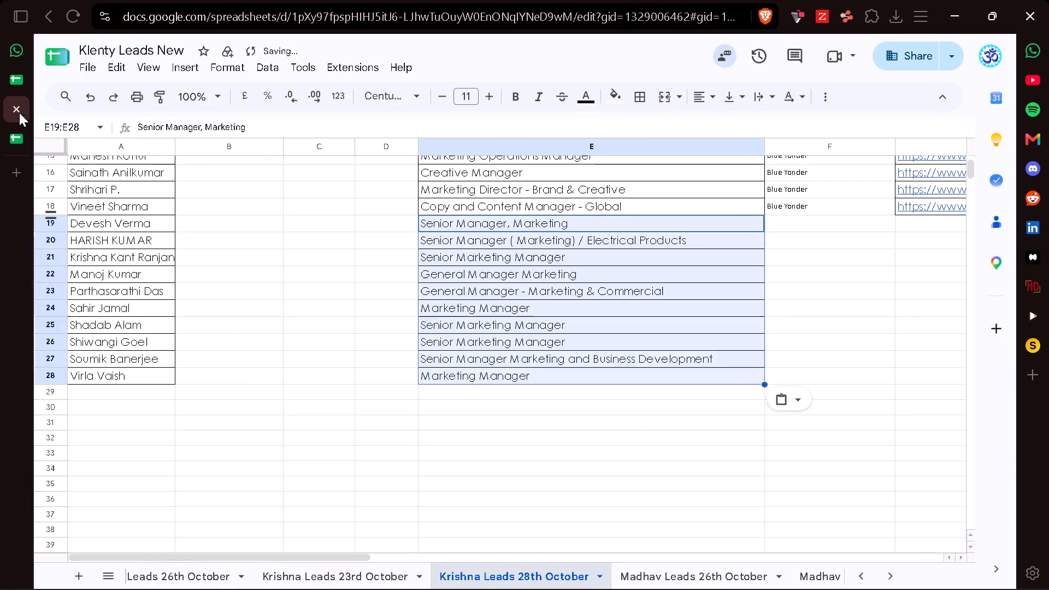
Copy Bharat Heavy Electricals Limited from the research file's title into F19 of the Klenty leads sheet and fill it down to F28.
{"action": "key", "text": "Right"}
{"action": "key", "text": "Right"}
{"action": "key", "text": "Left"}
{"action": "left_click", "coordinate": [13, 138]}
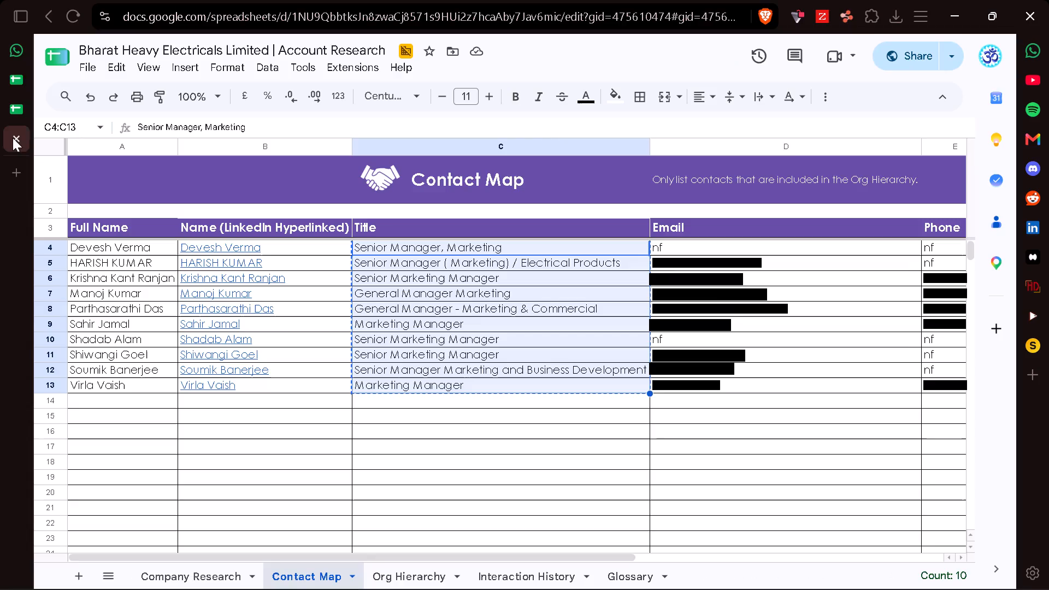
{"action": "left_click", "coordinate": [81, 46]}
{"action": "left_click_drag", "start_coordinate": [81, 46], "coordinate": [141, 51]}
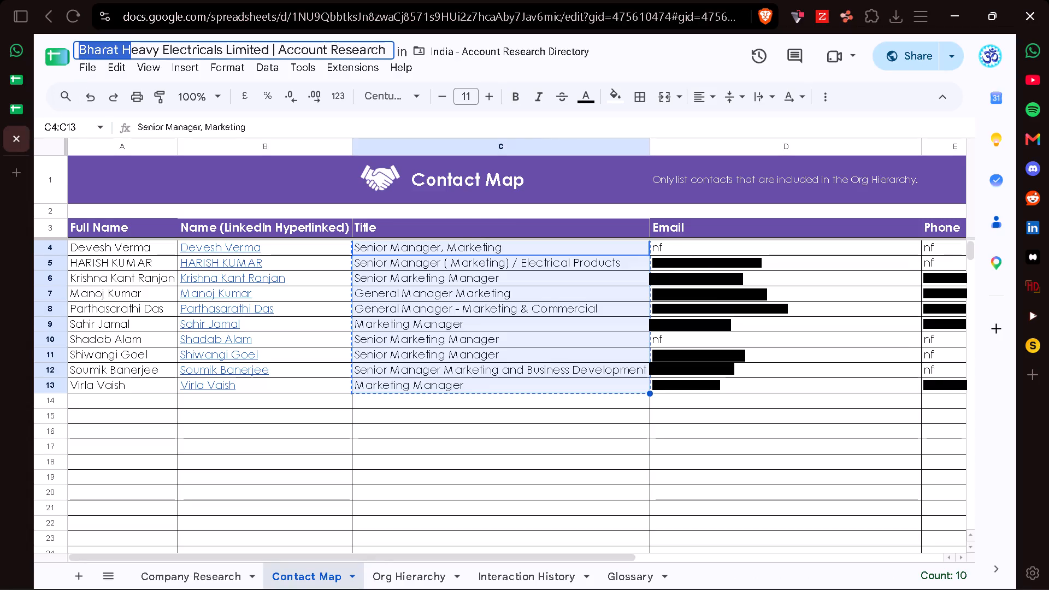
{"action": "left_click_drag", "start_coordinate": [141, 51], "coordinate": [269, 48]}
{"action": "key", "text": "ctrl+c"}
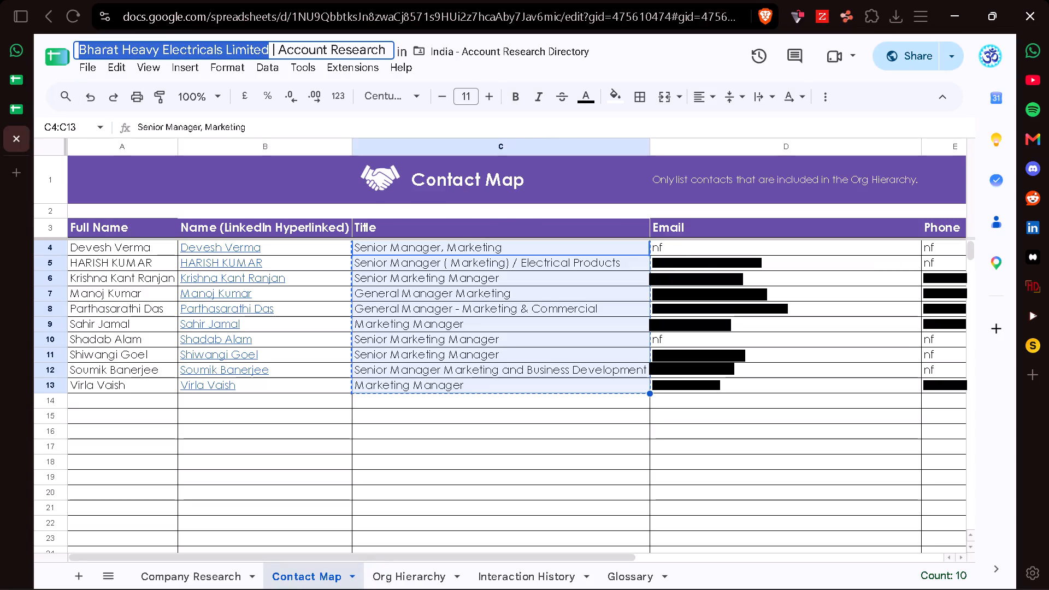
{"action": "left_click", "coordinate": [11, 103]}
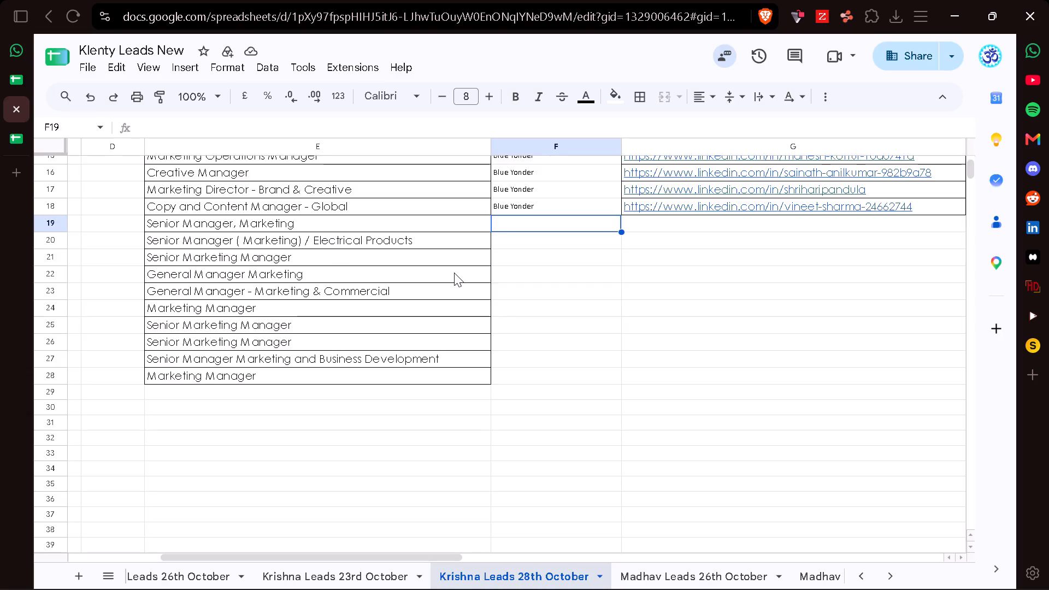
{"action": "key", "text": "ctrl+v"}
{"action": "left_click_drag", "start_coordinate": [622, 231], "coordinate": [613, 371]}
Copy the LinkedIn links in F4:F13 of the Contact Map into the Klenty leads sheet, starting at G19.
{"action": "scroll", "coordinate": [613, 371], "scroll_direction": "left", "scroll_amount": 2}
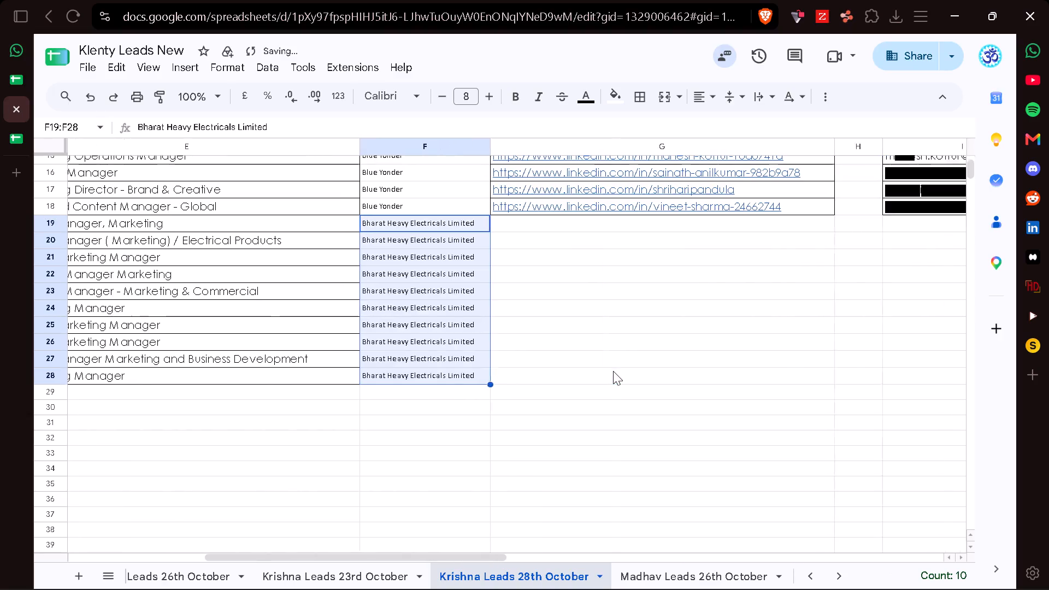
{"action": "scroll", "coordinate": [613, 371], "scroll_direction": "left", "scroll_amount": 2}
{"action": "left_click", "coordinate": [383, 227]}
{"action": "scroll", "coordinate": [383, 227], "scroll_direction": "left", "scroll_amount": 2}
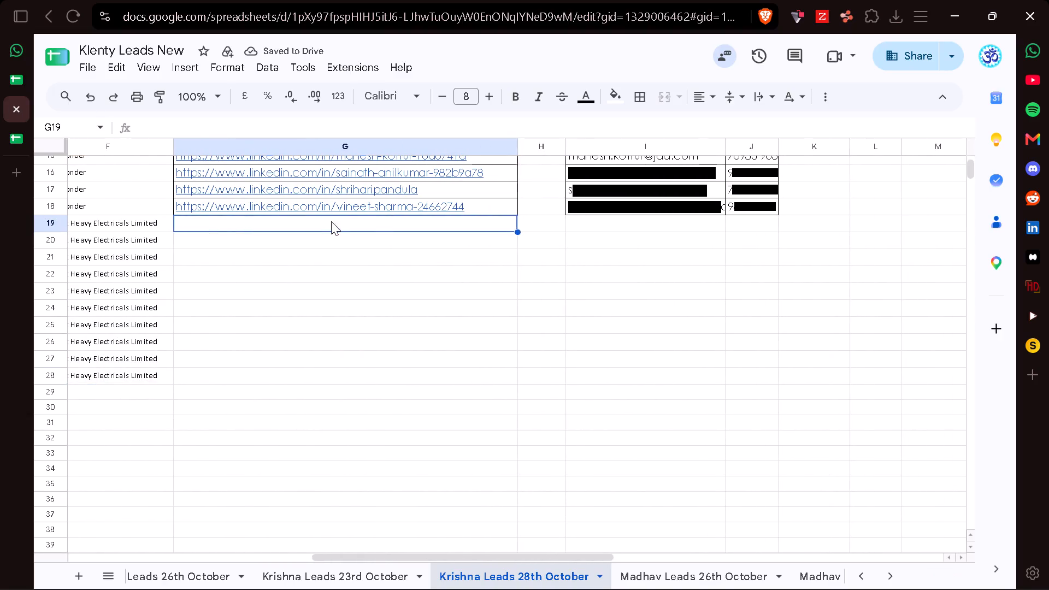
{"action": "left_click", "coordinate": [17, 137]}
{"action": "scroll", "coordinate": [658, 287], "scroll_direction": "left", "scroll_amount": 7}
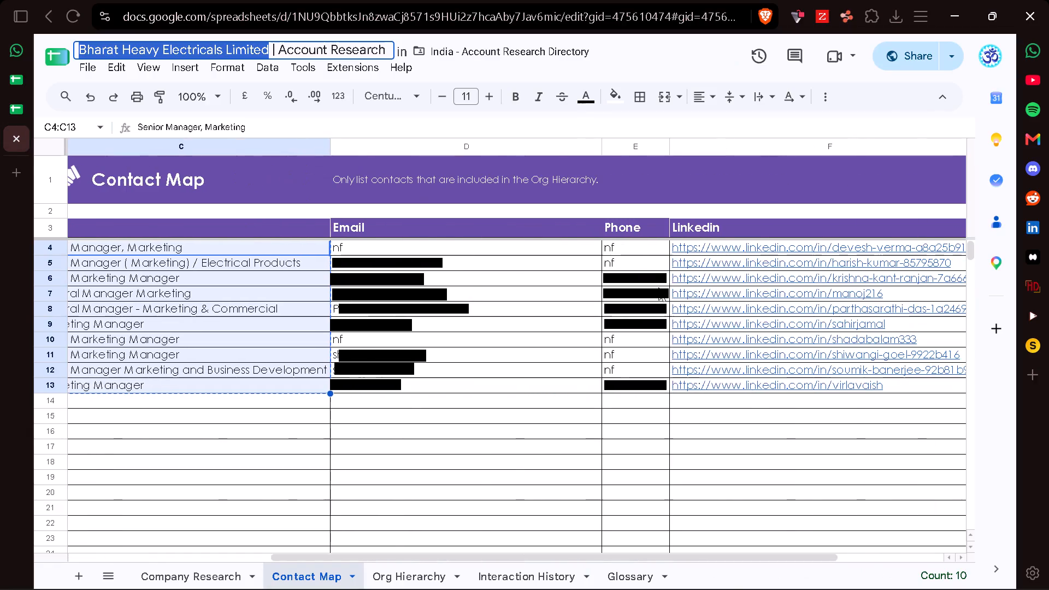
{"action": "left_click", "coordinate": [764, 247]}
{"action": "key", "text": "ctrl+shift+Down"}
{"action": "key", "text": "ctrl+c"}
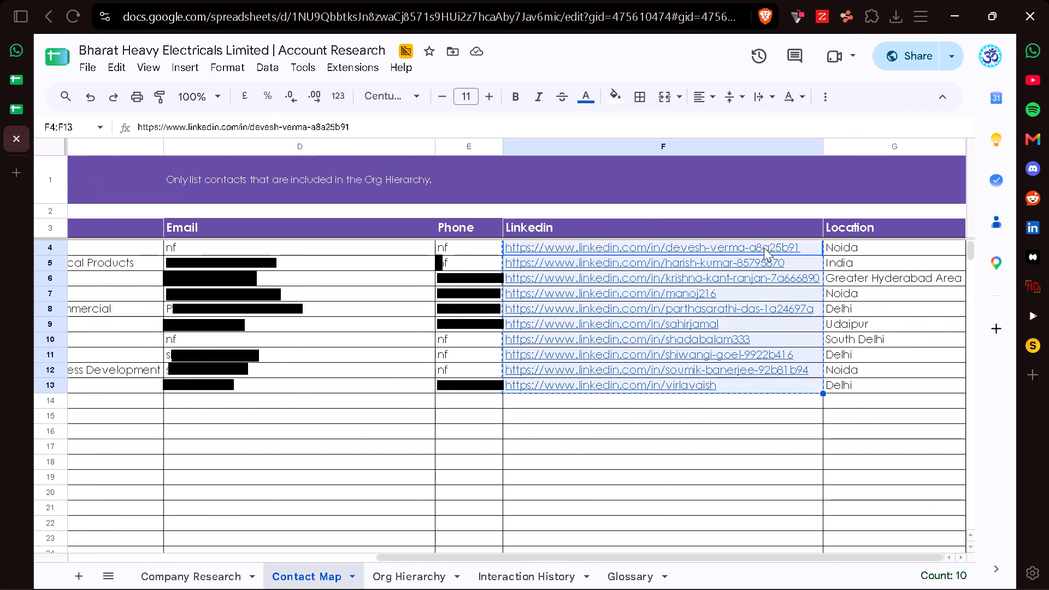
{"action": "left_click", "coordinate": [14, 100]}
{"action": "key", "text": "ctrl+v"}
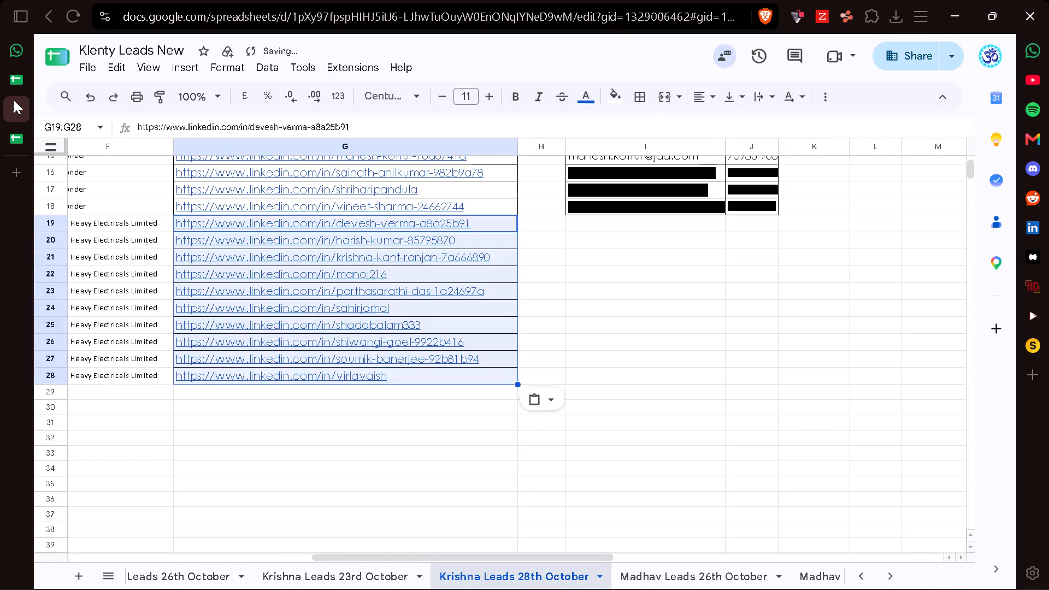
Copy the emails and phones in D4:E13 of the Contact Map into the Klenty leads sheet, starting at I19.
{"action": "key", "text": "Right"}
{"action": "key", "text": "Right"}
{"action": "left_click", "coordinate": [19, 140]}
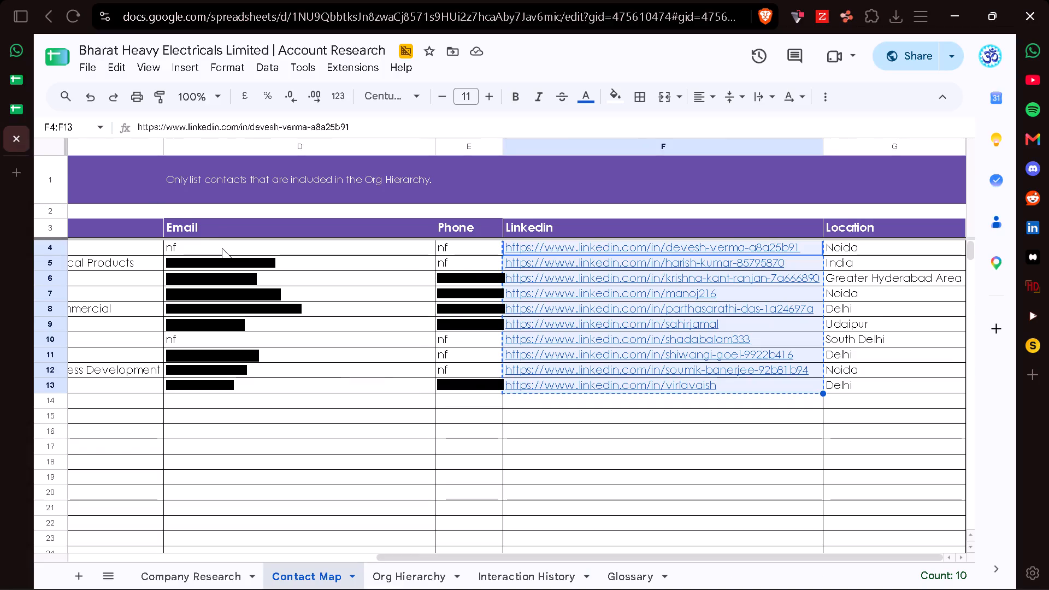
{"action": "left_click", "coordinate": [222, 248]}
{"action": "key", "text": "shift+Right"}
{"action": "key", "text": "ctrl+shift+Down"}
{"action": "key", "text": "ctrl+c"}
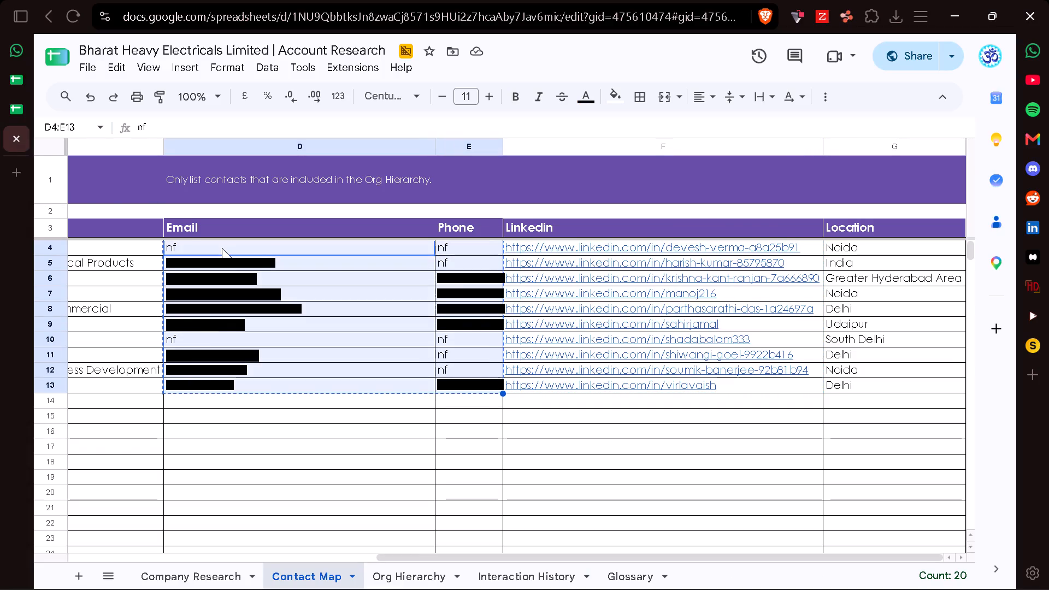
{"action": "left_click", "coordinate": [14, 110]}
{"action": "key", "text": "ctrl+v"}
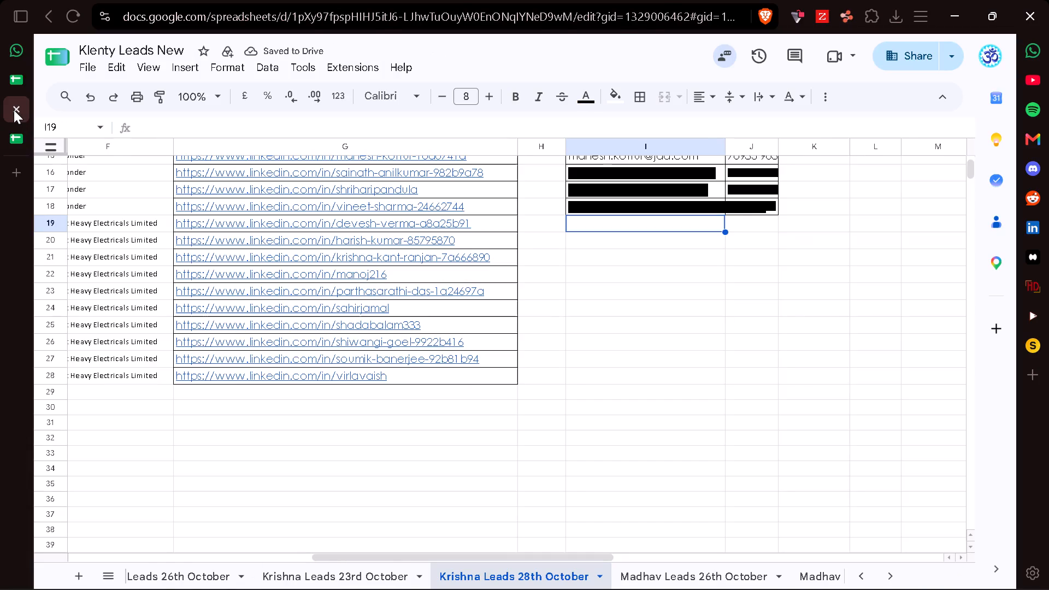
{"action": "scroll", "coordinate": [303, 362], "scroll_direction": "right", "scroll_amount": 5}
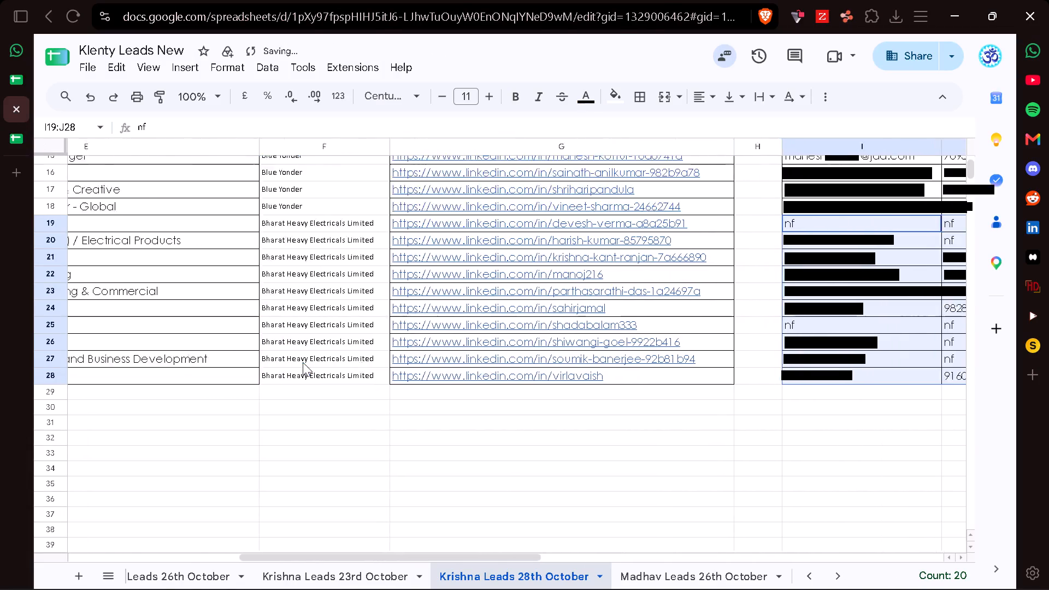
{"action": "scroll", "coordinate": [303, 362], "scroll_direction": "right", "scroll_amount": 6}
{"action": "left_click", "coordinate": [117, 392]}
{"action": "scroll", "coordinate": [117, 392], "scroll_direction": "down", "scroll_amount": 1}
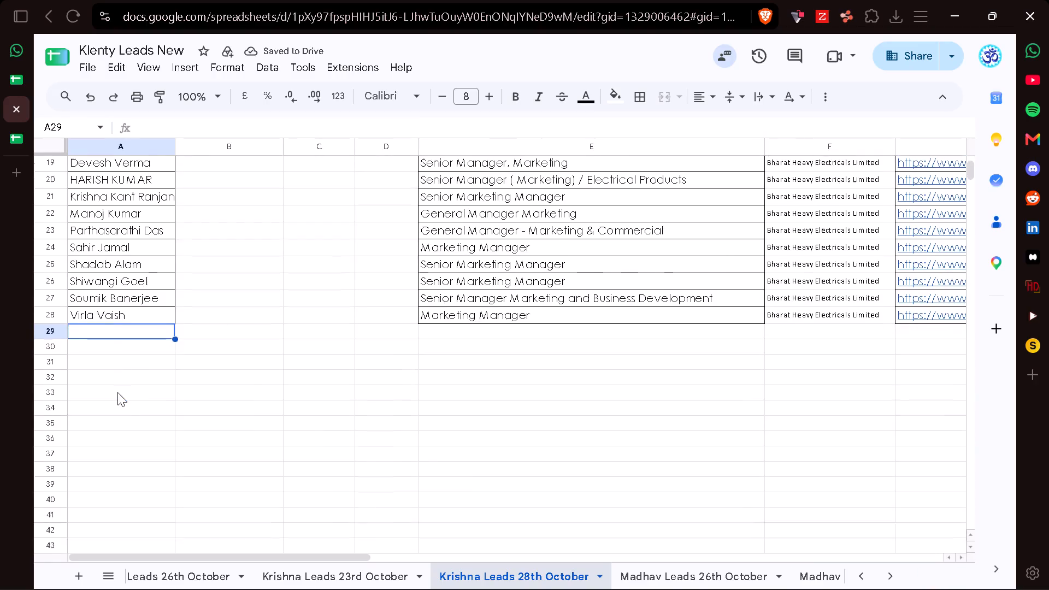
{"action": "scroll", "coordinate": [117, 392], "scroll_direction": "down", "scroll_amount": 2}
Copy the Bharat Heavy Electricals research file's sharing link into B92 of the AR Master Sheet and convert it to a file chip.
{"action": "left_click", "coordinate": [15, 133]}
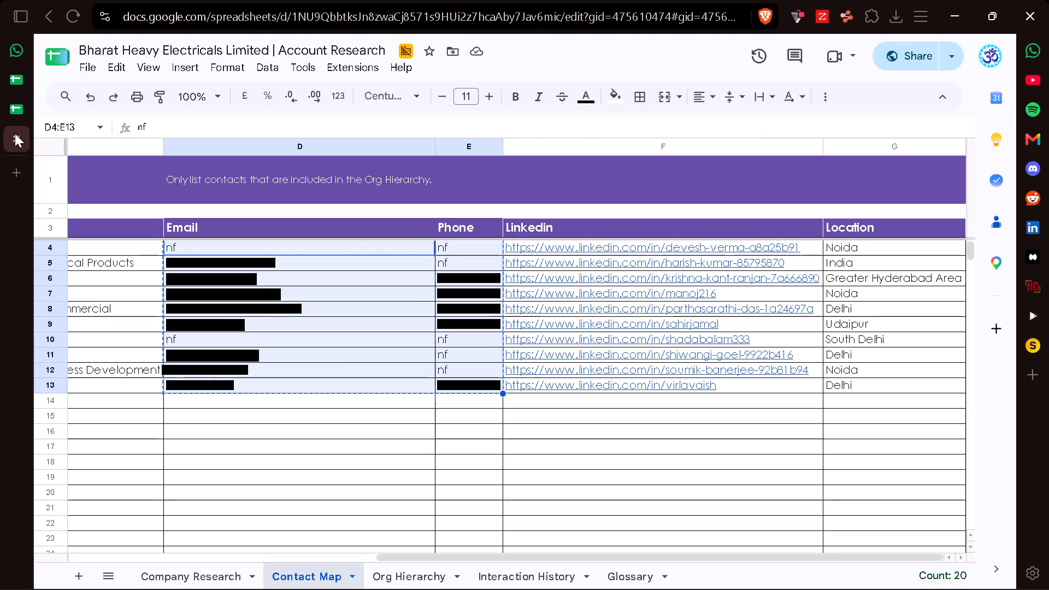
{"action": "scroll", "coordinate": [334, 357], "scroll_direction": "right", "scroll_amount": 9}
{"action": "left_click", "coordinate": [120, 176]}
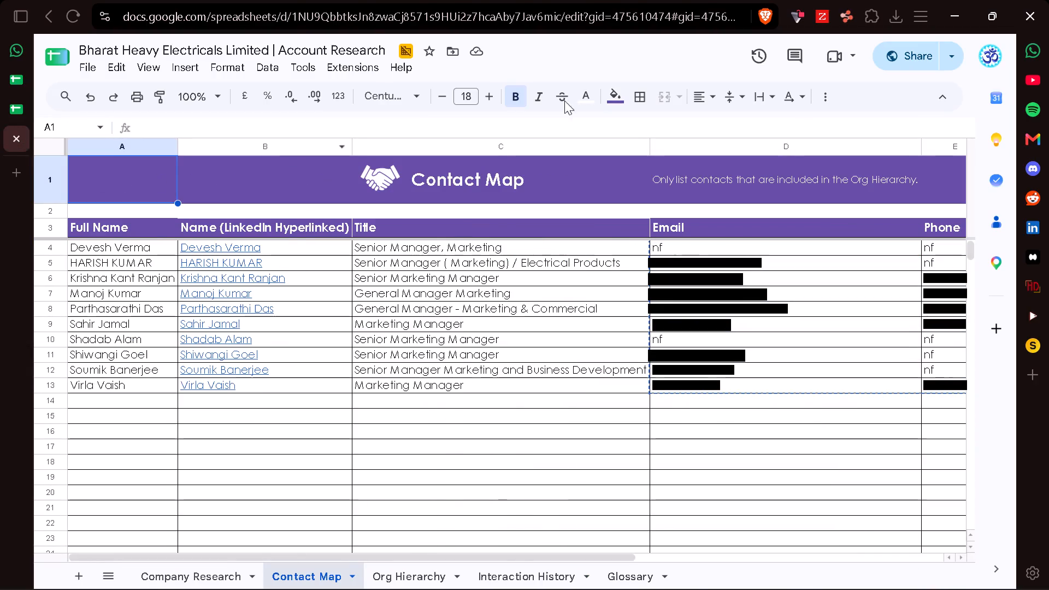
{"action": "left_click", "coordinate": [911, 63]}
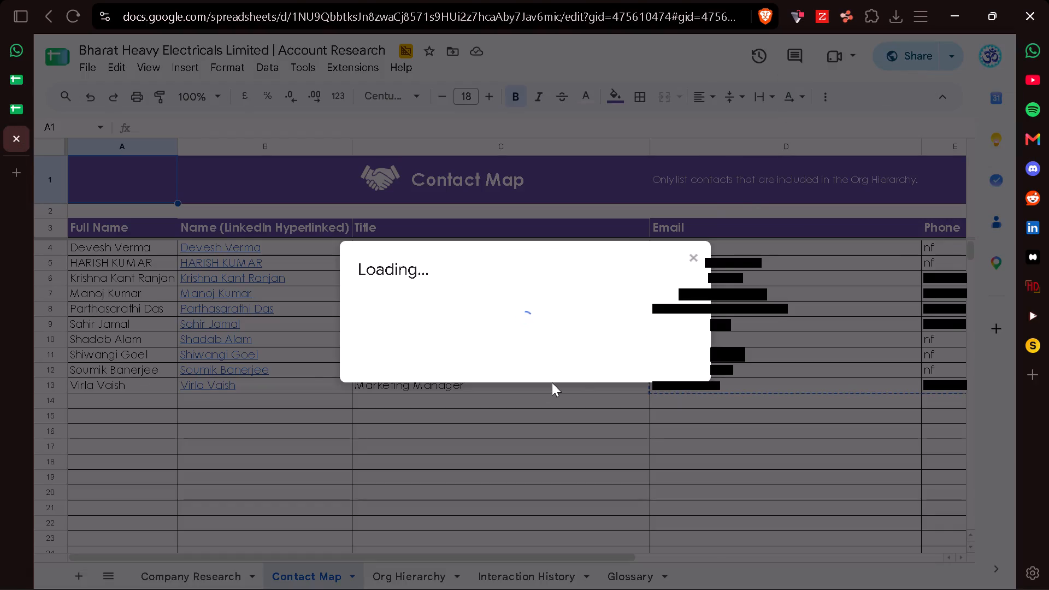
{"action": "left_click", "coordinate": [384, 529]}
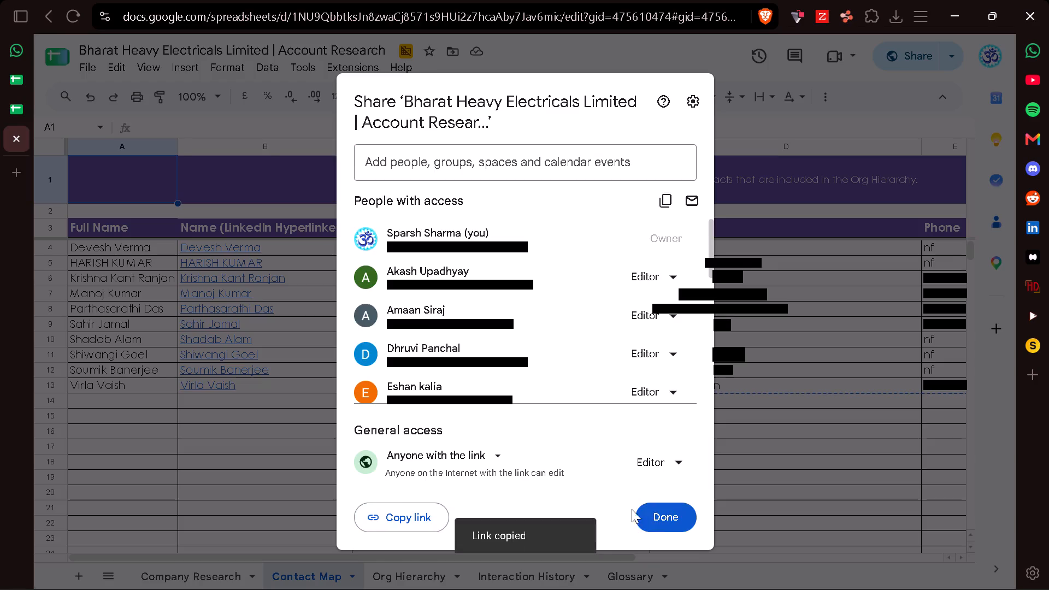
{"action": "left_click", "coordinate": [657, 521]}
{"action": "left_click", "coordinate": [21, 85]}
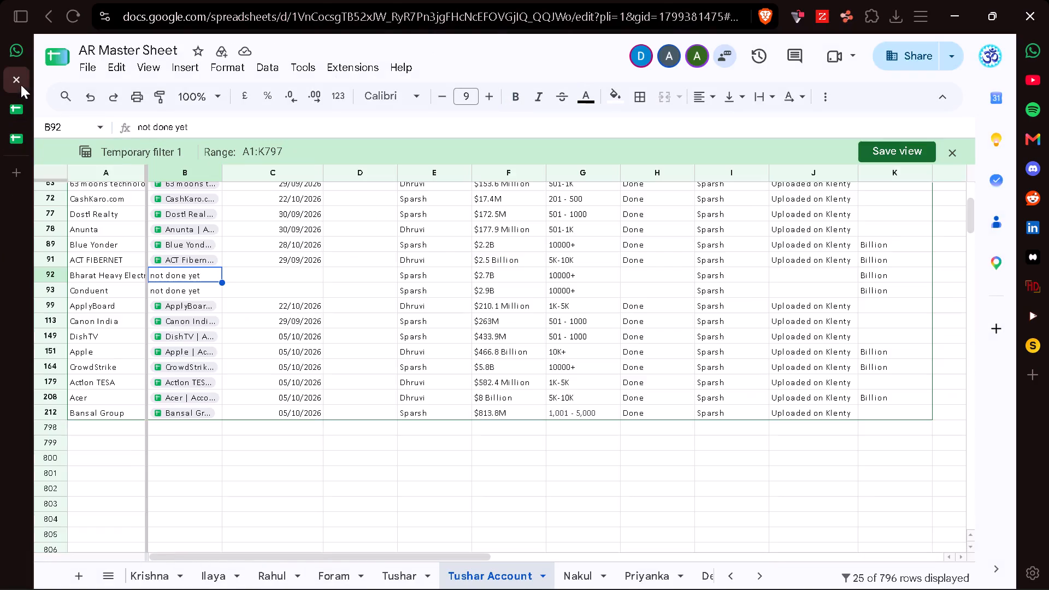
{"action": "key", "text": "ctrl+v"}
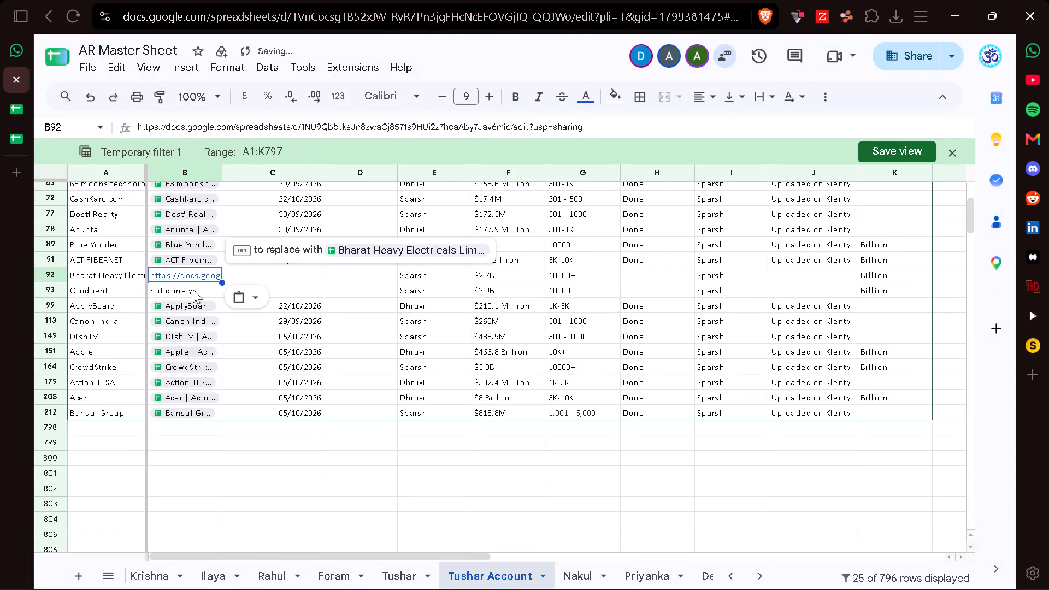
{"action": "key", "text": "Tab"}
Enter the date 28/10/2026 in C92 for Bharat Heavy Electricals.
{"action": "key", "text": "Right"}
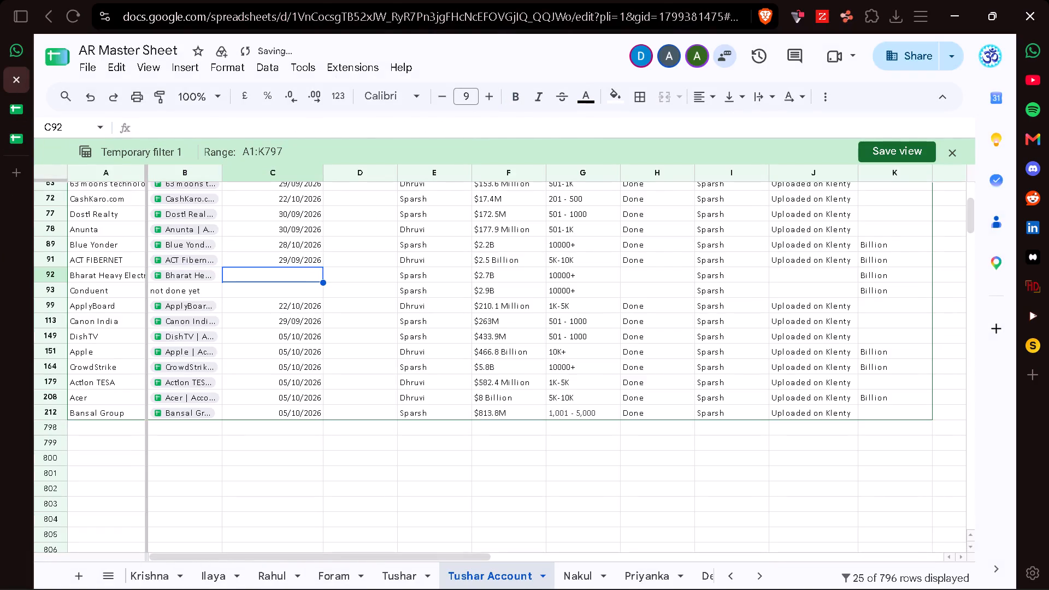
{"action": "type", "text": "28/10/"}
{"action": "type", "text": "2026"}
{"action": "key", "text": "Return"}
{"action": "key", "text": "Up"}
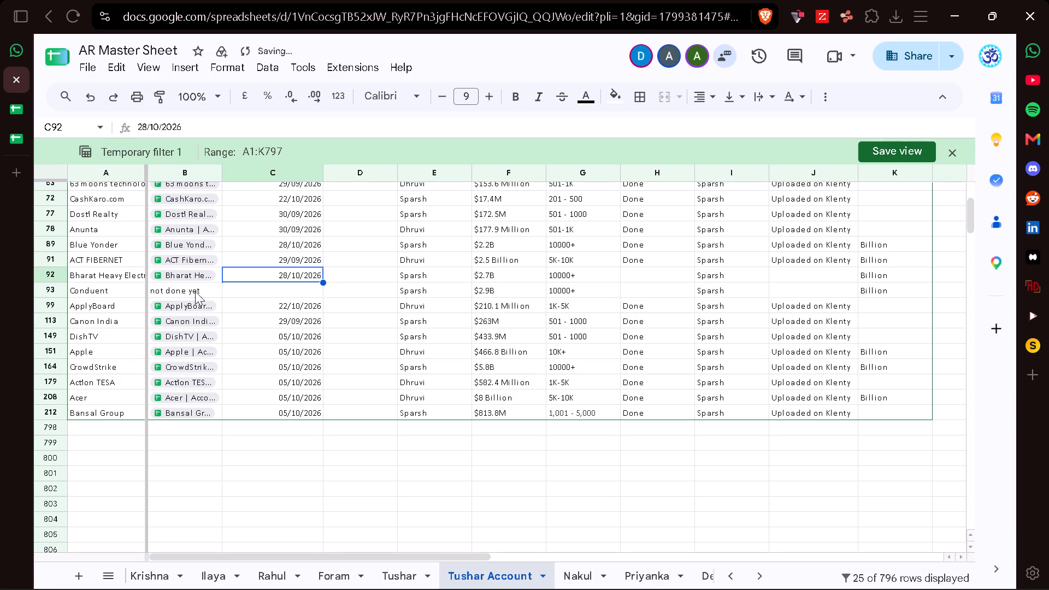
For Bharat Heavy Electricals, enter Done in H92 and copy Uploaded on Klenty from the row above into J92.
{"action": "left_click", "coordinate": [638, 270]}
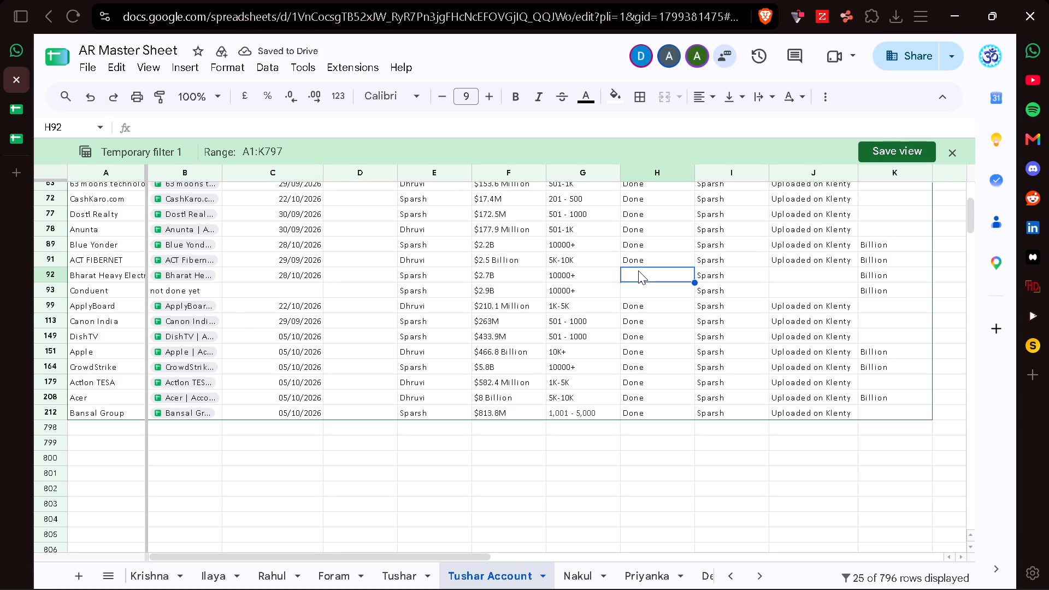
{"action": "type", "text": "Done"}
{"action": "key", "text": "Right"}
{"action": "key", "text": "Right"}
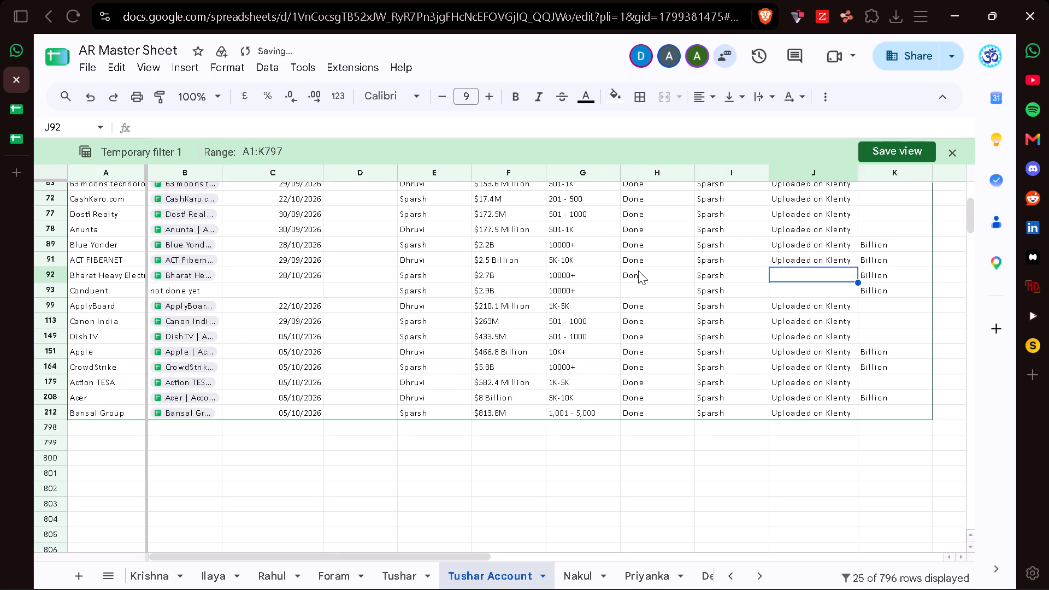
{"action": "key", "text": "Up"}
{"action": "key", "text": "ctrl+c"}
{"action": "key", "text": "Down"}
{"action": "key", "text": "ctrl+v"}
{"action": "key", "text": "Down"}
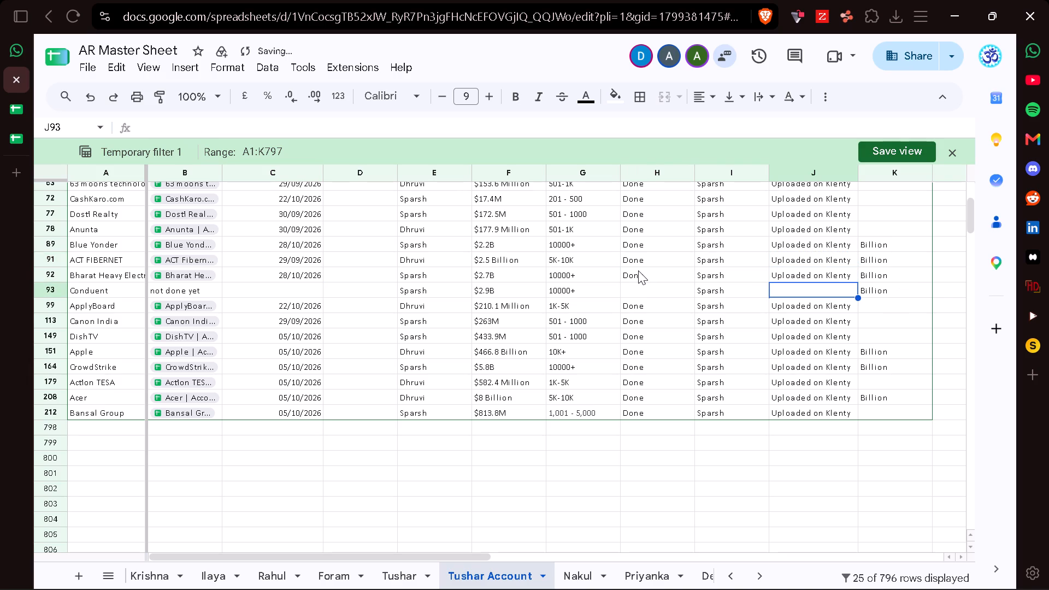
Copy the Bharat Heavy Electricals research file as "Conduent | Account Research", taking the name from A93 of the AR Master Sheet, and close the original.
{"action": "left_click", "coordinate": [195, 288]}
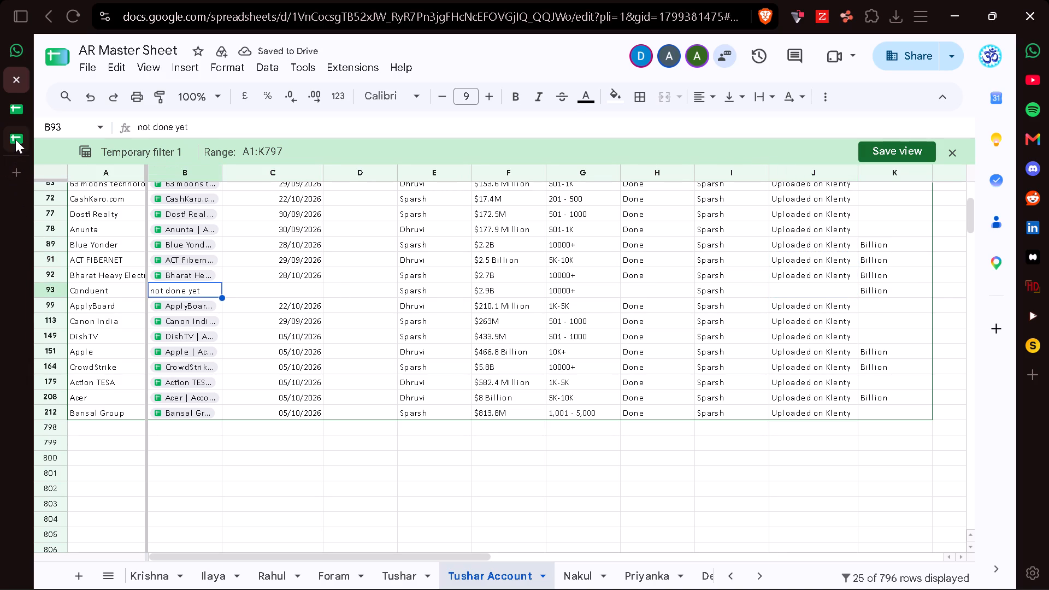
{"action": "left_click", "coordinate": [97, 285]}
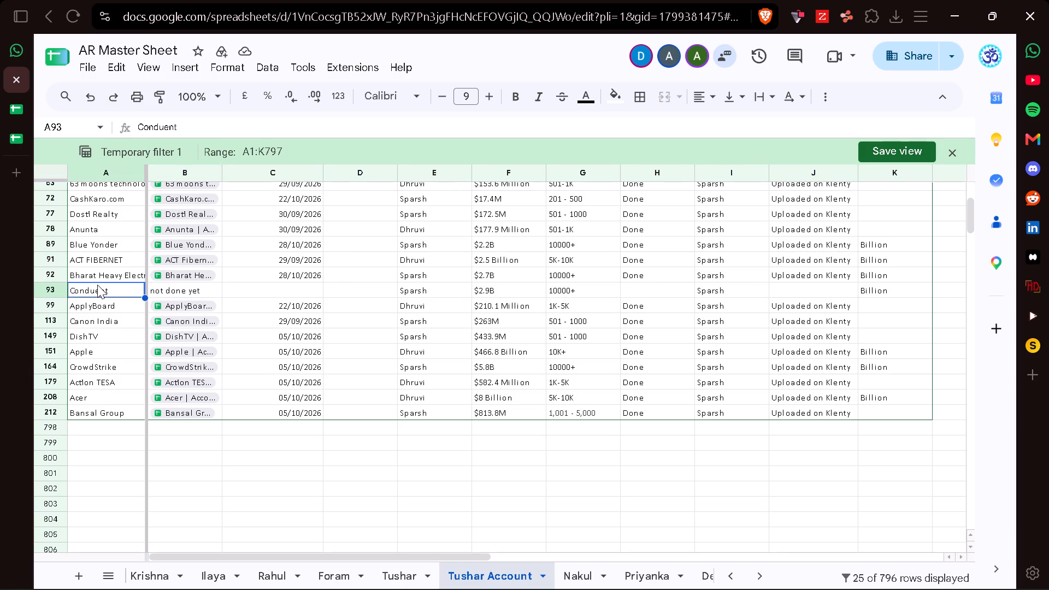
{"action": "key", "text": "ctrl+c"}
{"action": "key", "text": "Right"}
{"action": "left_click", "coordinate": [14, 139]}
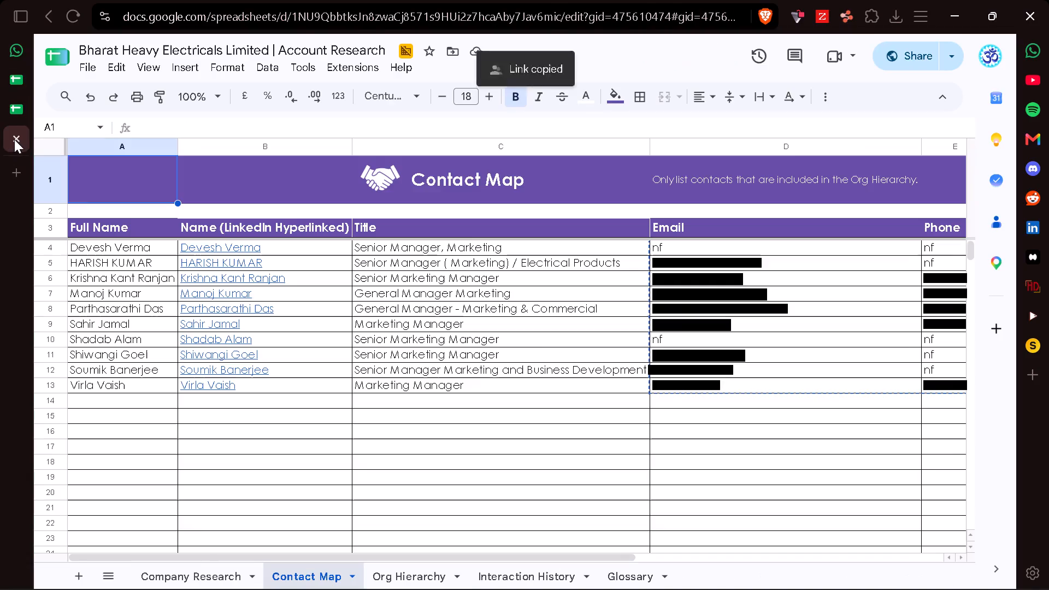
{"action": "left_click", "coordinate": [89, 63]}
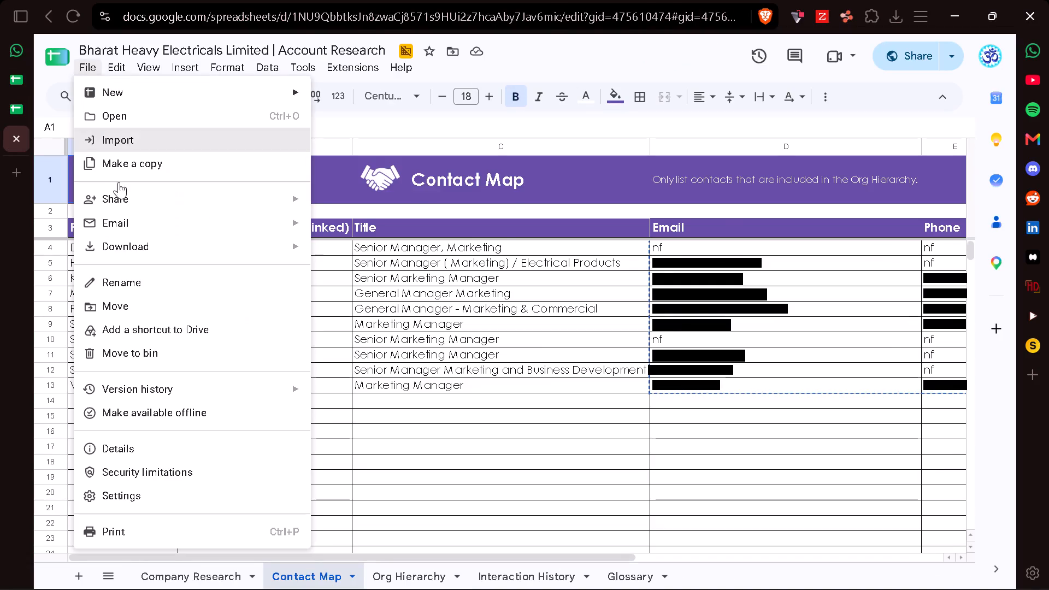
{"action": "left_click", "coordinate": [155, 173]}
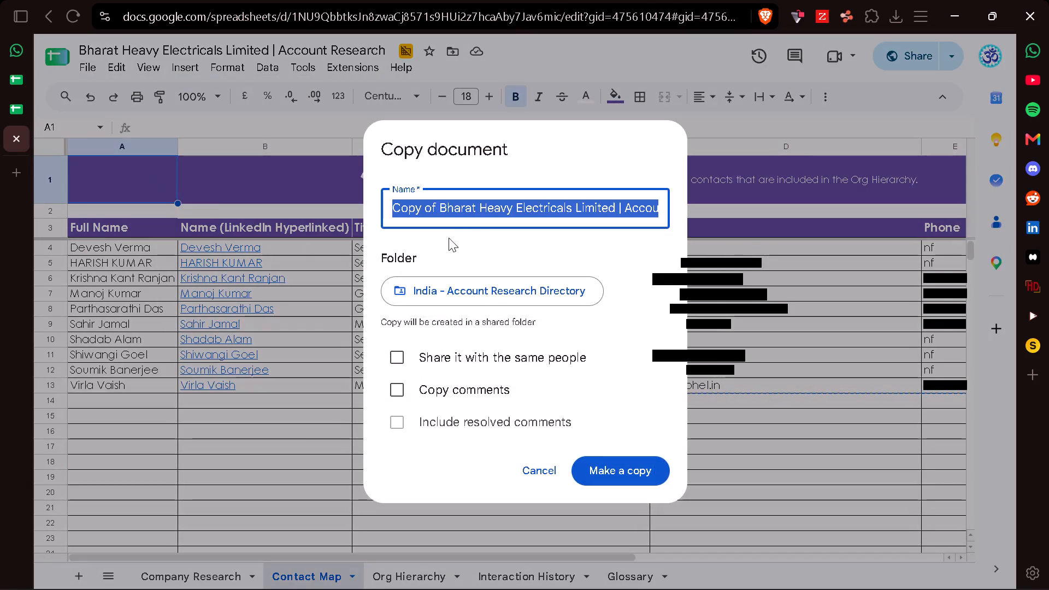
{"action": "left_click", "coordinate": [615, 206]}
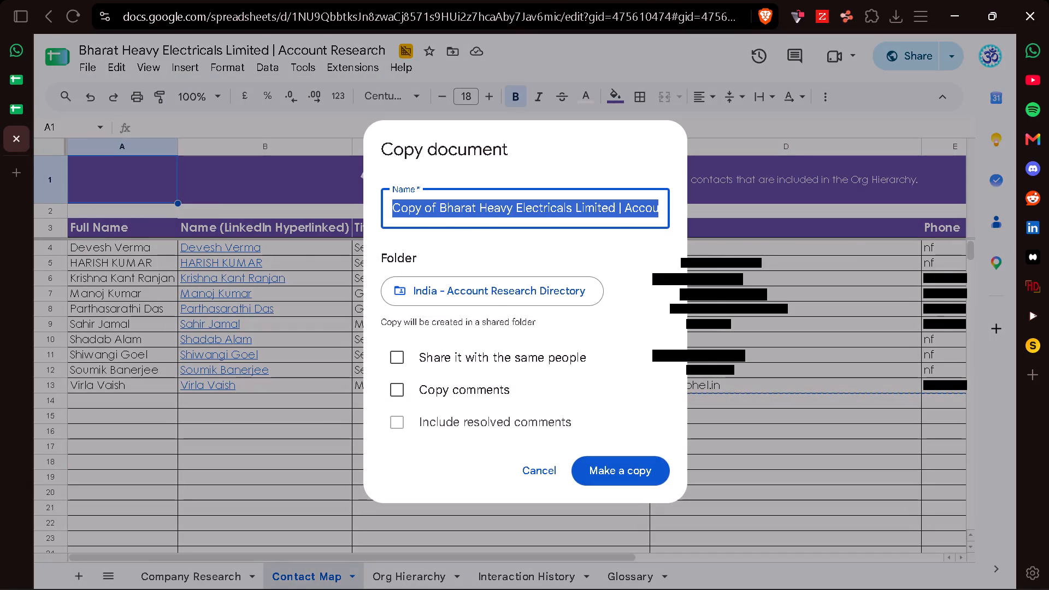
{"action": "key", "text": "BackSpace"}
{"action": "key", "text": "BackSpace"}
{"action": "key", "text": "BackSpace"}
{"action": "key", "text": "BackSpace"}
{"action": "key", "text": "BackSpace"}
{"action": "key", "text": "BackSpace"}
{"action": "key", "text": "BackSpace"}
{"action": "key", "text": "BackSpace"}
{"action": "key", "text": "BackSpace"}
{"action": "key", "text": "BackSpace"}
{"action": "key", "text": "BackSpace"}
{"action": "key", "text": "BackSpace"}
{"action": "key", "text": "BackSpace"}
{"action": "key", "text": "BackSpace"}
{"action": "key", "text": "BackSpace"}
{"action": "key", "text": "BackSpace"}
{"action": "key", "text": "BackSpace"}
{"action": "key", "text": "BackSpace"}
{"action": "key", "text": "BackSpace"}
{"action": "key", "text": "BackSpace"}
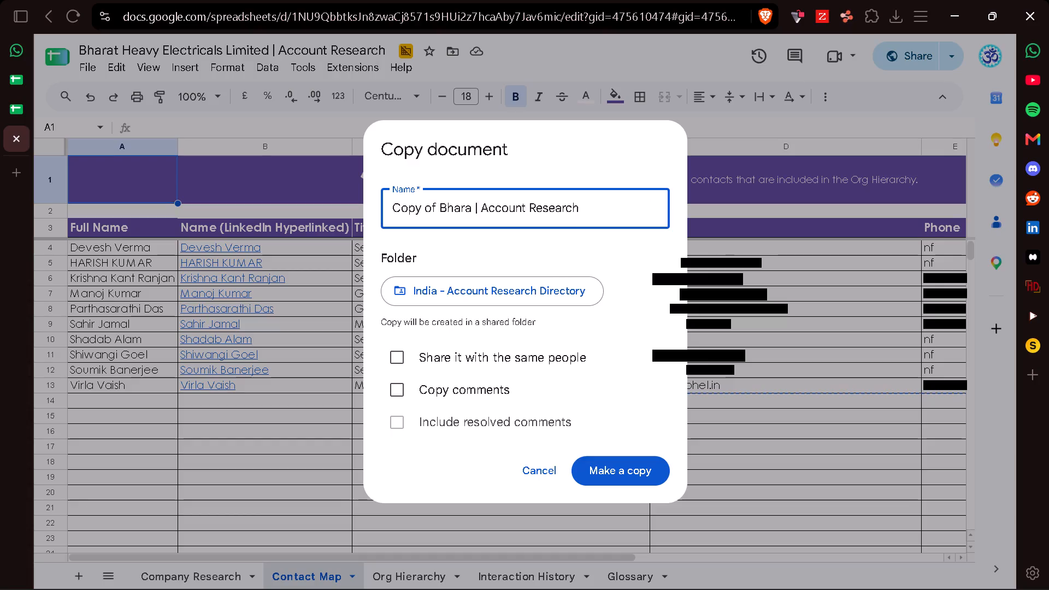
{"action": "key", "text": "ctrl+v"}
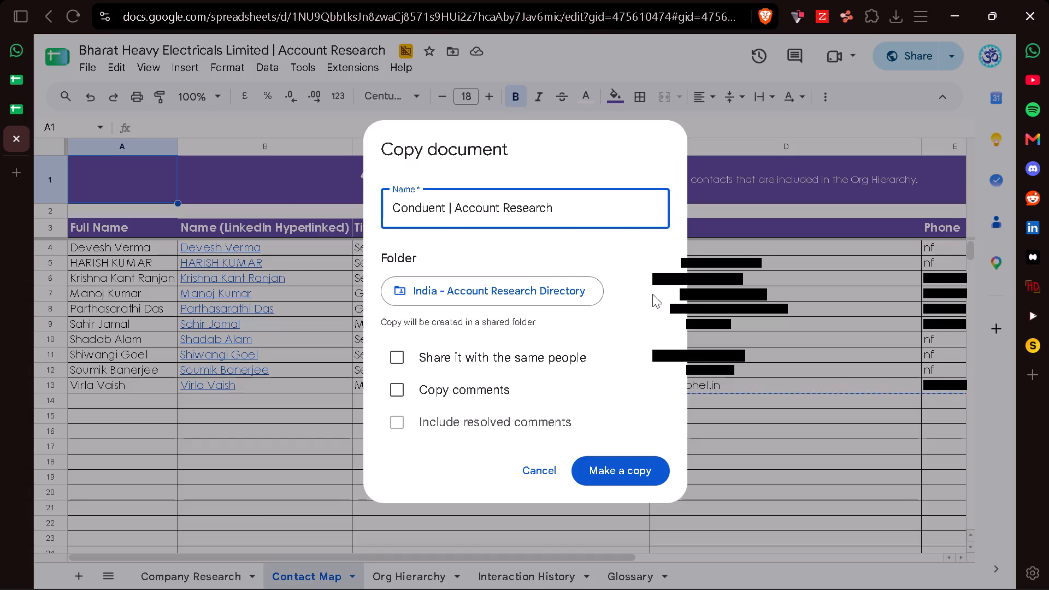
{"action": "left_click", "coordinate": [612, 483]}
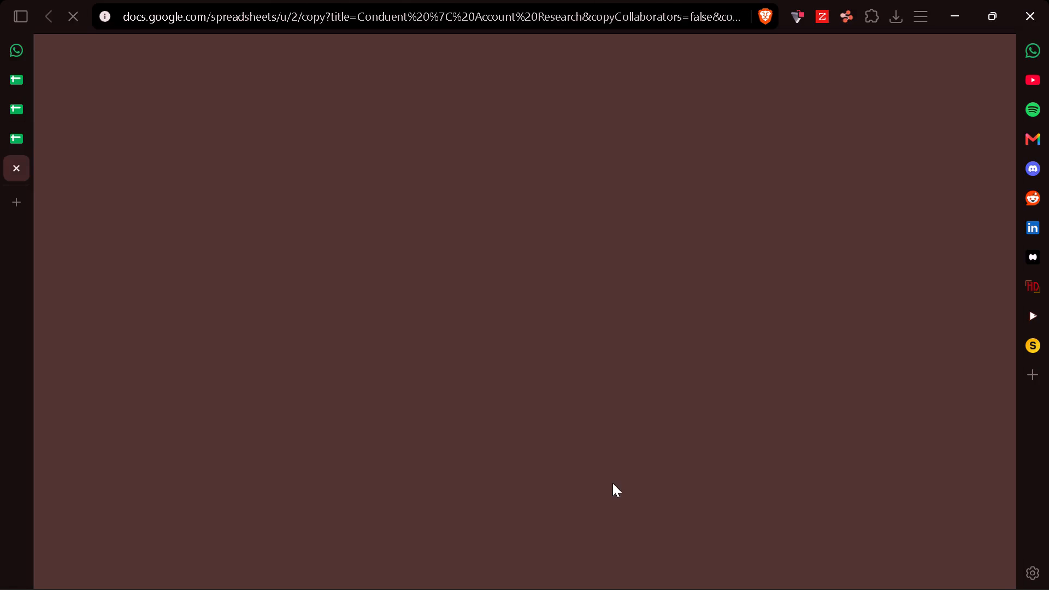
{"action": "double_click", "coordinate": [15, 141]}
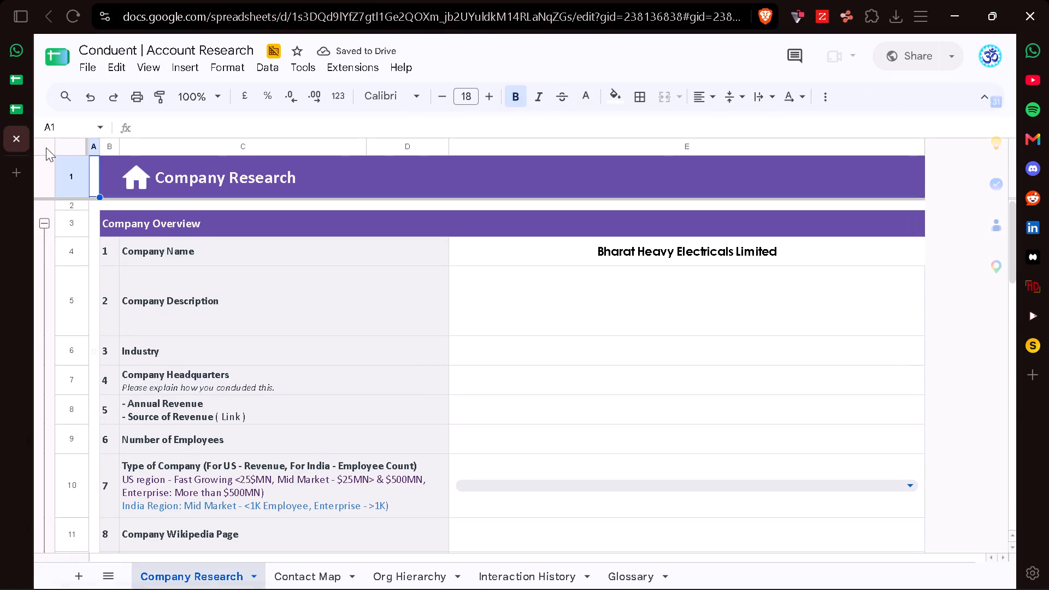
Replace the company name in E4 of the Company Research sheet with the copied name Conduent.
{"action": "left_click", "coordinate": [604, 254]}
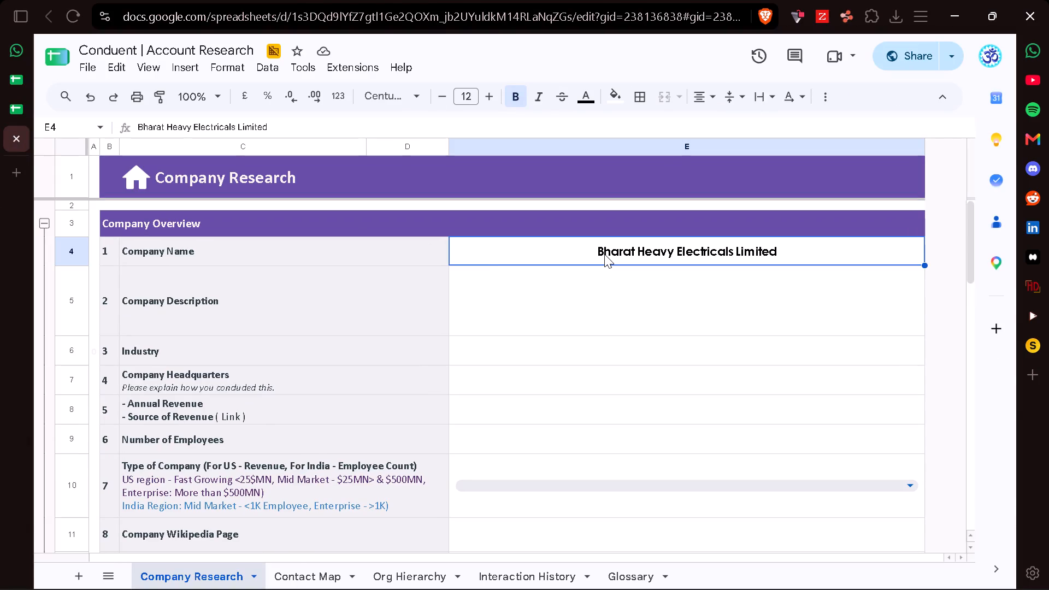
{"action": "key", "text": "ctrl+v"}
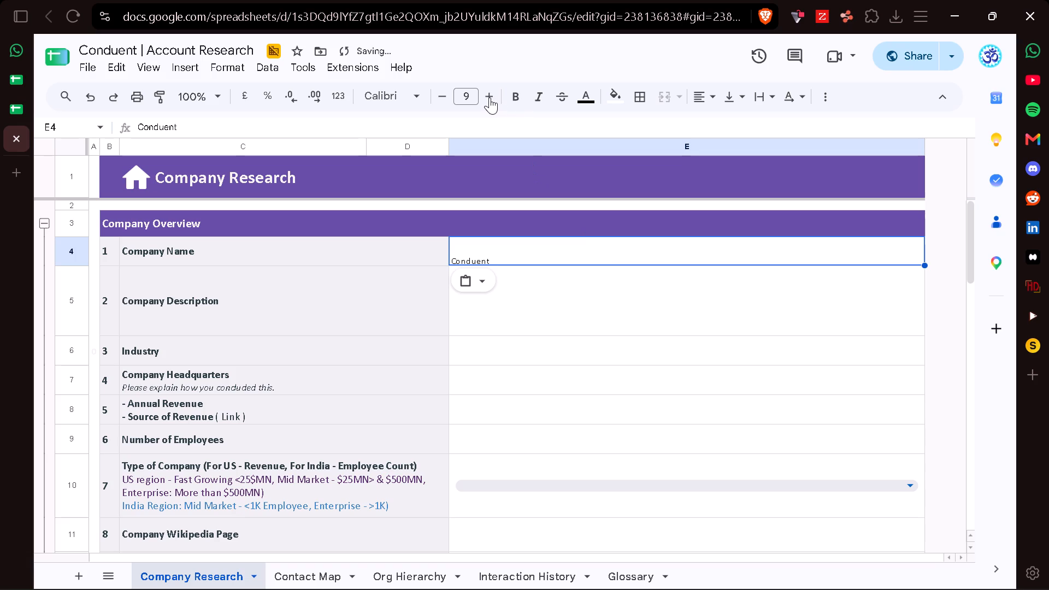
Restore the company name's formatting in E4: the sheet's original font, size 12, bold, centred horizontally and vertically.
{"action": "triple_click", "coordinate": [490, 97]}
{"action": "left_click", "coordinate": [436, 95]}
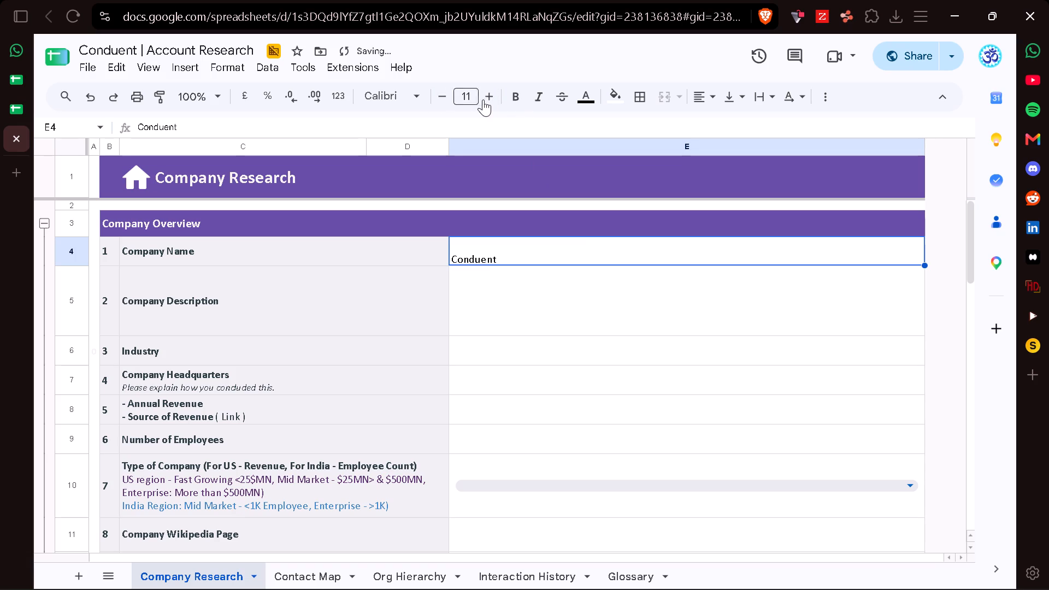
{"action": "left_click", "coordinate": [492, 99]}
{"action": "left_click_drag", "start_coordinate": [409, 101], "coordinate": [419, 243]}
{"action": "left_click", "coordinate": [419, 243]}
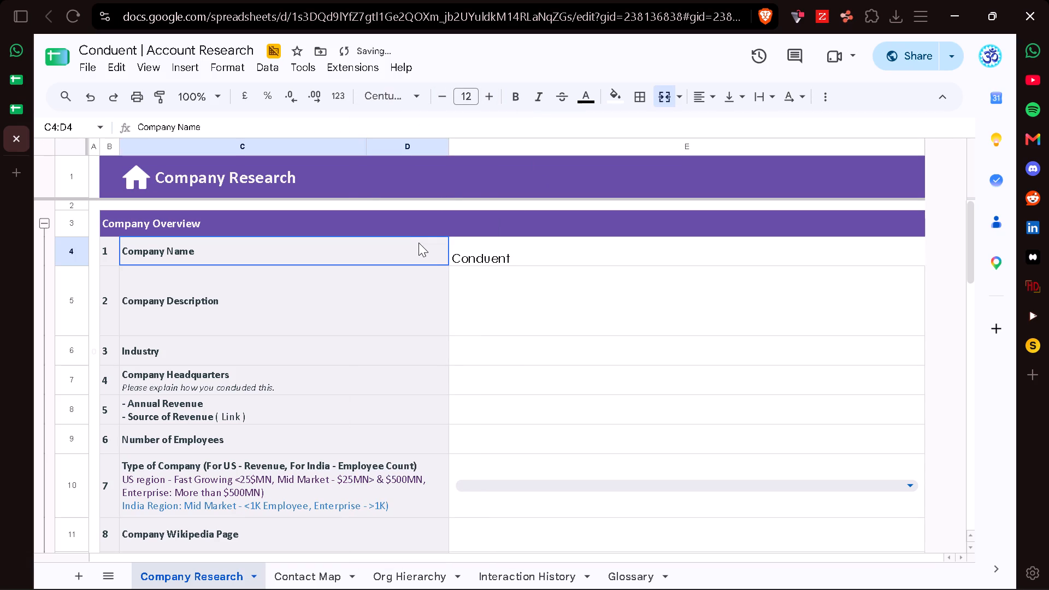
{"action": "key", "text": "Right"}
{"action": "left_click", "coordinate": [516, 100]}
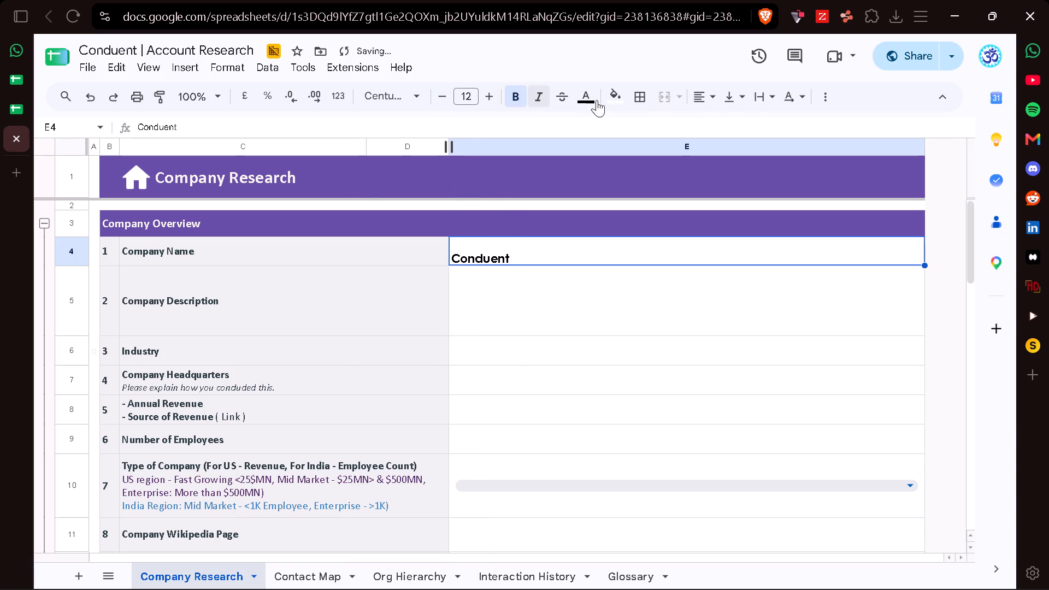
{"action": "left_click_drag", "start_coordinate": [736, 97], "coordinate": [759, 118]}
{"action": "left_click", "coordinate": [759, 118]}
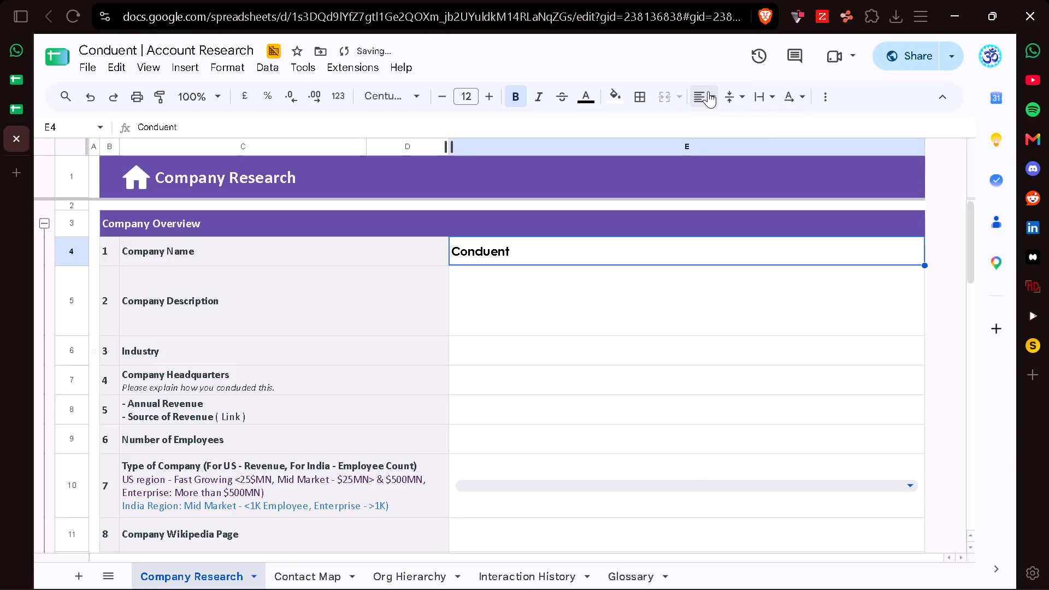
{"action": "left_click", "coordinate": [708, 91]}
{"action": "left_click", "coordinate": [734, 128]}
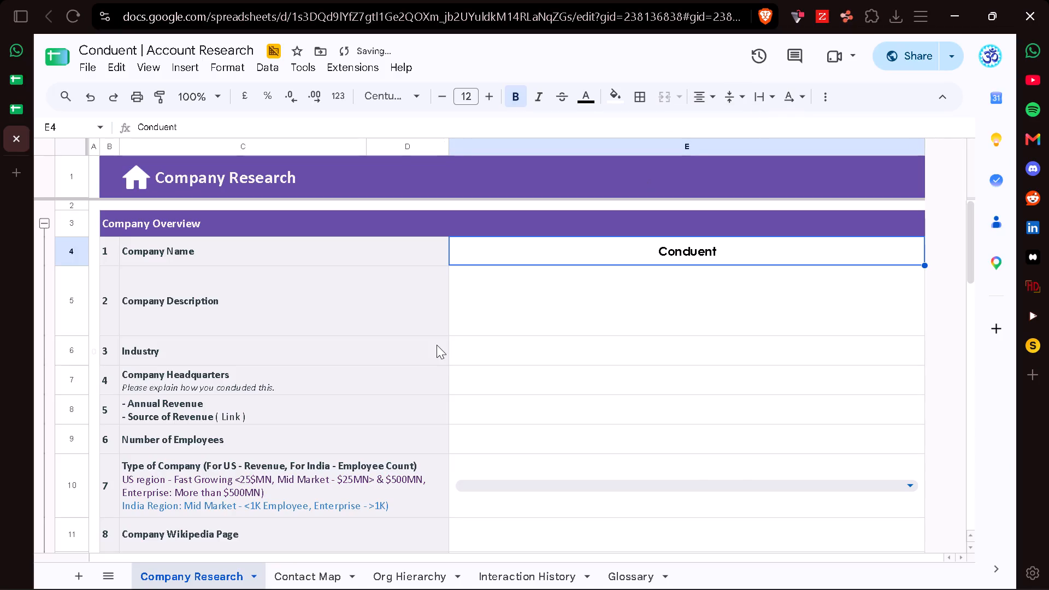
Clear the old Bharat Heavy Electricals contacts in A4:G13 of the Contact Map in the Conduent file.
{"action": "left_click", "coordinate": [308, 570]}
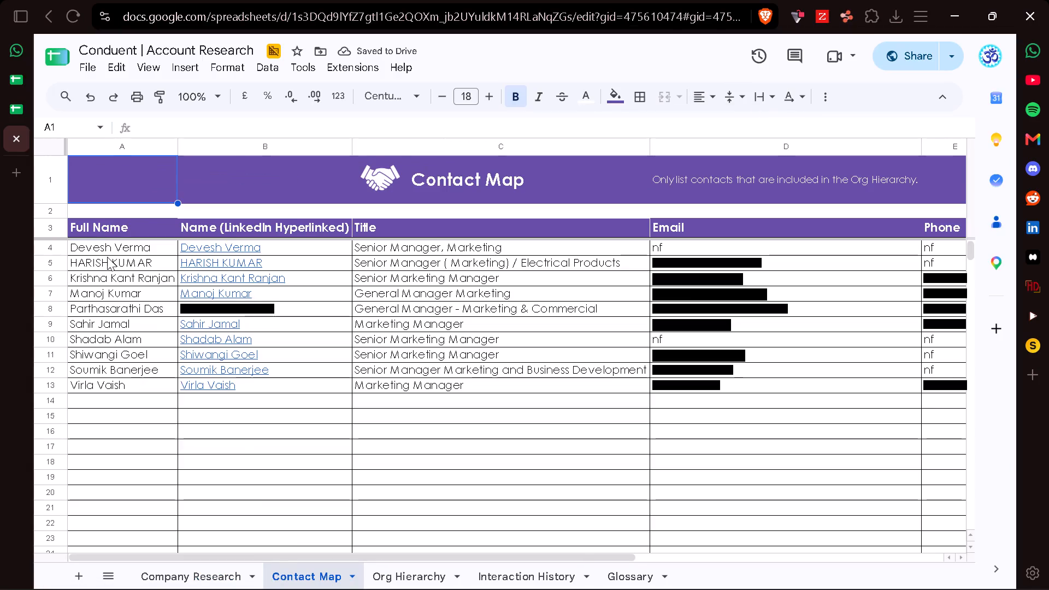
{"action": "left_click", "coordinate": [104, 240]}
{"action": "key", "text": "Down"}
{"action": "key", "text": "Up"}
{"action": "key", "text": "ctrl+shift+Down"}
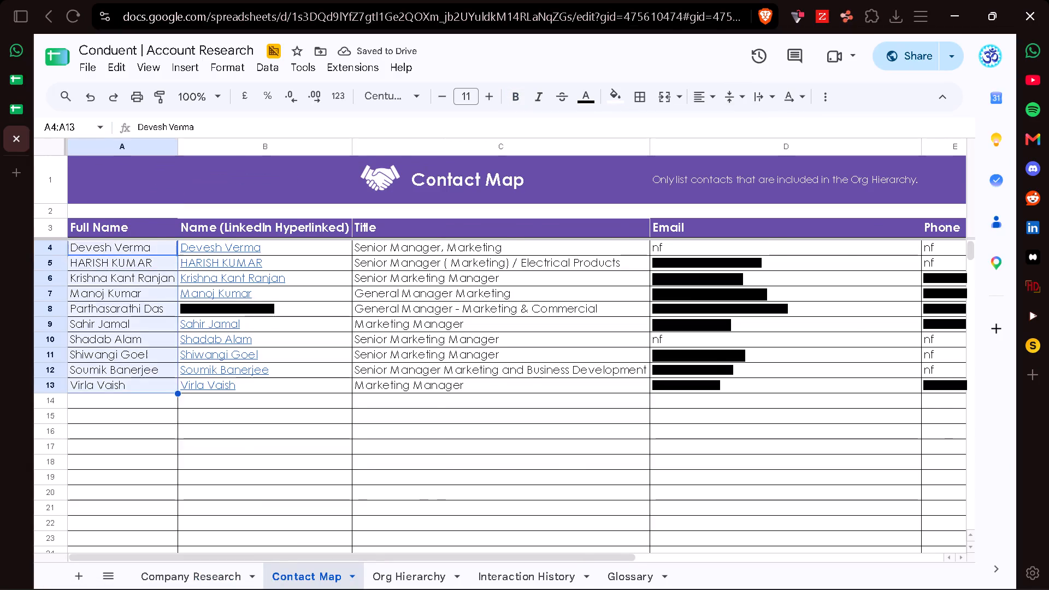
{"action": "key", "text": "ctrl+shift+Right"}
{"action": "key", "text": "ctrl+shift+Right"}
{"action": "key", "text": "ctrl+shift+Right"}
{"action": "key", "text": "BackSpace"}
{"action": "scroll", "coordinate": [104, 240], "scroll_direction": "right", "scroll_amount": 7}
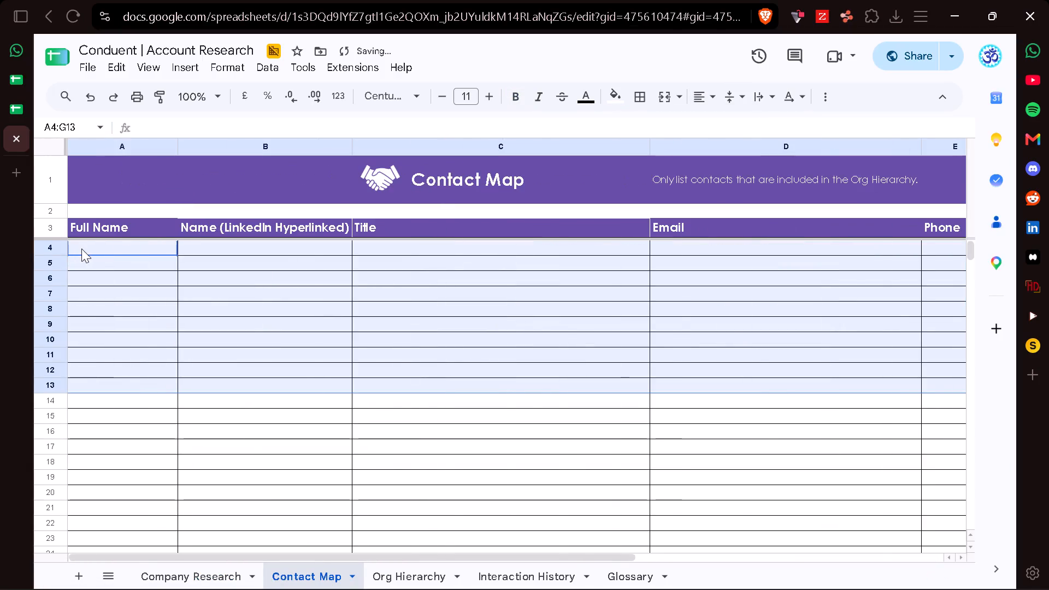
{"action": "left_click", "coordinate": [82, 249]}
{"action": "left_click", "coordinate": [13, 113]}
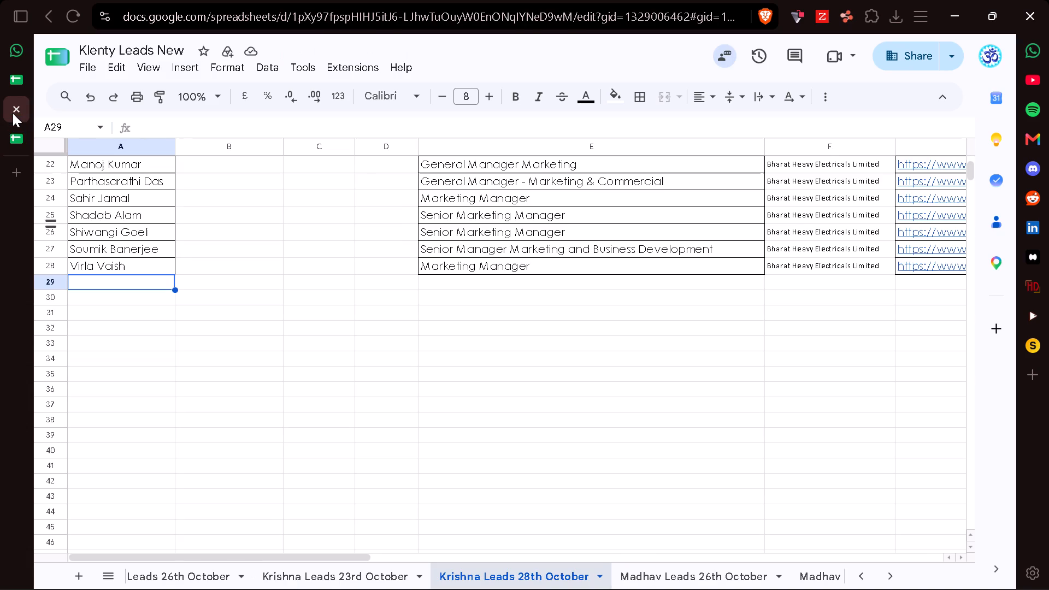
{"action": "left_click", "coordinate": [17, 138]}
Open LinkedIn in a new browser tab.
{"action": "left_click", "coordinate": [17, 171]}
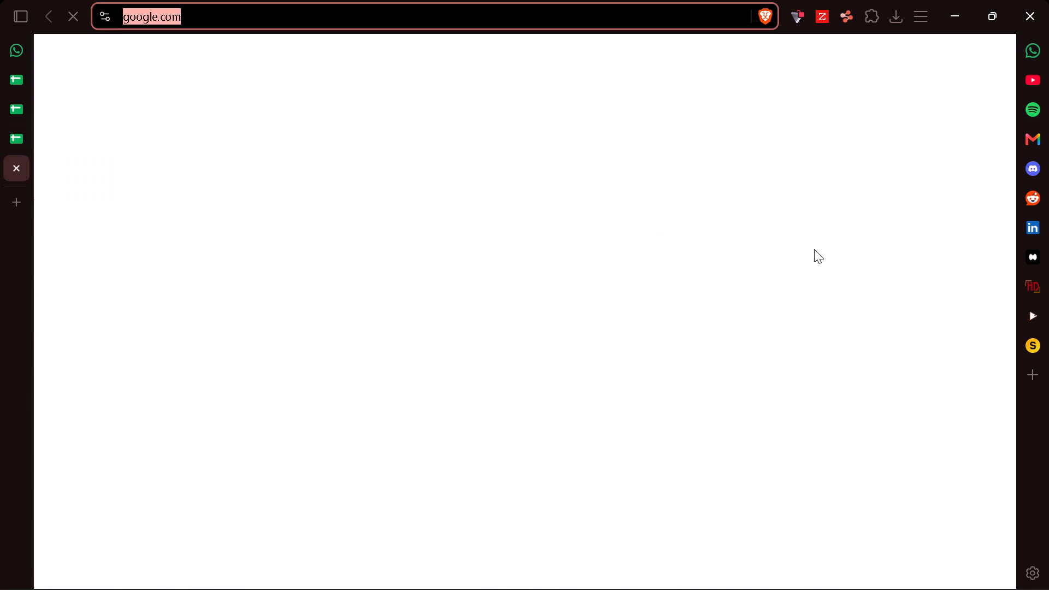
{"action": "left_click", "coordinate": [1040, 236]}
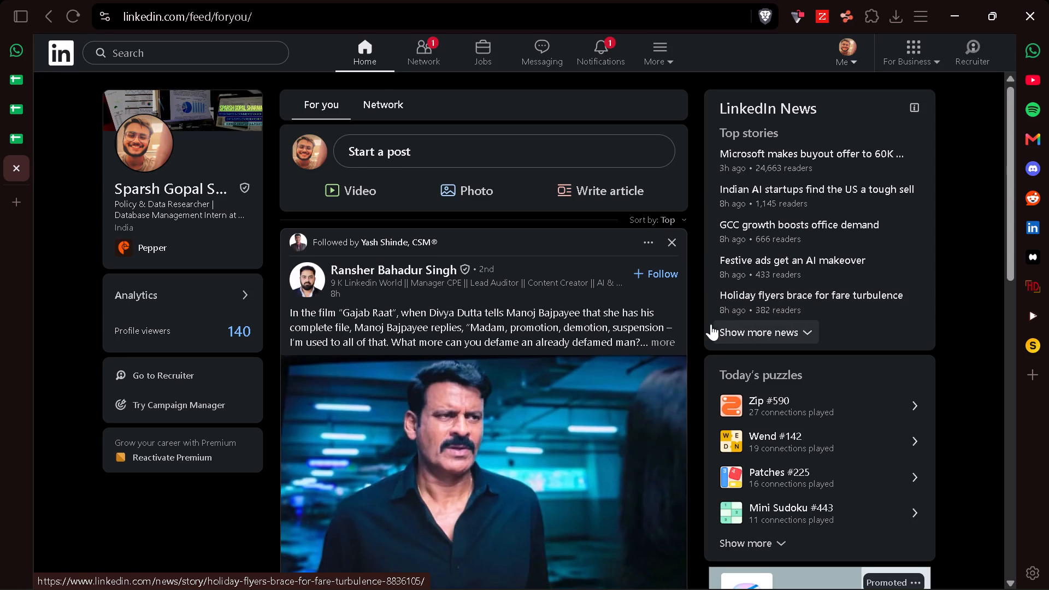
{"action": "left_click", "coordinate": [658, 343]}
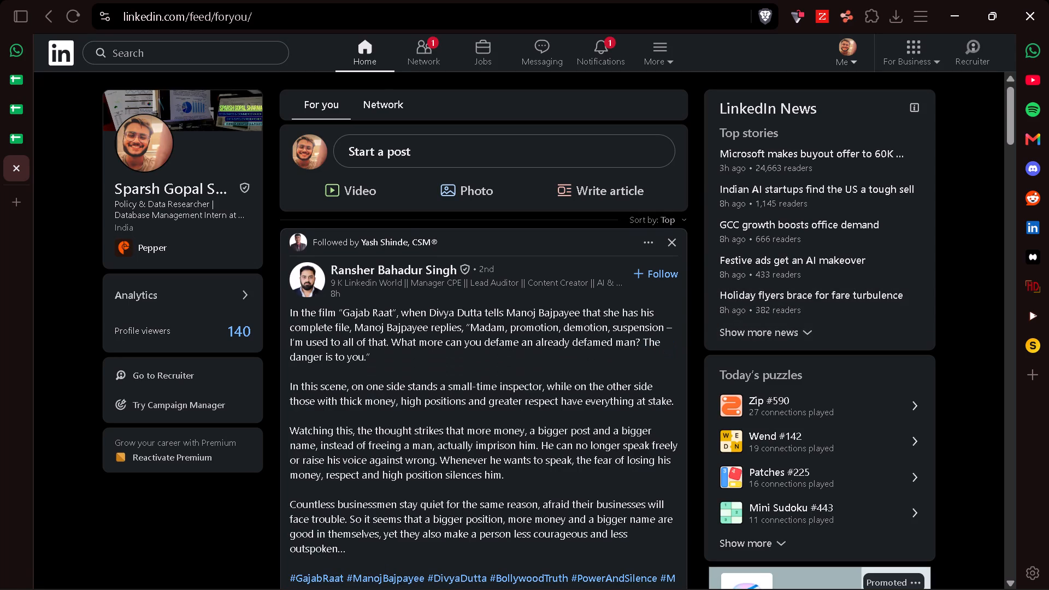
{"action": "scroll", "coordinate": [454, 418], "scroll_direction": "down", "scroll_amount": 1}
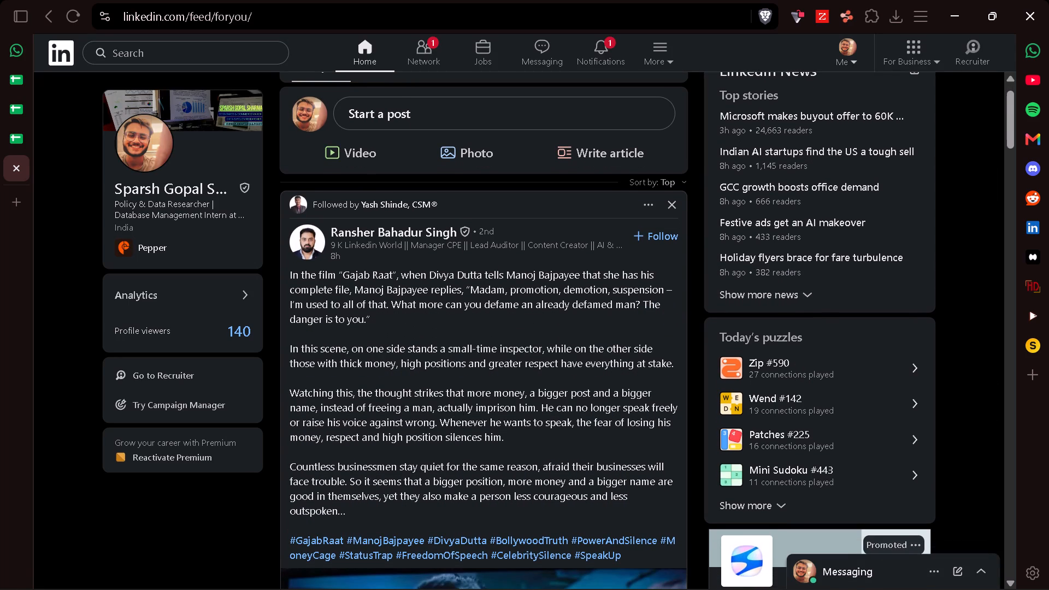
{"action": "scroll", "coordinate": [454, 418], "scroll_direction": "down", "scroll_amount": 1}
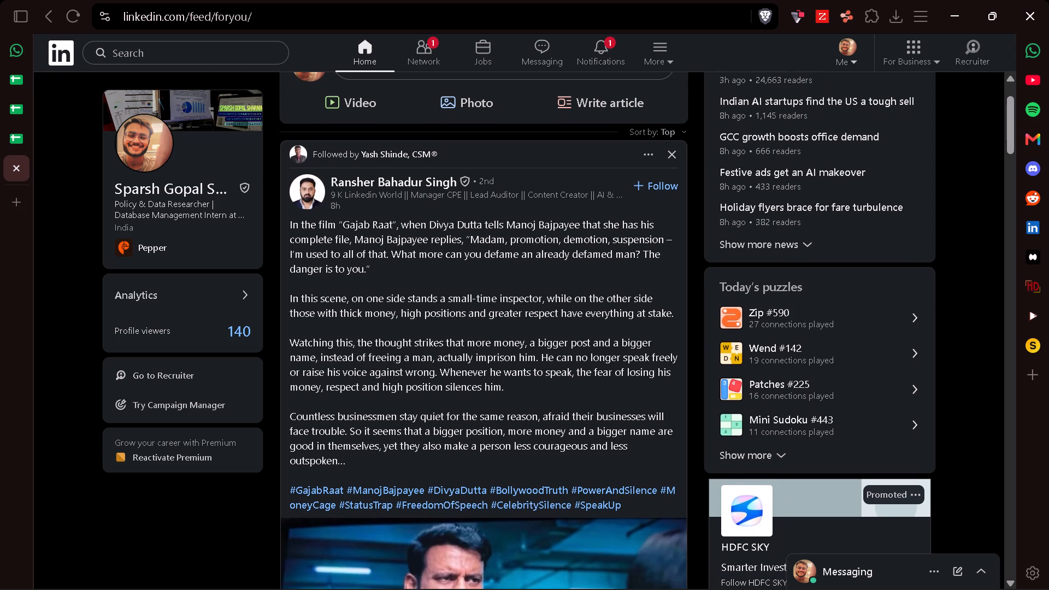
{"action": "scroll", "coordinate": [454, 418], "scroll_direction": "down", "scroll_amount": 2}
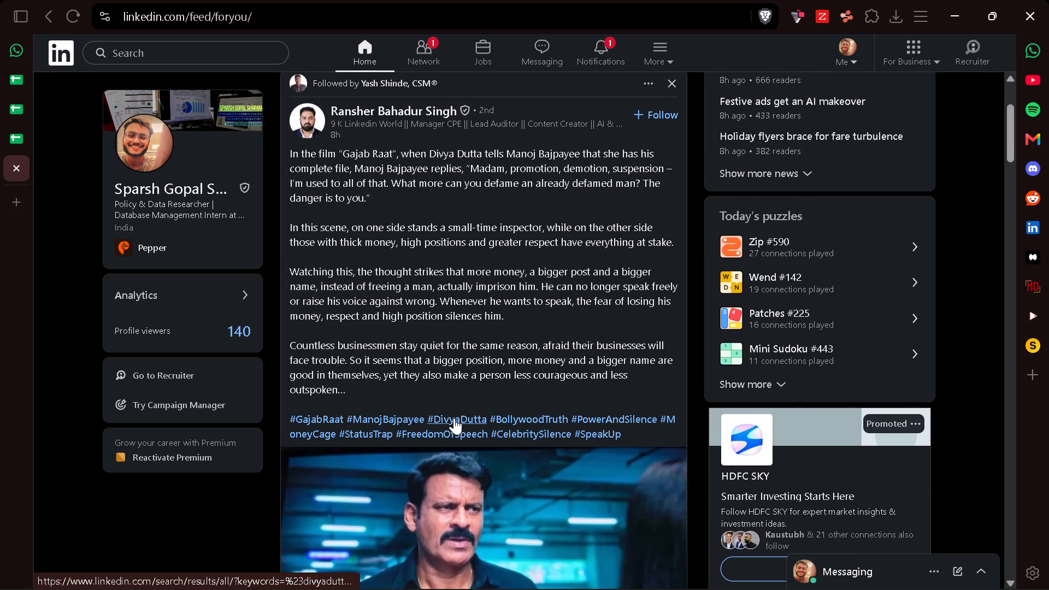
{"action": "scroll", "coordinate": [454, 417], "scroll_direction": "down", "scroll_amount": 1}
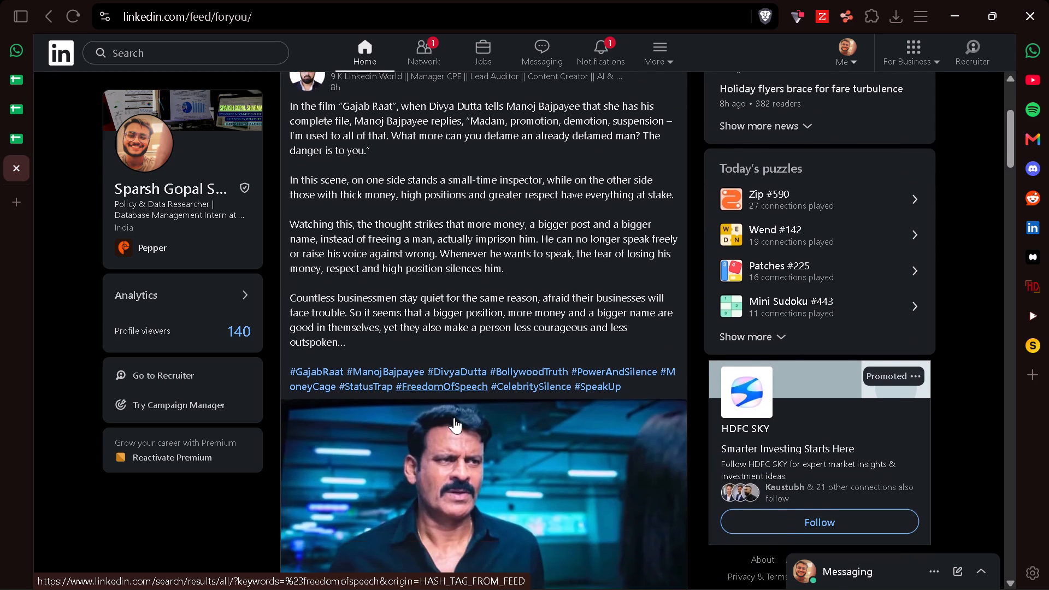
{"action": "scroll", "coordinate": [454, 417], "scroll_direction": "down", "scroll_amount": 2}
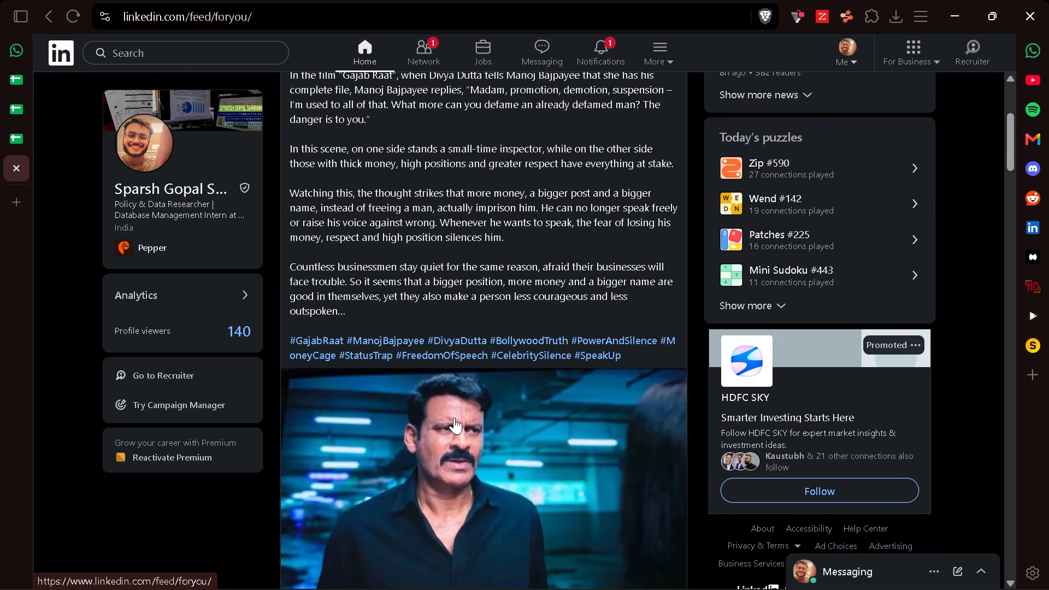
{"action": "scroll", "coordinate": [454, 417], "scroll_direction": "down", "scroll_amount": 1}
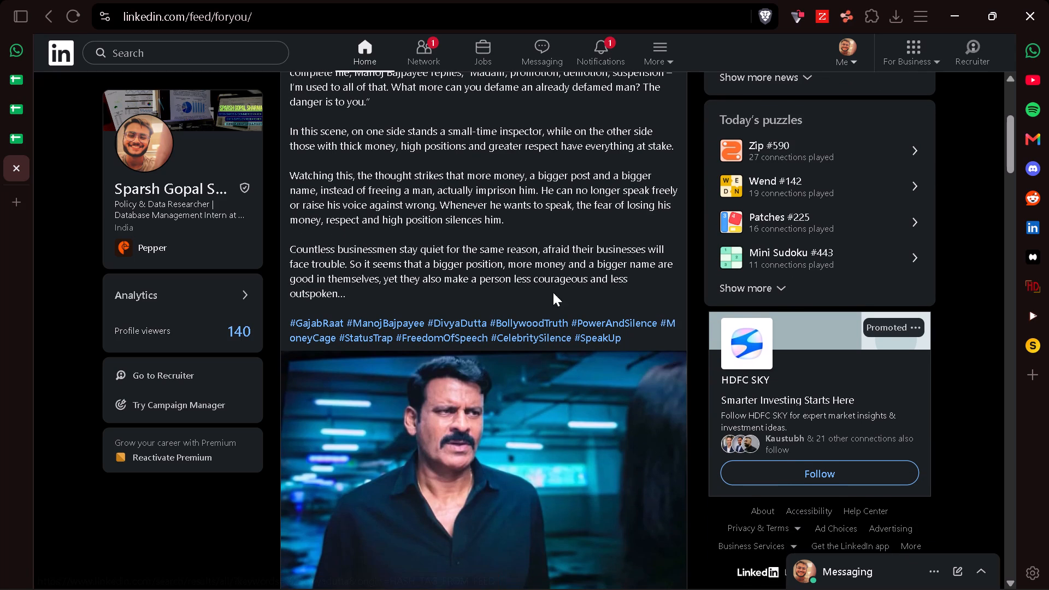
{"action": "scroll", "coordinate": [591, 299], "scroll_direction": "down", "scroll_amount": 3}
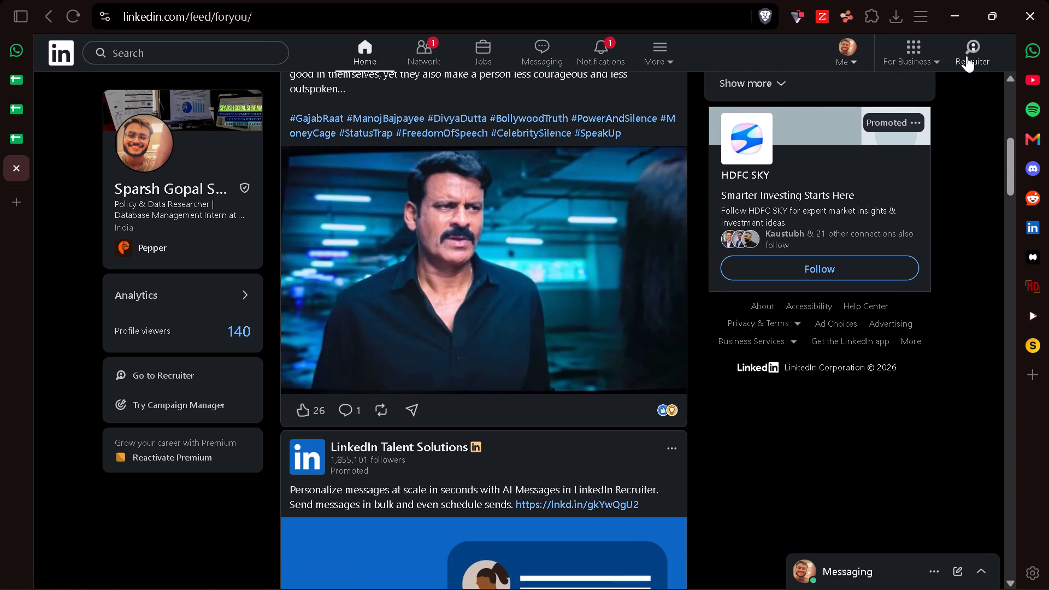
Open LinkedIn Recruiter and close the LinkedIn feed tab.
{"action": "left_click", "coordinate": [967, 56]}
{"action": "double_click", "coordinate": [20, 167]}
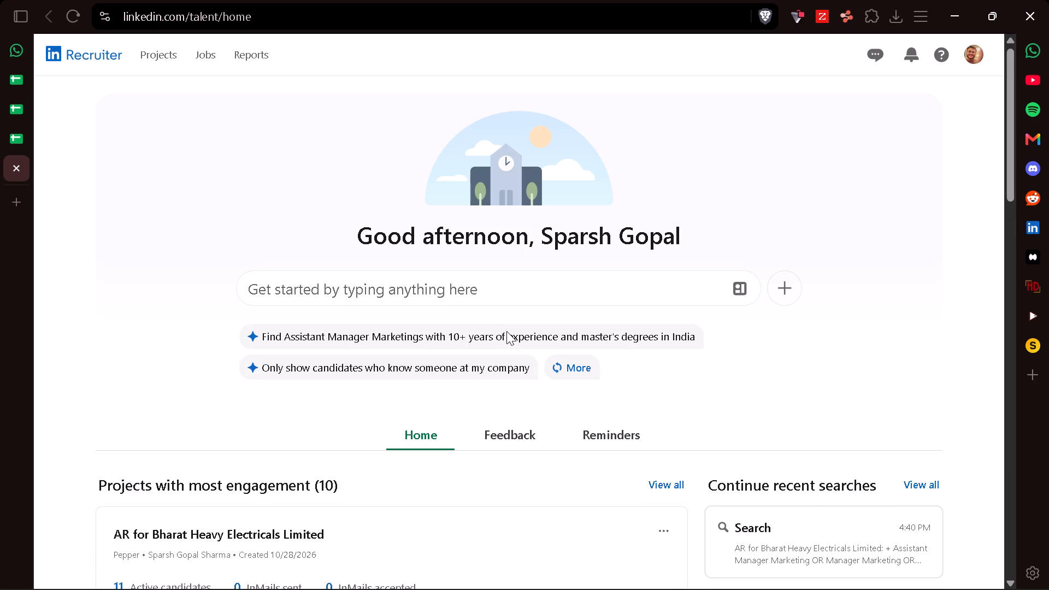
Create a new Recruiter project named "AR for Conduent", hiring for Pepper, and continue to its candidate search.
{"action": "left_click", "coordinate": [775, 294]}
{"action": "left_click", "coordinate": [714, 355]}
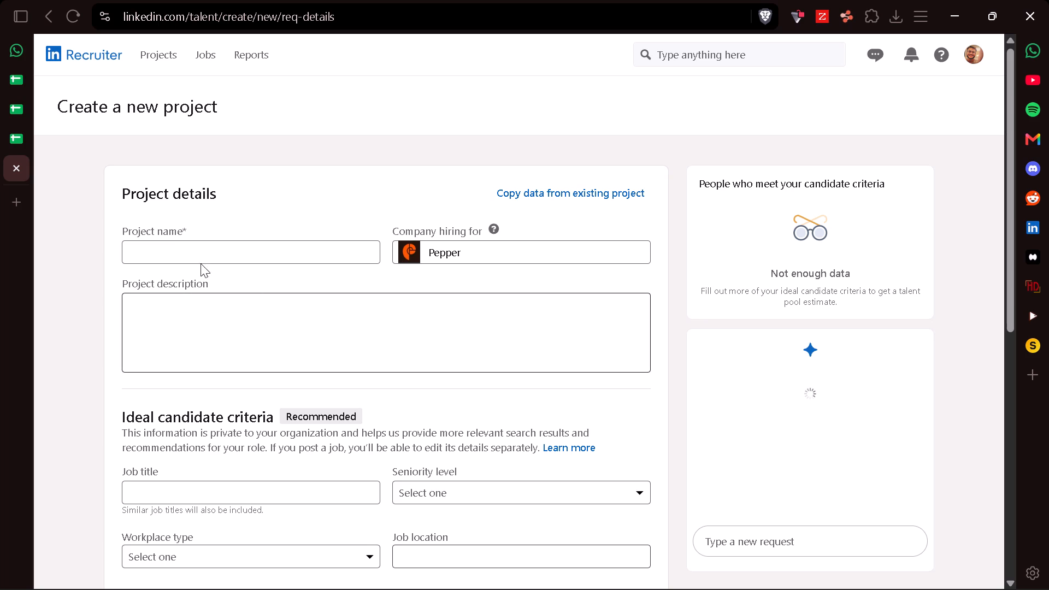
{"action": "left_click", "coordinate": [195, 260]}
{"action": "left_click", "coordinate": [307, 288]}
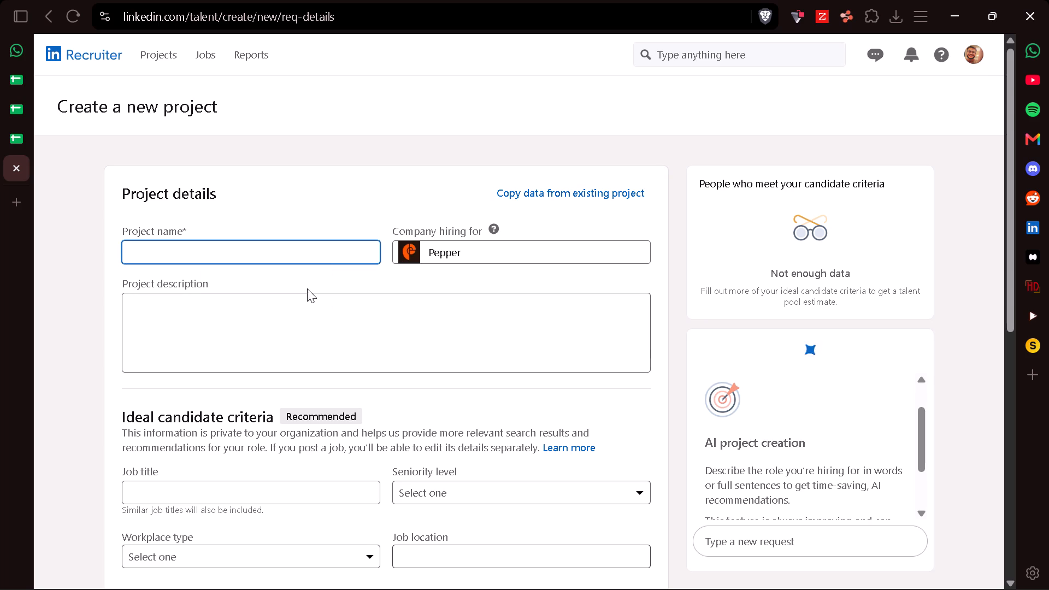
{"action": "left_click", "coordinate": [232, 257]}
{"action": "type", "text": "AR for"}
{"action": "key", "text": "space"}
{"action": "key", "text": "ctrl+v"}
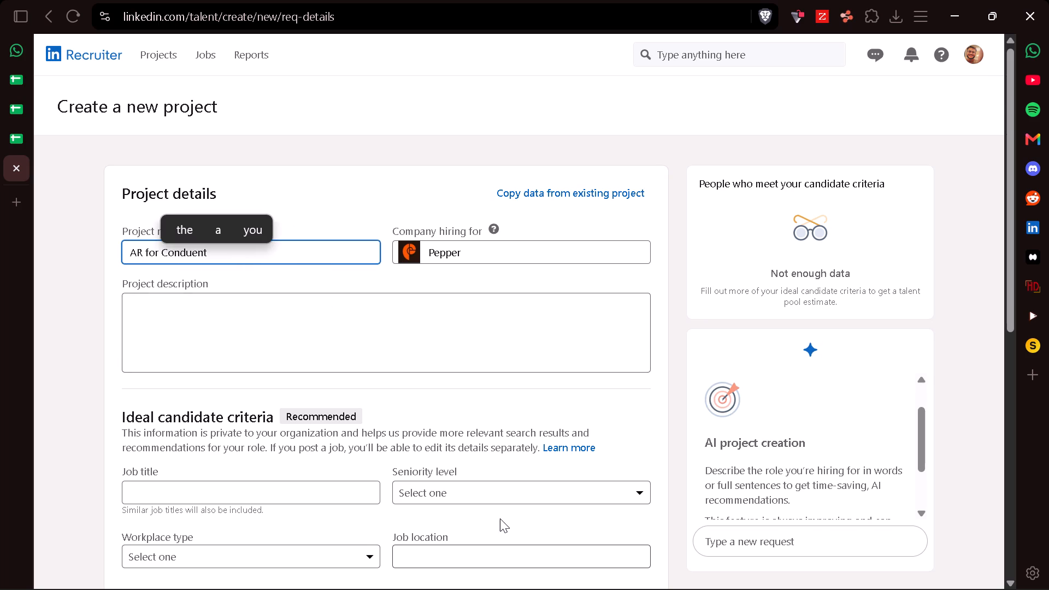
{"action": "scroll", "coordinate": [500, 518], "scroll_direction": "down", "scroll_amount": 5}
{"action": "left_click", "coordinate": [602, 455]}
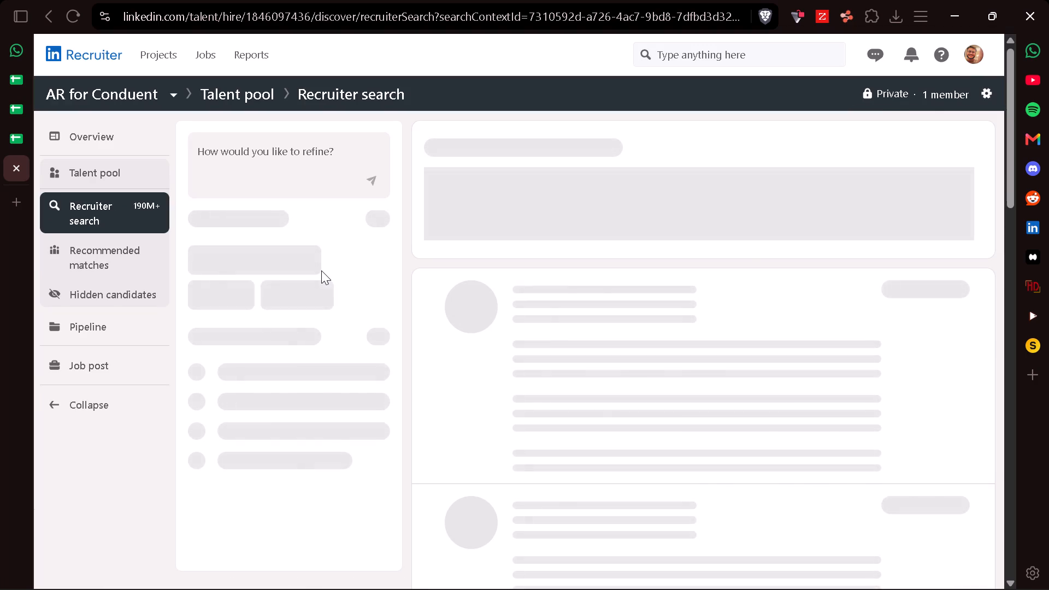
Apply the saved custom filter "main" to the project's candidate search.
{"action": "left_click", "coordinate": [368, 227]}
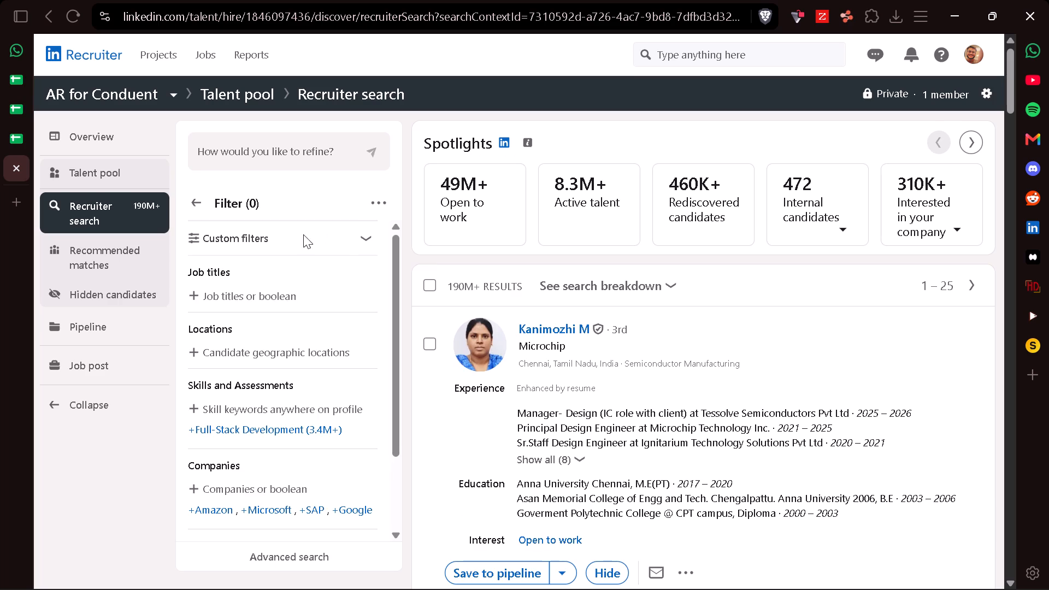
{"action": "left_click", "coordinate": [249, 243]}
{"action": "left_click", "coordinate": [206, 272]}
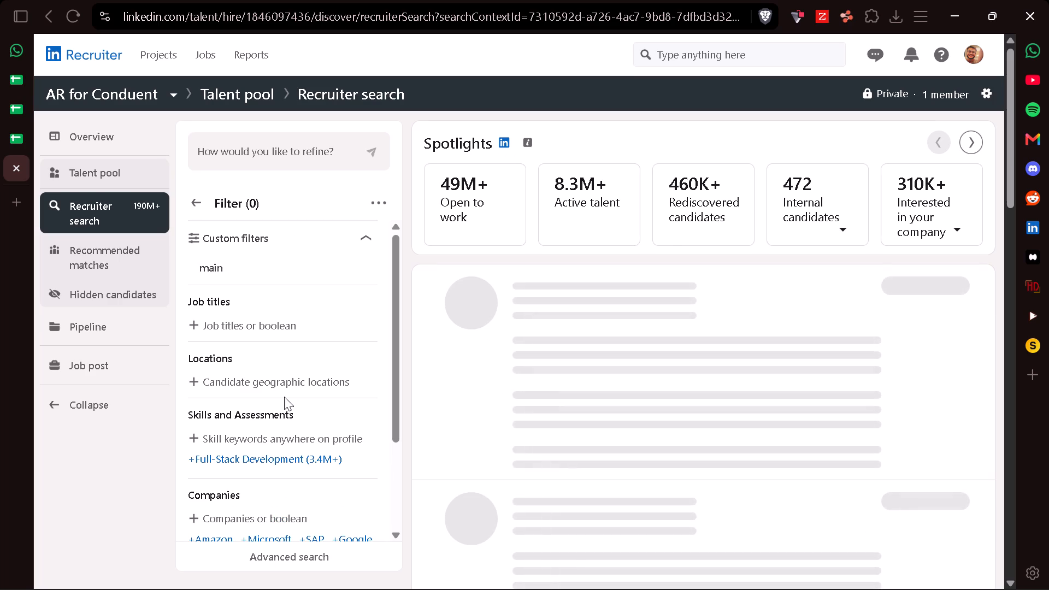
Replace Justdial with Conduent in the search's Companies filter.
{"action": "scroll", "coordinate": [284, 397], "scroll_direction": "down", "scroll_amount": 8}
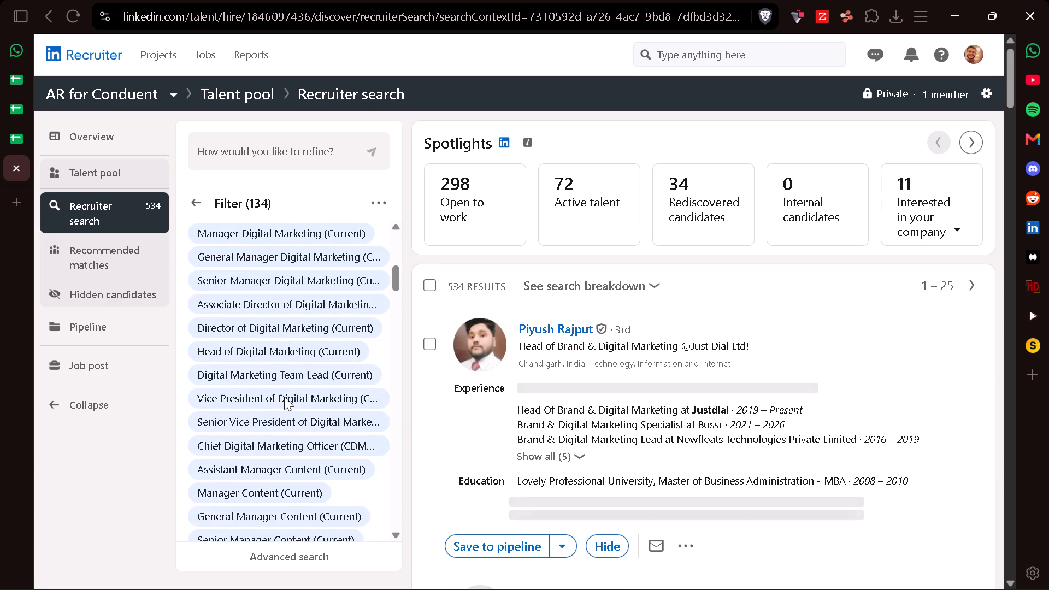
{"action": "scroll", "coordinate": [284, 397], "scroll_direction": "down", "scroll_amount": 7}
{"action": "left_click", "coordinate": [279, 459]}
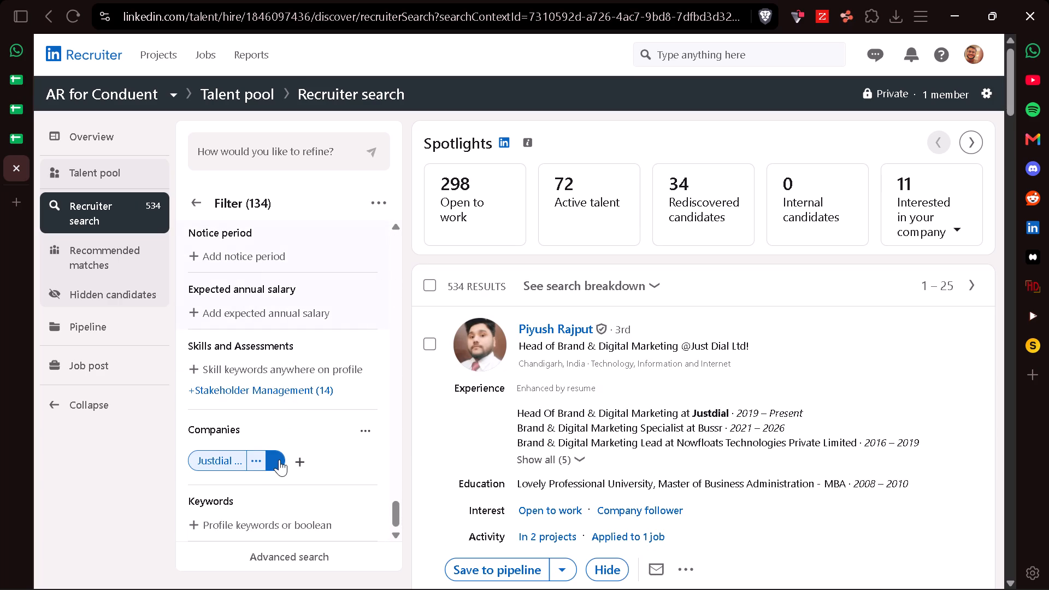
{"action": "left_click", "coordinate": [252, 465]}
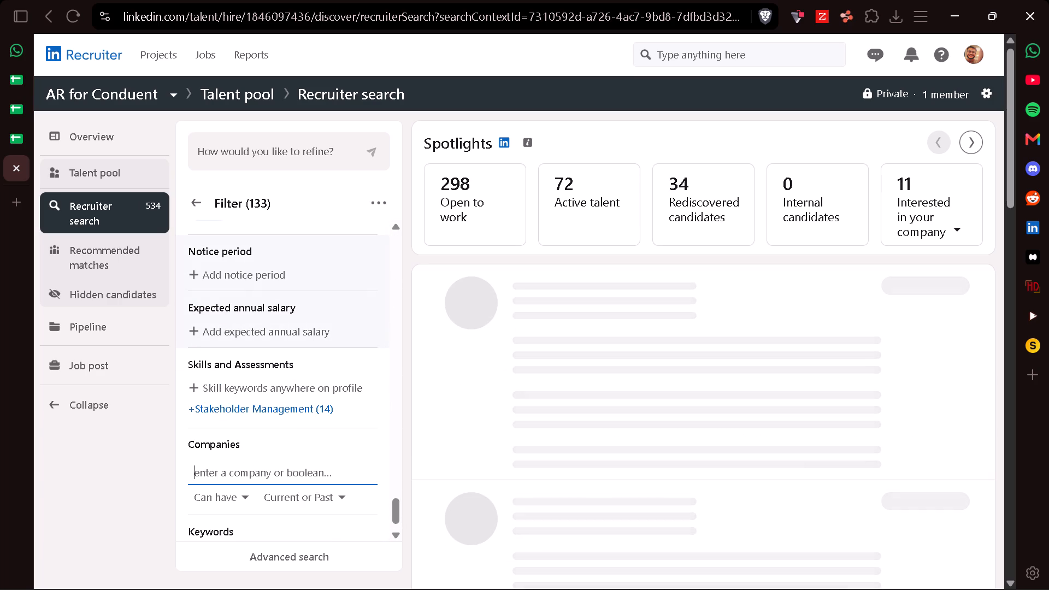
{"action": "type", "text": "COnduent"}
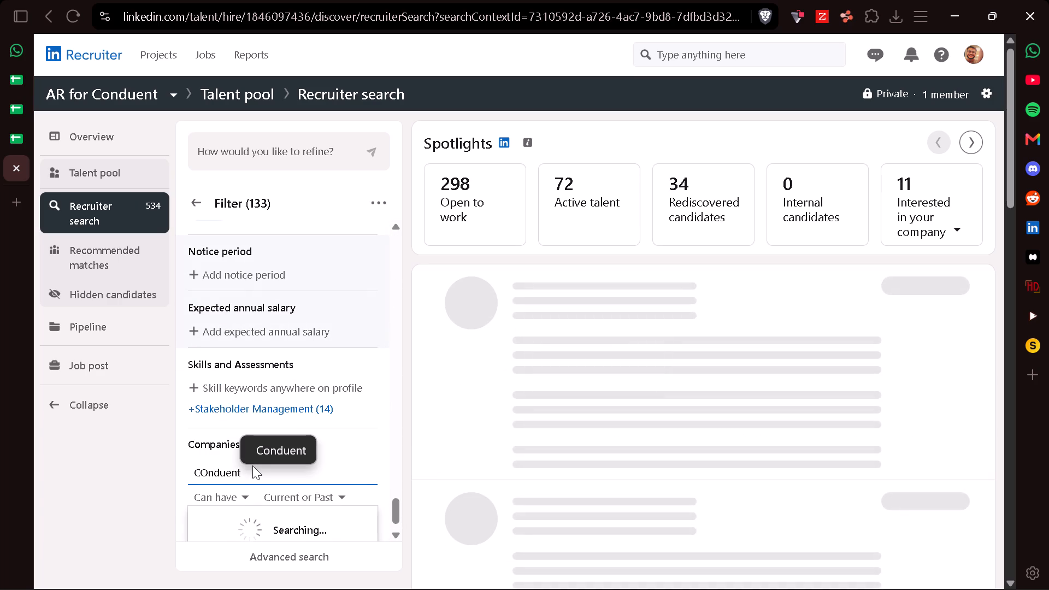
{"action": "left_click", "coordinate": [219, 523]}
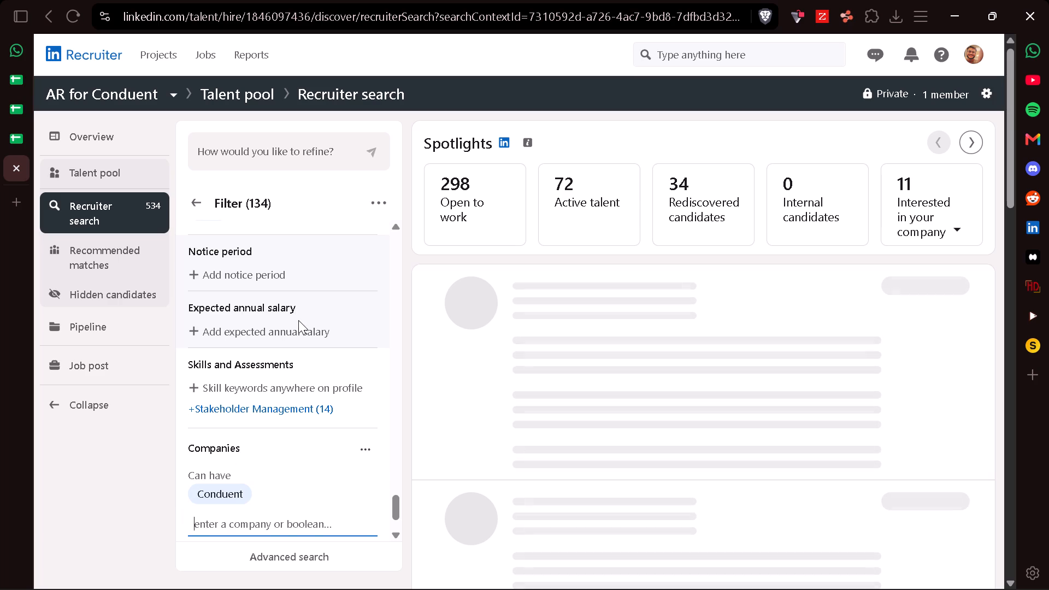
Restrict all entries in the Companies filter to current employees.
{"action": "scroll", "coordinate": [298, 320], "scroll_direction": "down", "scroll_amount": 2}
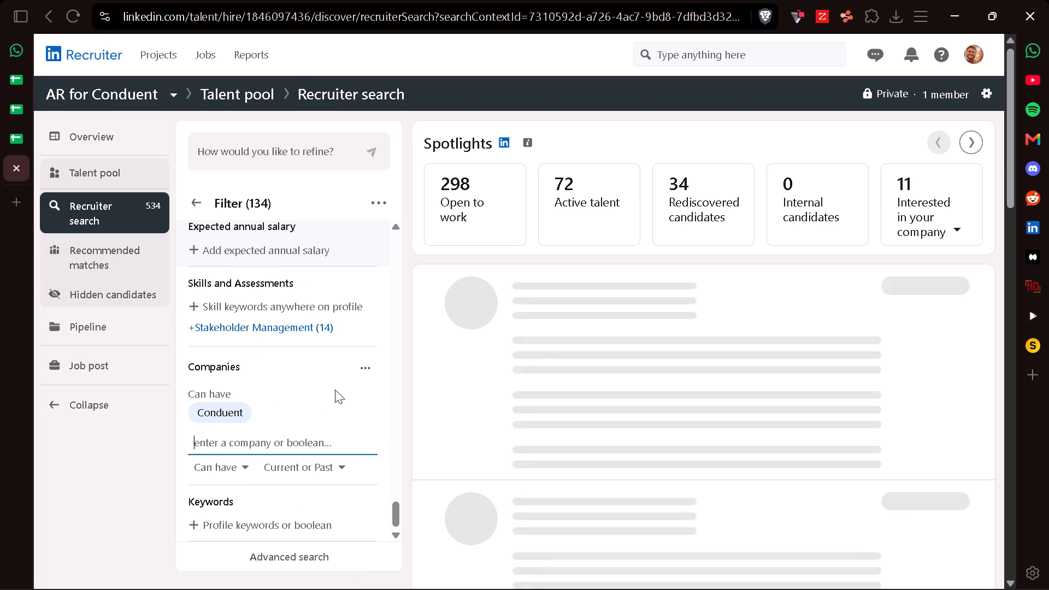
{"action": "left_click", "coordinate": [360, 370]}
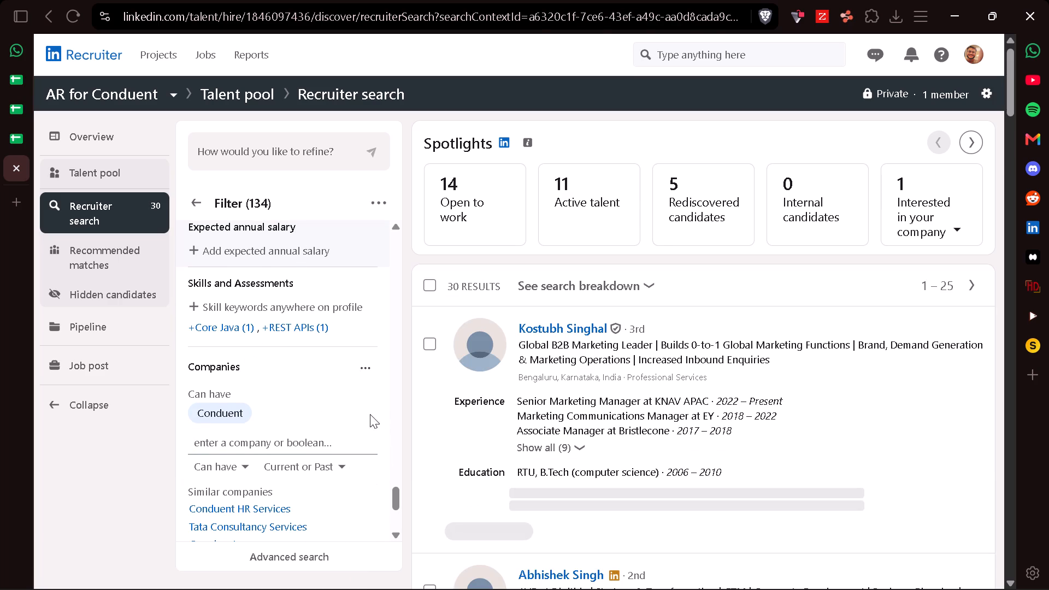
{"action": "left_click", "coordinate": [366, 368]}
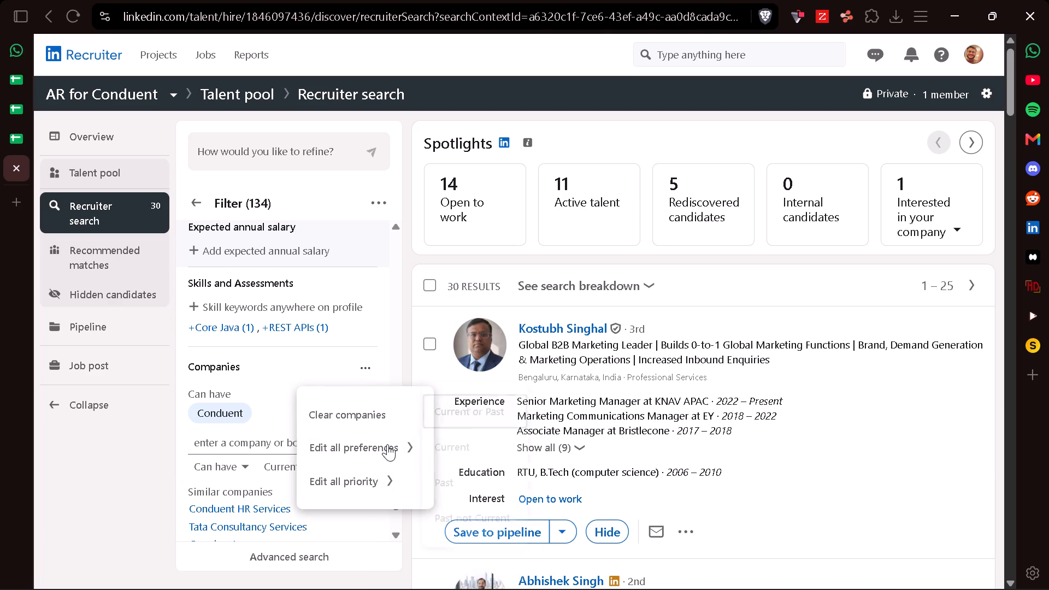
{"action": "left_click", "coordinate": [449, 442]}
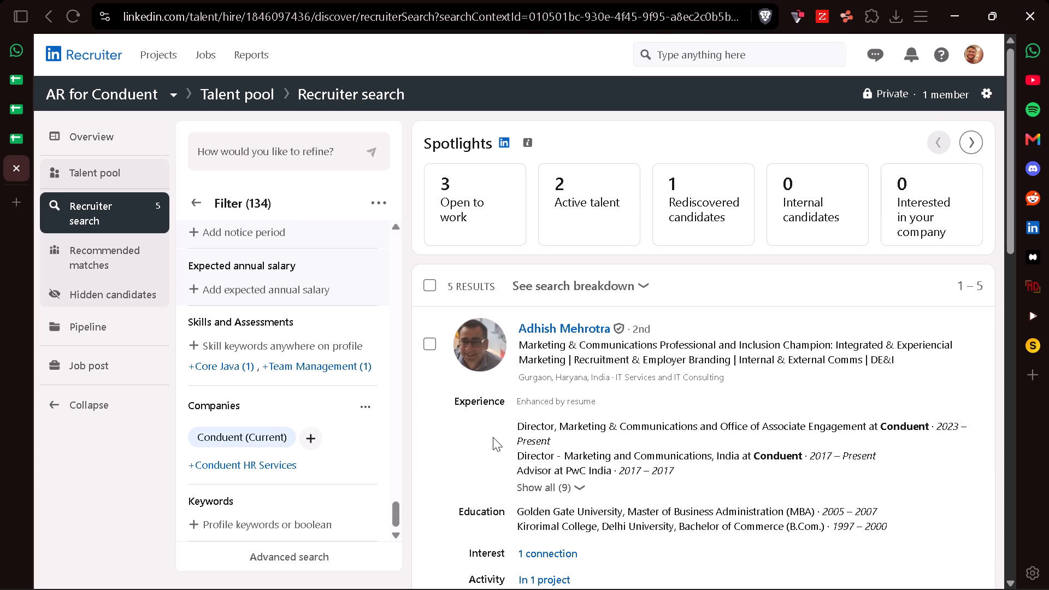
Review the experience of Conduent's Director, Marketing & Communications candidate in the search results and save the candidate to the pipeline.
{"action": "left_click", "coordinate": [556, 326]}
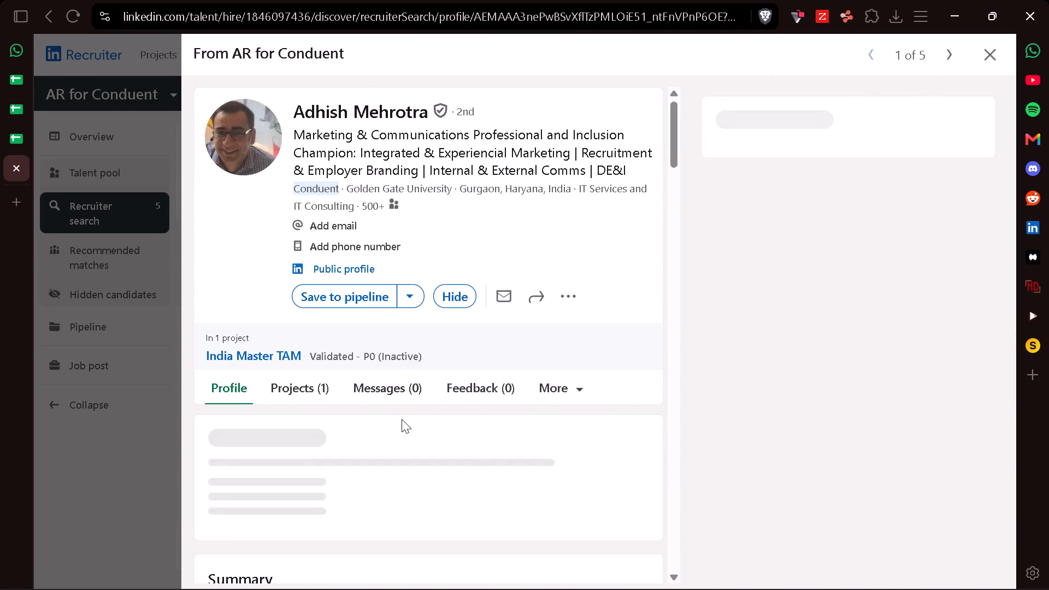
{"action": "scroll", "coordinate": [402, 419], "scroll_direction": "down", "scroll_amount": 6}
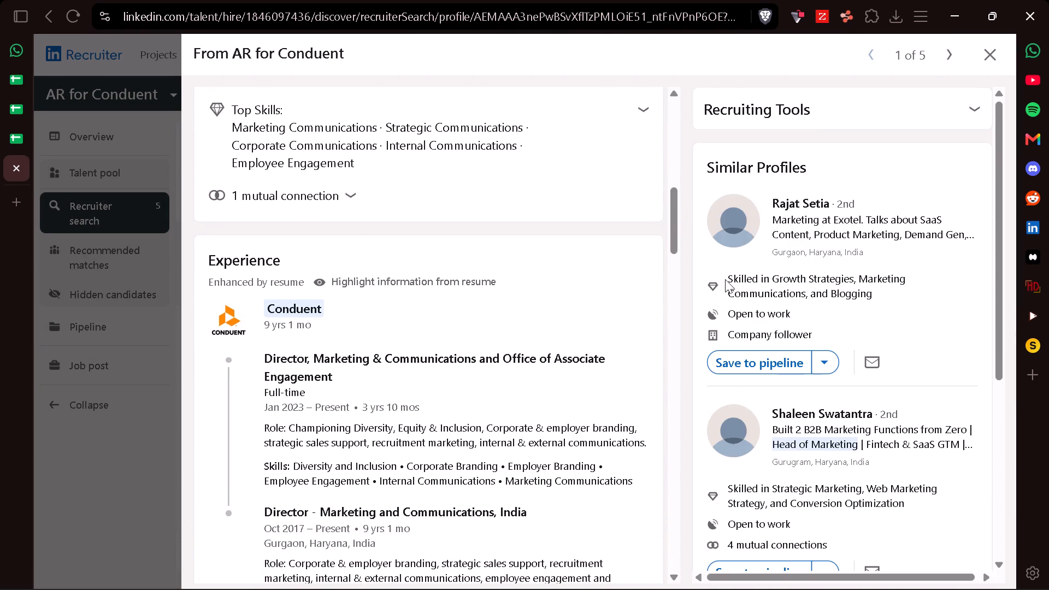
{"action": "left_click", "coordinate": [994, 56]}
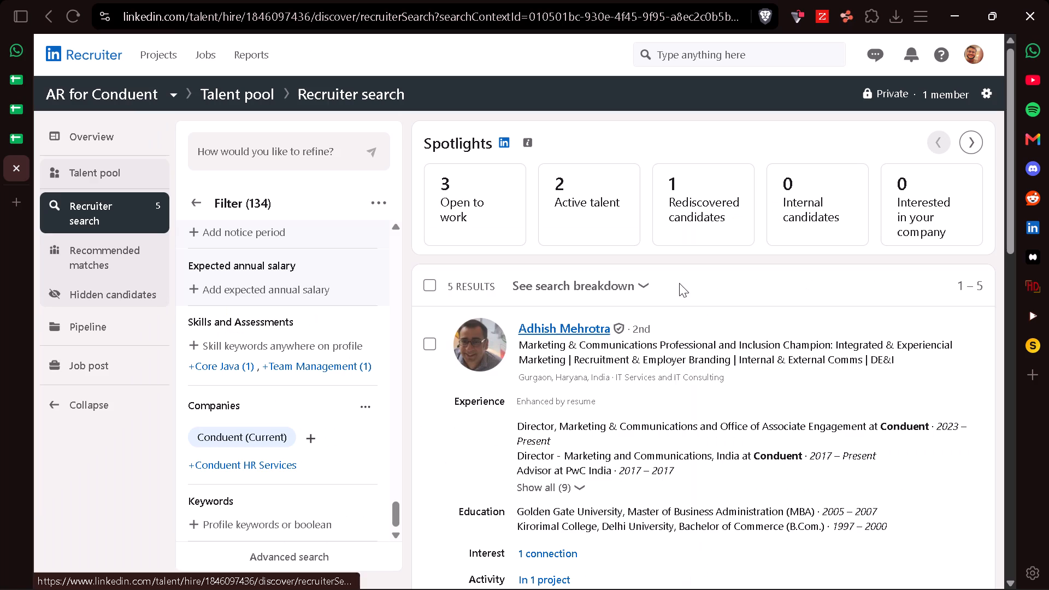
{"action": "scroll", "coordinate": [484, 411], "scroll_direction": "down", "scroll_amount": 2}
{"action": "left_click", "coordinate": [475, 444]}
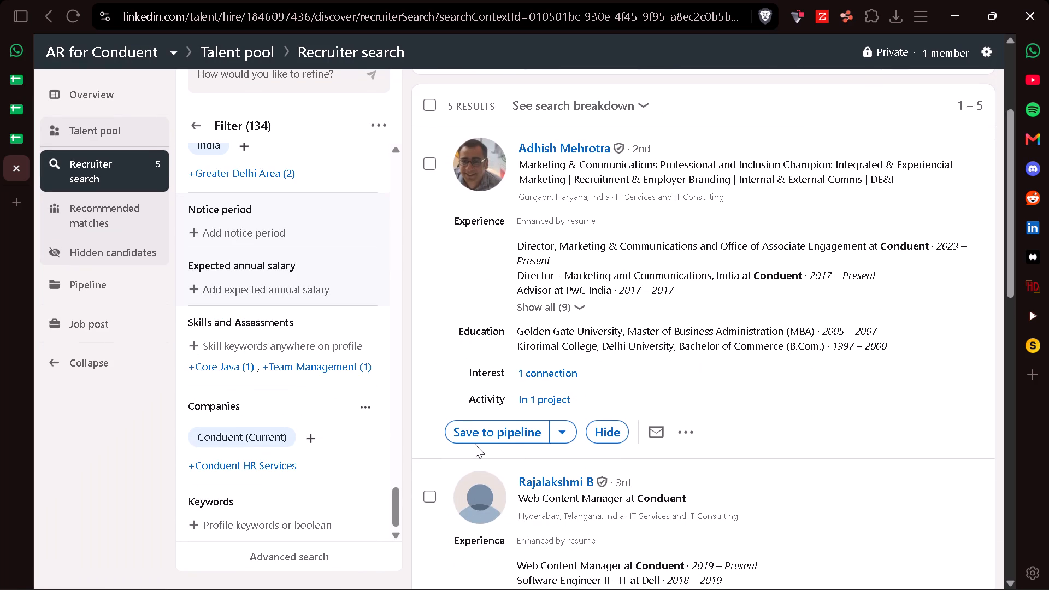
{"action": "left_click", "coordinate": [467, 438]}
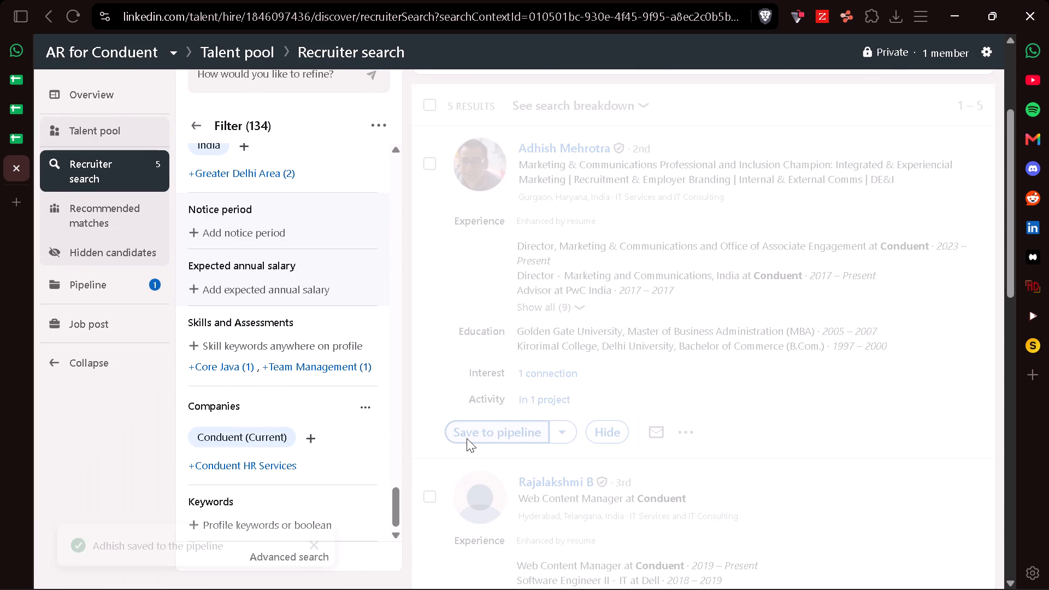
Examine the remaining candidates in the search results for relevant marketing or content roles at Conduent.
{"action": "scroll", "coordinate": [467, 438], "scroll_direction": "down", "scroll_amount": 2}
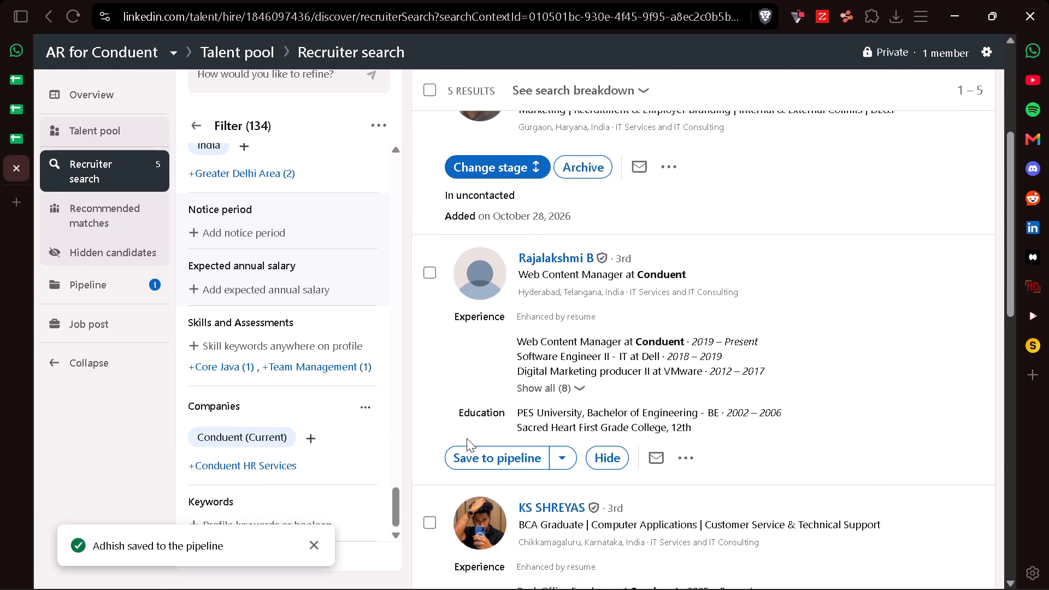
{"action": "scroll", "coordinate": [467, 438], "scroll_direction": "down", "scroll_amount": 3}
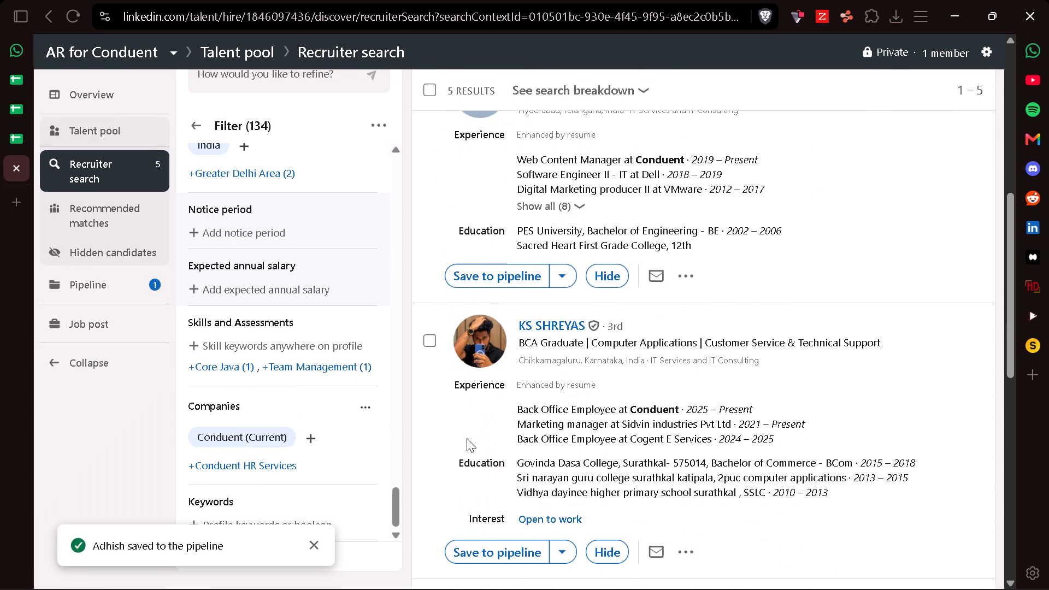
{"action": "scroll", "coordinate": [467, 438], "scroll_direction": "down", "scroll_amount": 3}
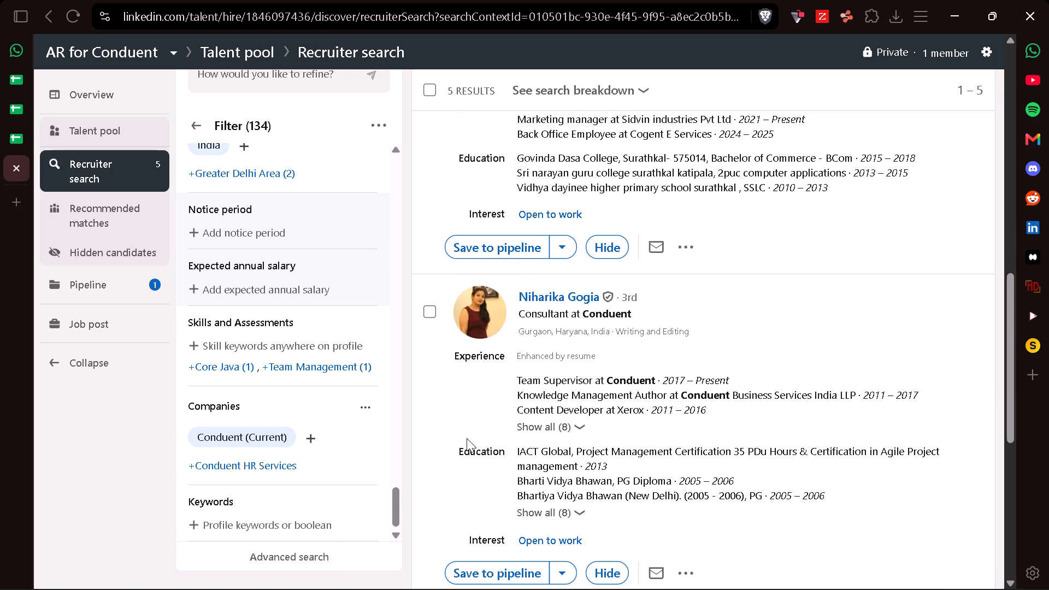
{"action": "scroll", "coordinate": [467, 438], "scroll_direction": "down", "scroll_amount": 4}
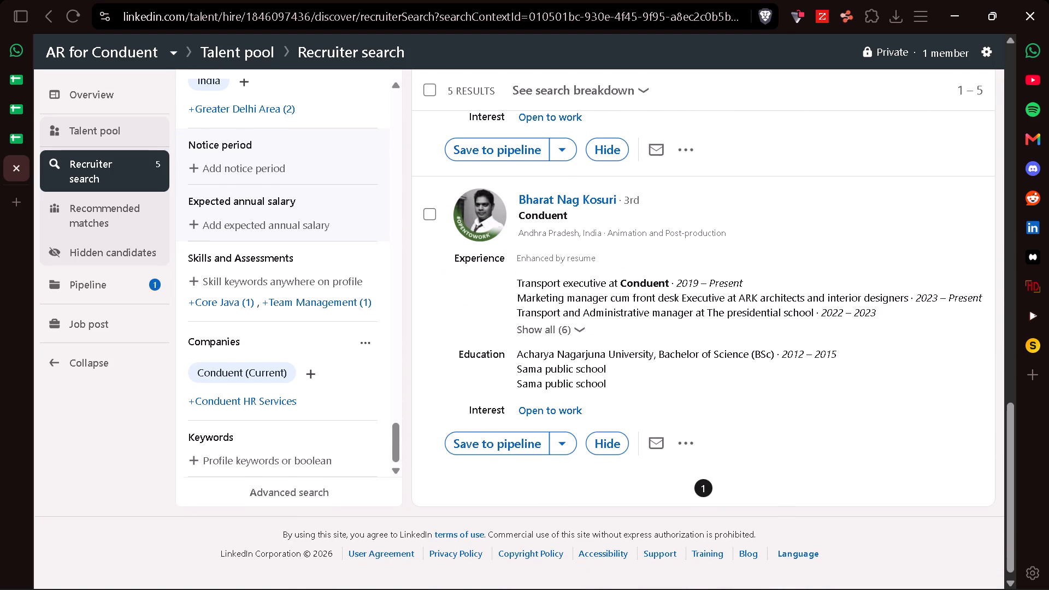
{"action": "scroll", "coordinate": [467, 438], "scroll_direction": "up", "scroll_amount": 9}
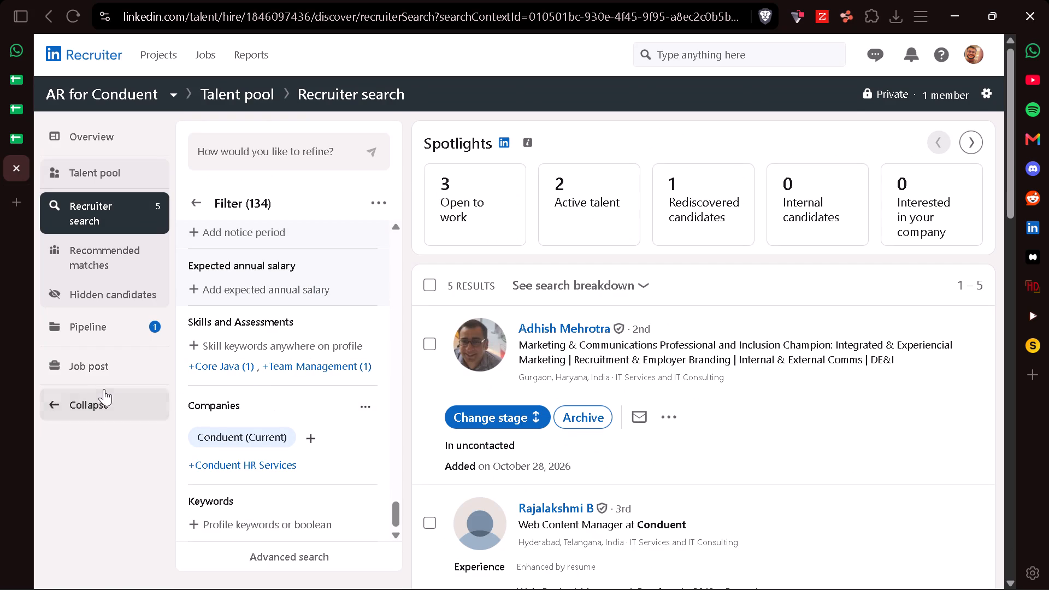
Copy the saved pipeline candidate's full name from the profile into A4 of the Conduent Contact Map.
{"action": "left_click", "coordinate": [109, 329]}
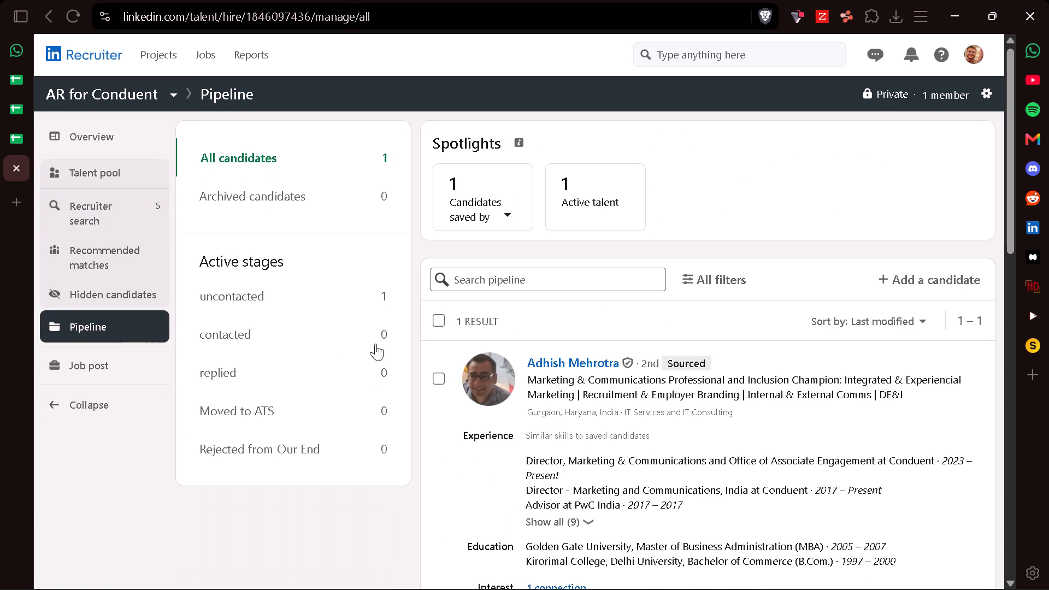
{"action": "left_click", "coordinate": [560, 359]}
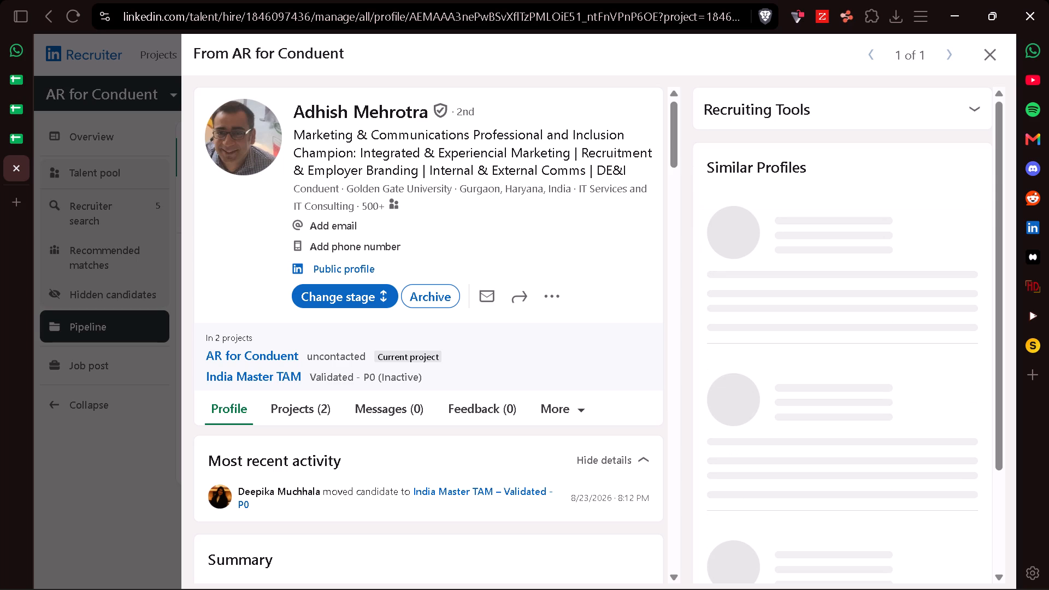
{"action": "left_click_drag", "start_coordinate": [293, 115], "coordinate": [427, 114]}
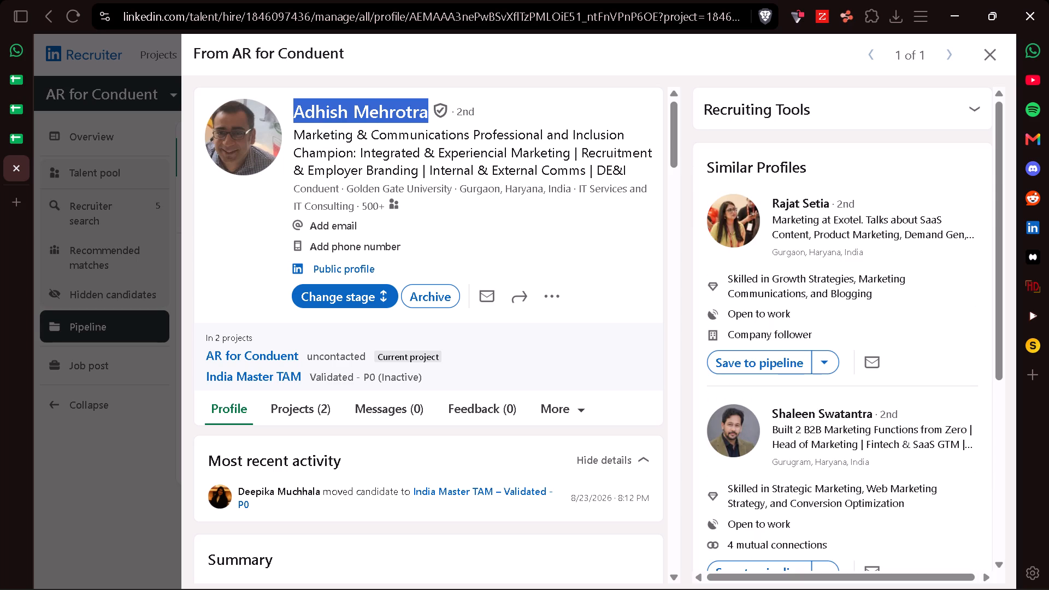
{"action": "key", "text": "ctrl+c"}
{"action": "left_click", "coordinate": [15, 140]}
{"action": "key", "text": "ctrl+v"}
Copy the candidate's current title, Director, Marketing & Communications and Office of Associate Engagement, from the Recruiter profile into C4 of the Contact Map.
{"action": "key", "text": "Right"}
{"action": "key", "text": "Right"}
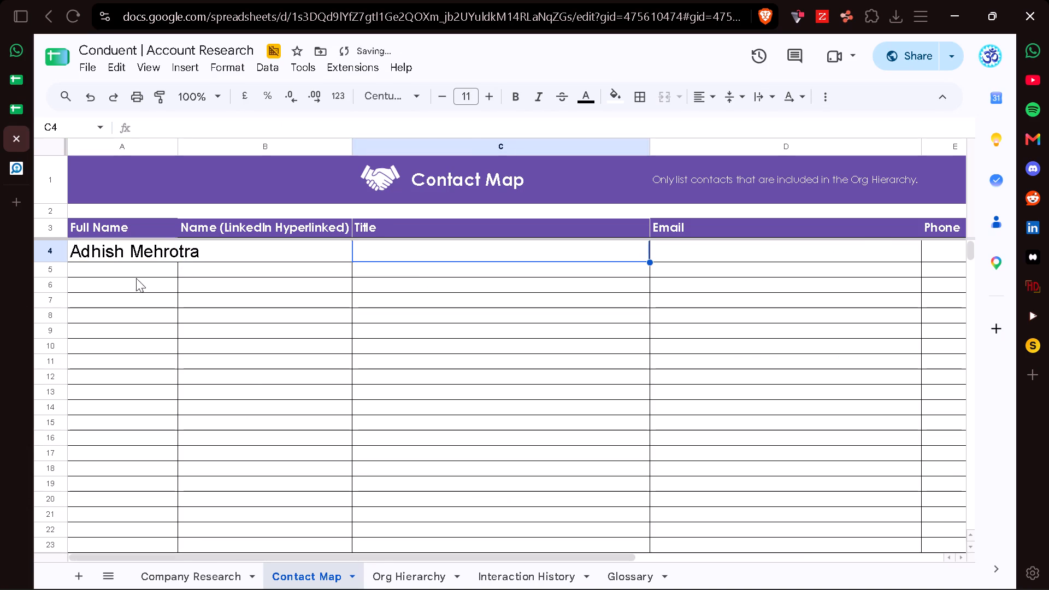
{"action": "left_click", "coordinate": [17, 165]}
{"action": "scroll", "coordinate": [294, 447], "scroll_direction": "down", "scroll_amount": 5}
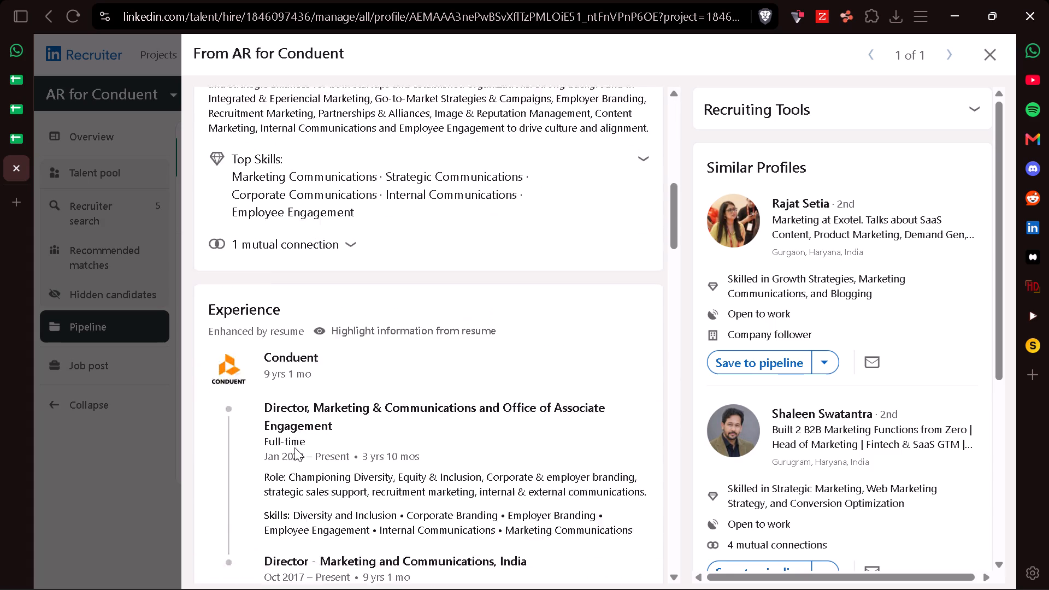
{"action": "scroll", "coordinate": [294, 447], "scroll_direction": "down", "scroll_amount": 1}
{"action": "left_click_drag", "start_coordinate": [262, 346], "coordinate": [341, 370]}
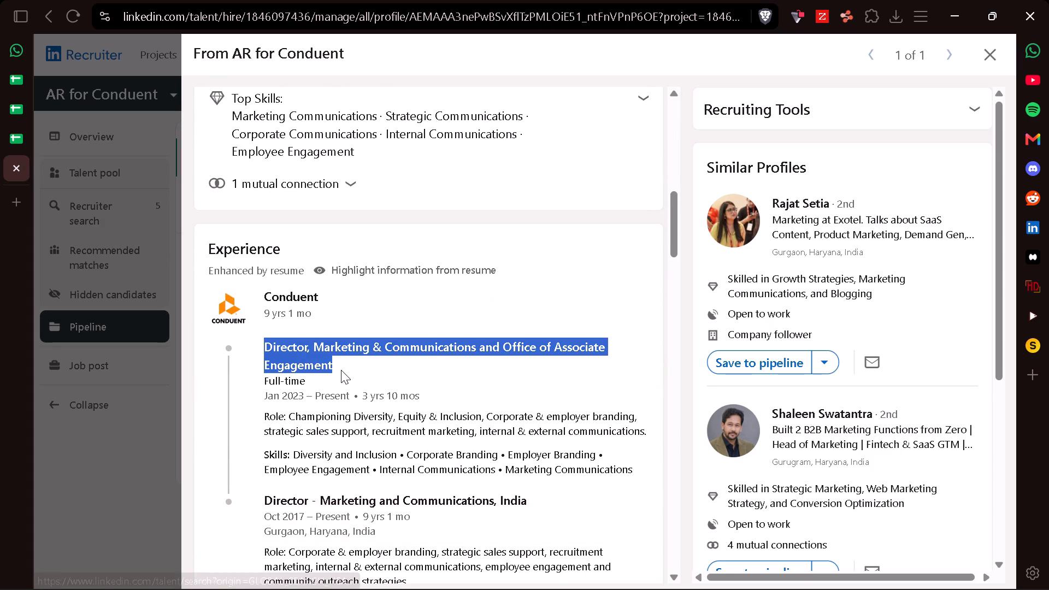
{"action": "key", "text": "ctrl+c"}
{"action": "left_click", "coordinate": [15, 137]}
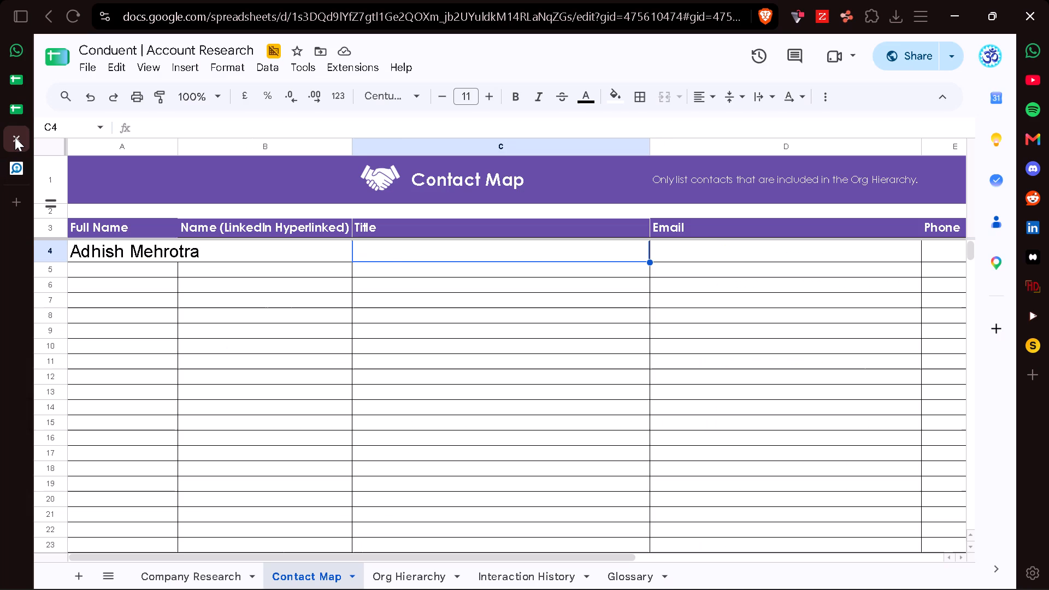
{"action": "key", "text": "ctrl+v"}
Copy the candidate's public profile link from Recruiter into F4 of the Contact Map, opening the ZoomInfo extension on the profile along the way.
{"action": "key", "text": "Right"}
{"action": "key", "text": "Right"}
{"action": "scroll", "coordinate": [455, 329], "scroll_direction": "left", "scroll_amount": 5}
{"action": "key", "text": "Right"}
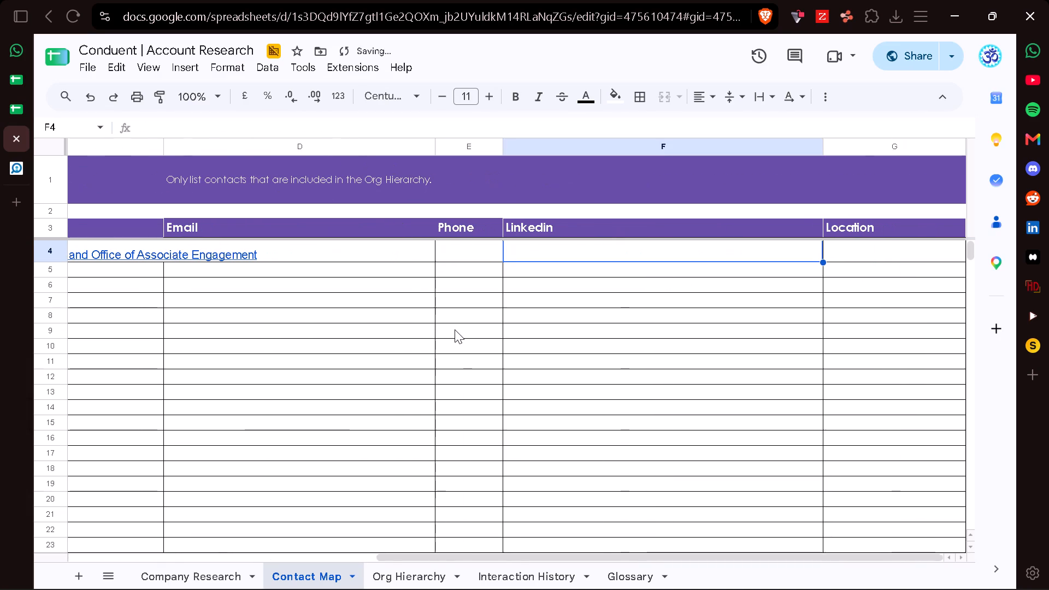
{"action": "scroll", "coordinate": [455, 329], "scroll_direction": "left", "scroll_amount": 2}
{"action": "left_click", "coordinate": [9, 169]}
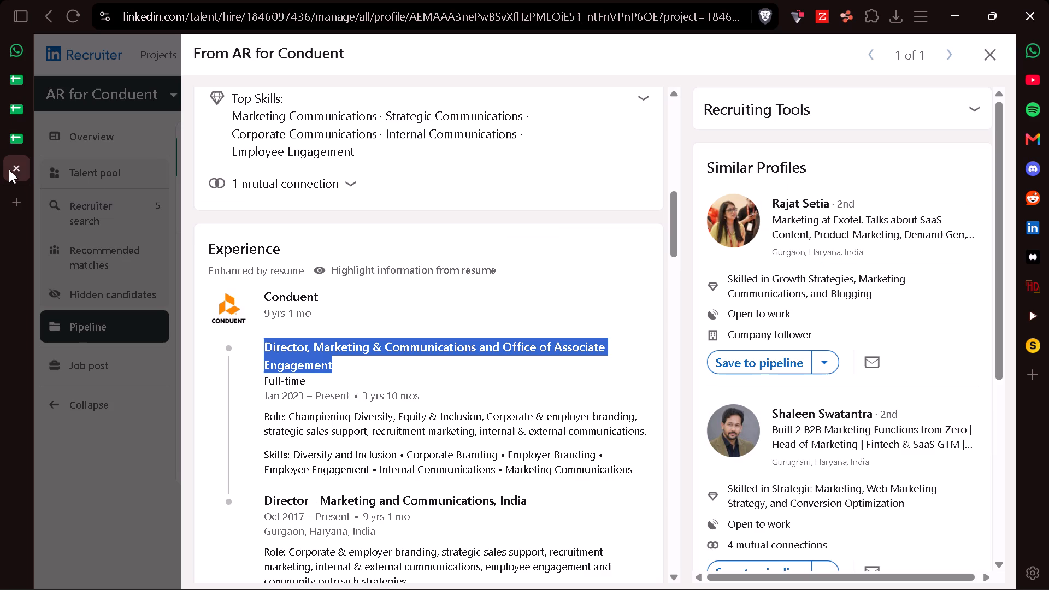
{"action": "scroll", "coordinate": [397, 281], "scroll_direction": "up", "scroll_amount": 4}
{"action": "scroll", "coordinate": [310, 248], "scroll_direction": "up", "scroll_amount": 1}
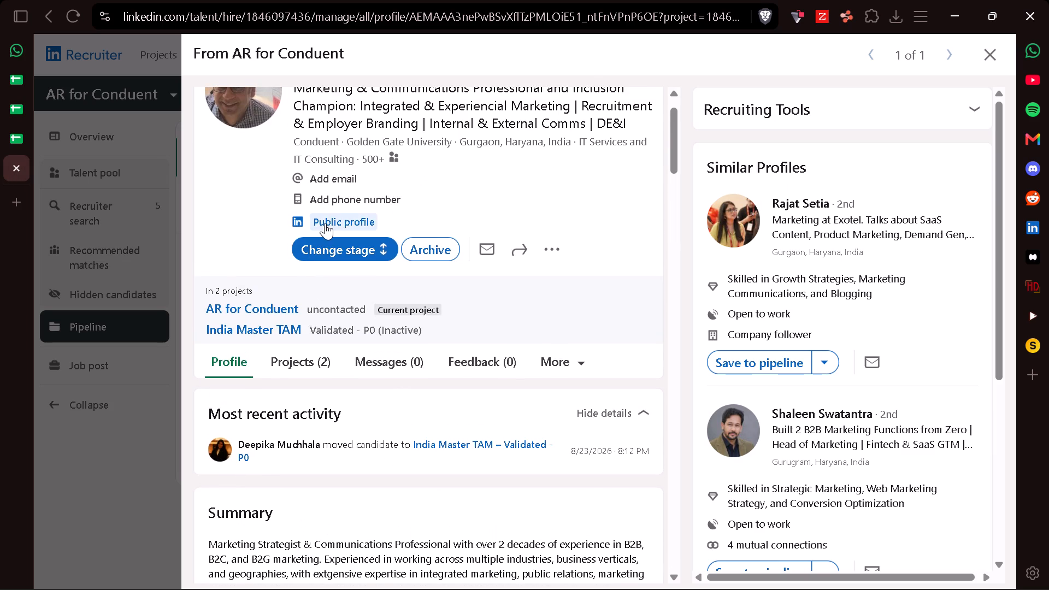
{"action": "left_click", "coordinate": [325, 223]}
{"action": "left_click", "coordinate": [387, 262]}
{"action": "scroll", "coordinate": [387, 262], "scroll_direction": "up", "scroll_amount": 3}
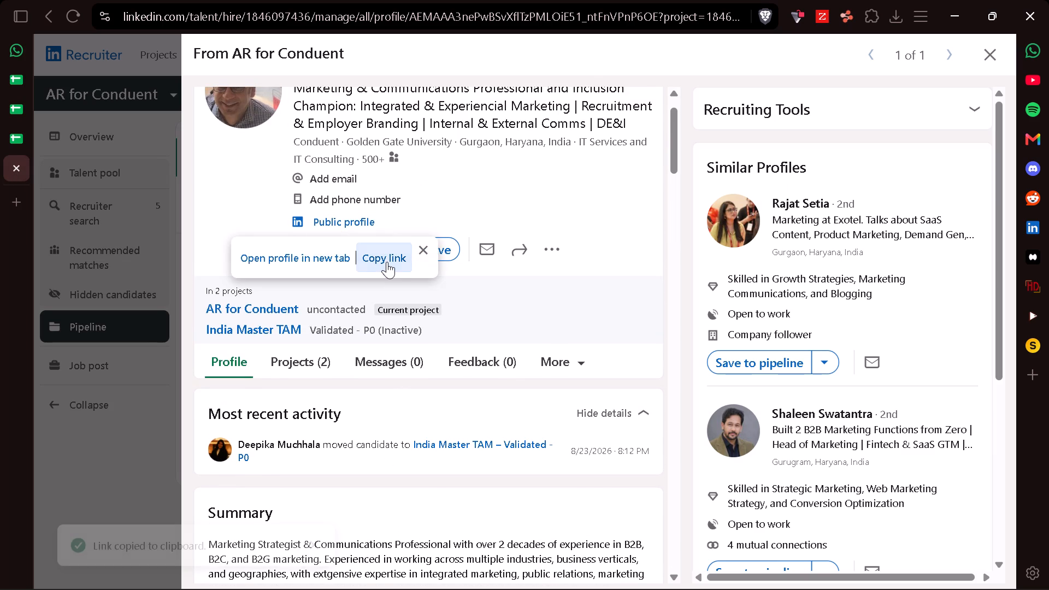
{"action": "scroll", "coordinate": [387, 262], "scroll_direction": "up", "scroll_amount": 2}
{"action": "scroll", "coordinate": [519, 237], "scroll_direction": "up", "scroll_amount": 4}
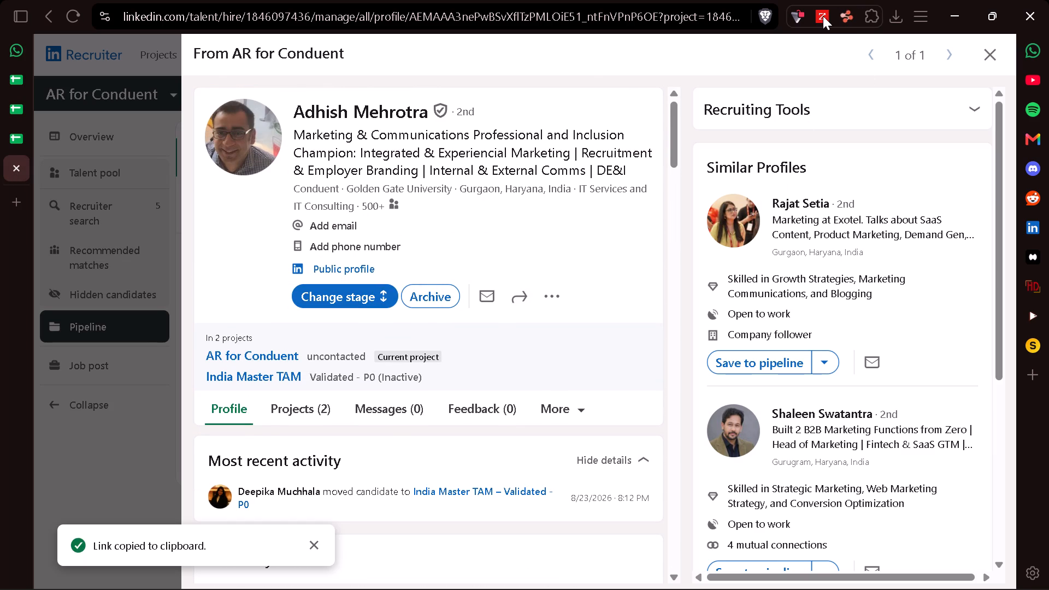
{"action": "left_click", "coordinate": [823, 16]}
{"action": "left_click", "coordinate": [15, 145]}
{"action": "key", "text": "ctrl+v"}
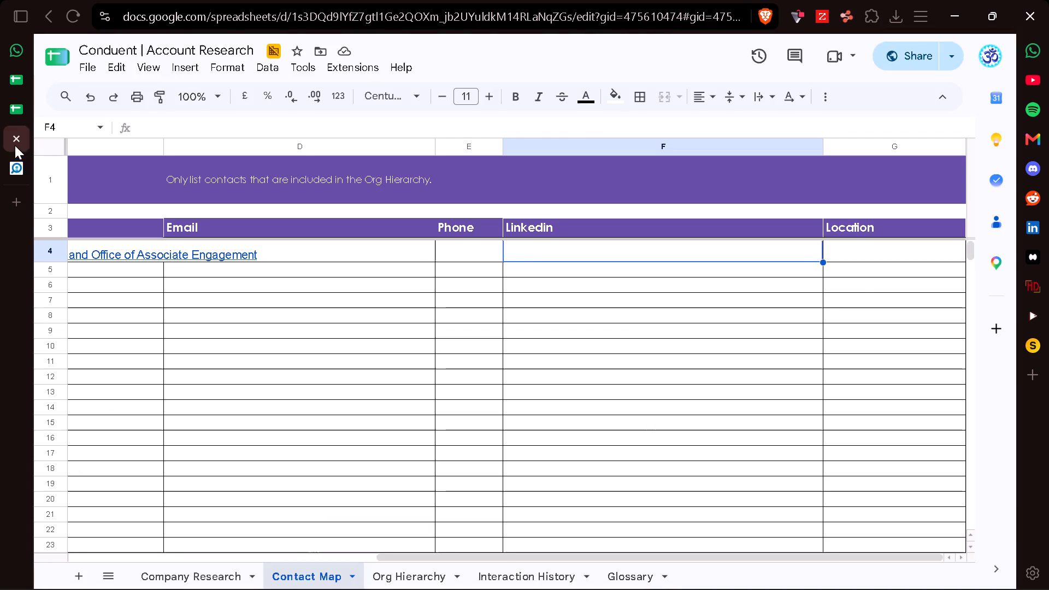
Enter Gurgaon as the contact's location in G4.
{"action": "key", "text": "Right"}
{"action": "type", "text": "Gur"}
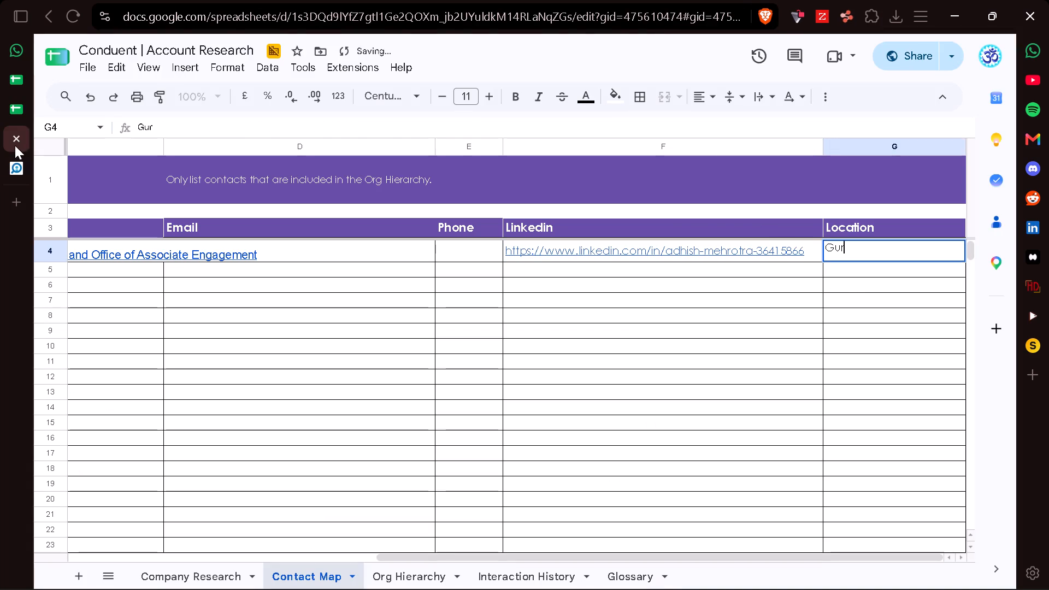
{"action": "left_click", "coordinate": [909, 229]}
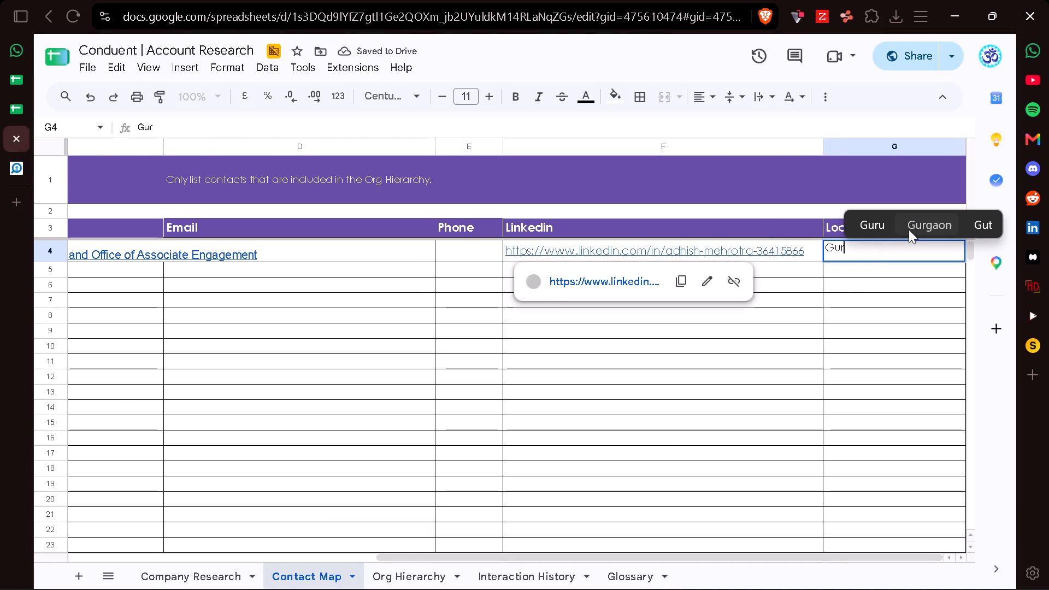
{"action": "key", "text": "Return"}
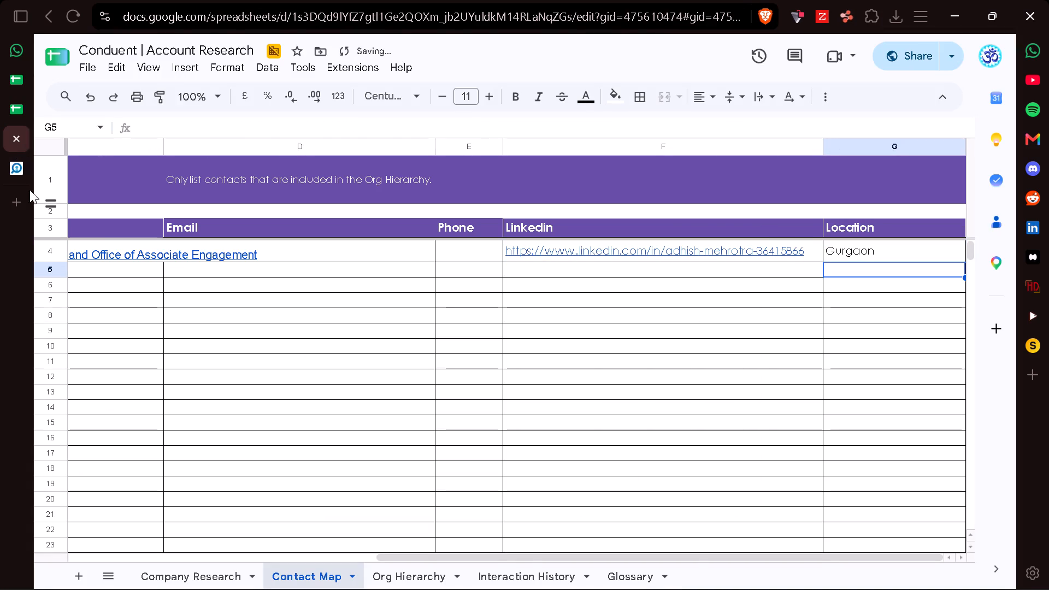
Copy the contact's business email from ZoomInfo into D4 of the Contact Map.
{"action": "left_click", "coordinate": [3, 169]}
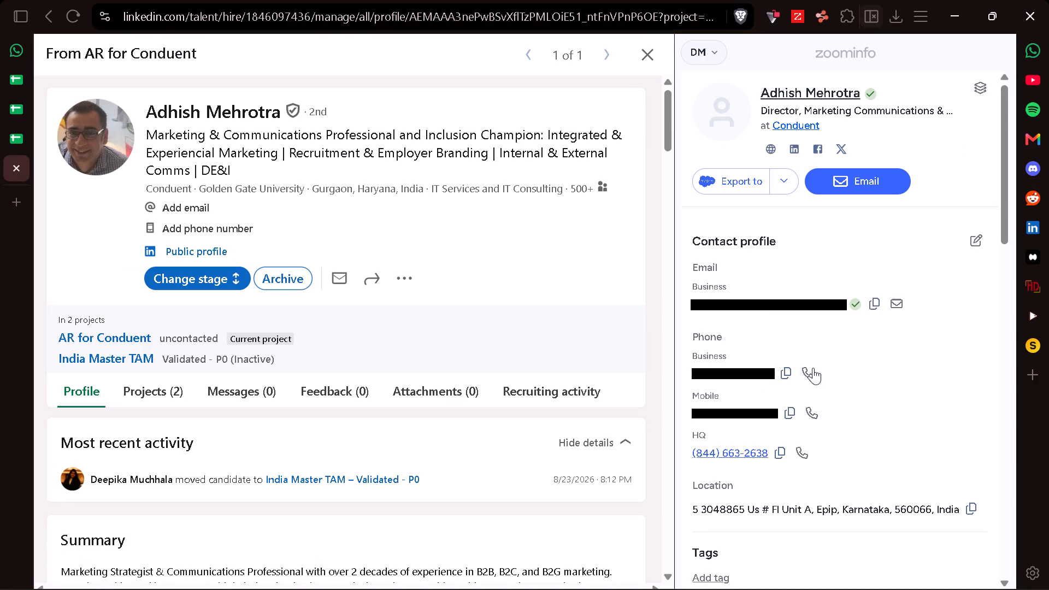
{"action": "left_click", "coordinate": [876, 306]}
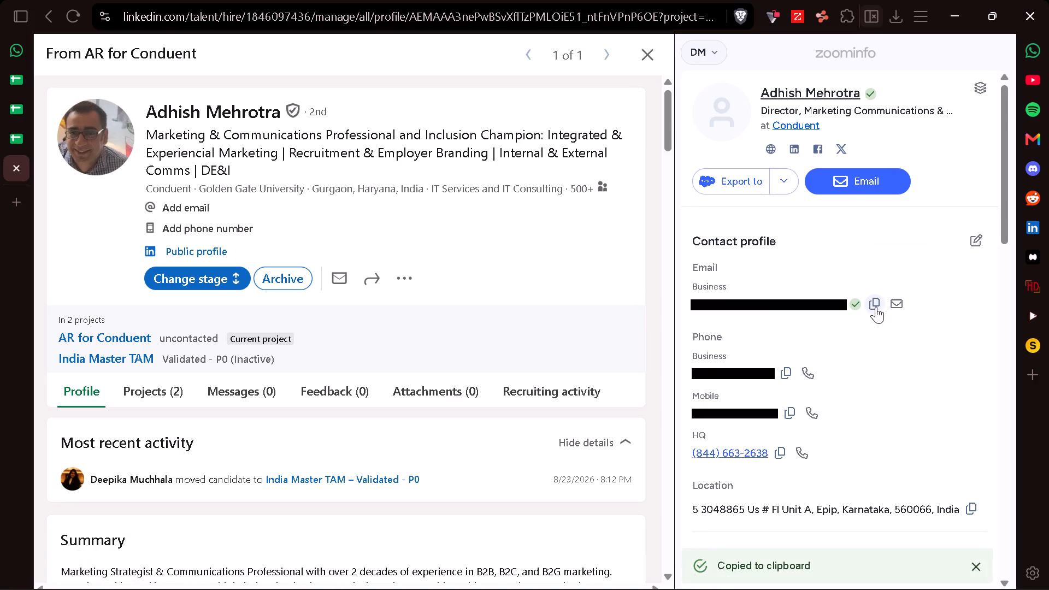
{"action": "left_click", "coordinate": [23, 131]}
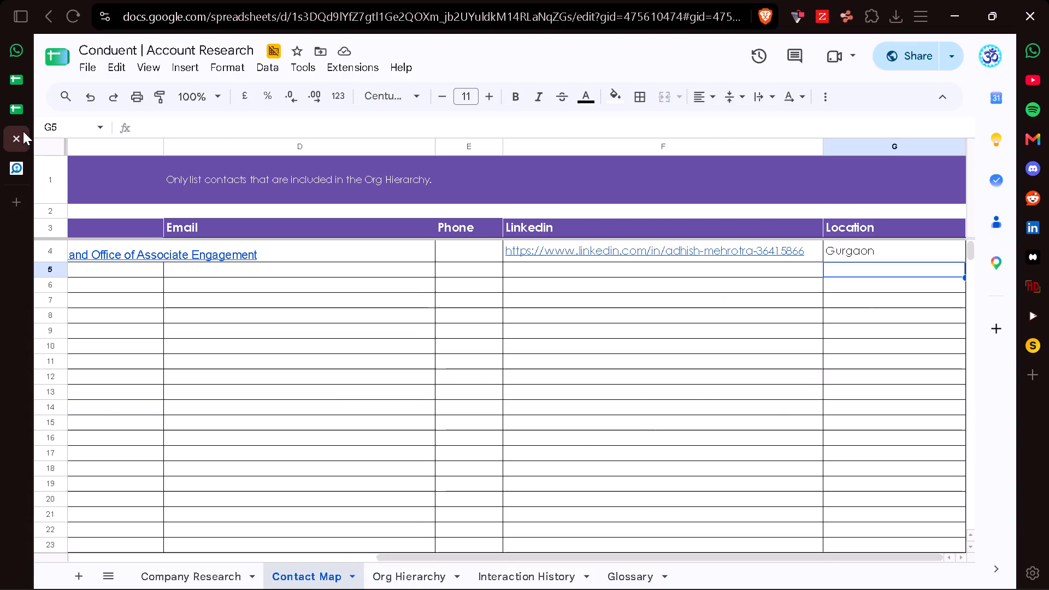
{"action": "left_click", "coordinate": [378, 253]}
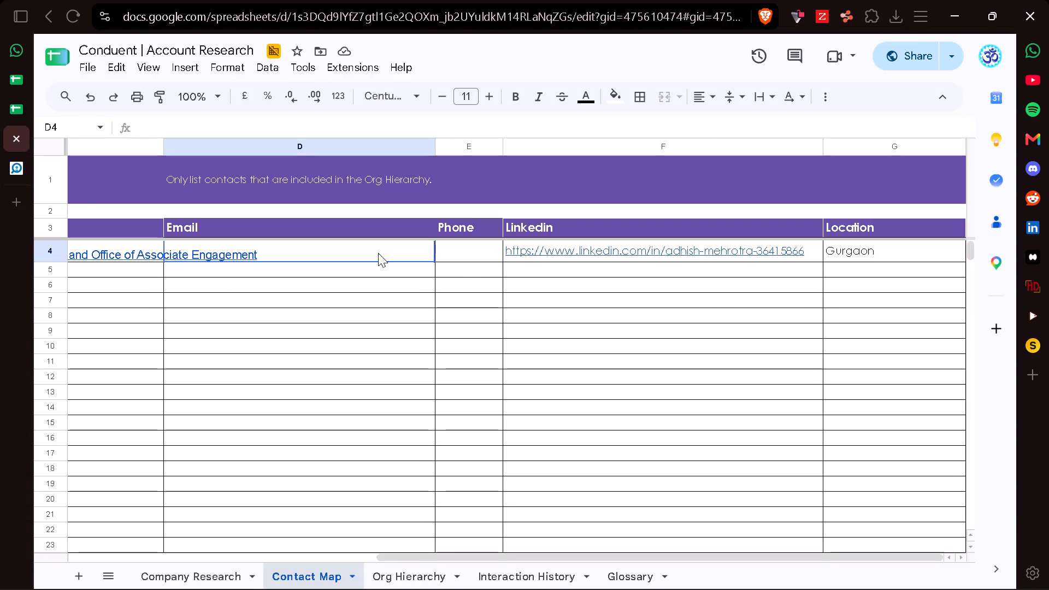
{"action": "key", "text": "ctrl+v"}
Copy the contact's mobile number from ZoomInfo into E4 of the Contact Map and strip the leading characters from it.
{"action": "key", "text": "Right"}
{"action": "left_click", "coordinate": [7, 167]}
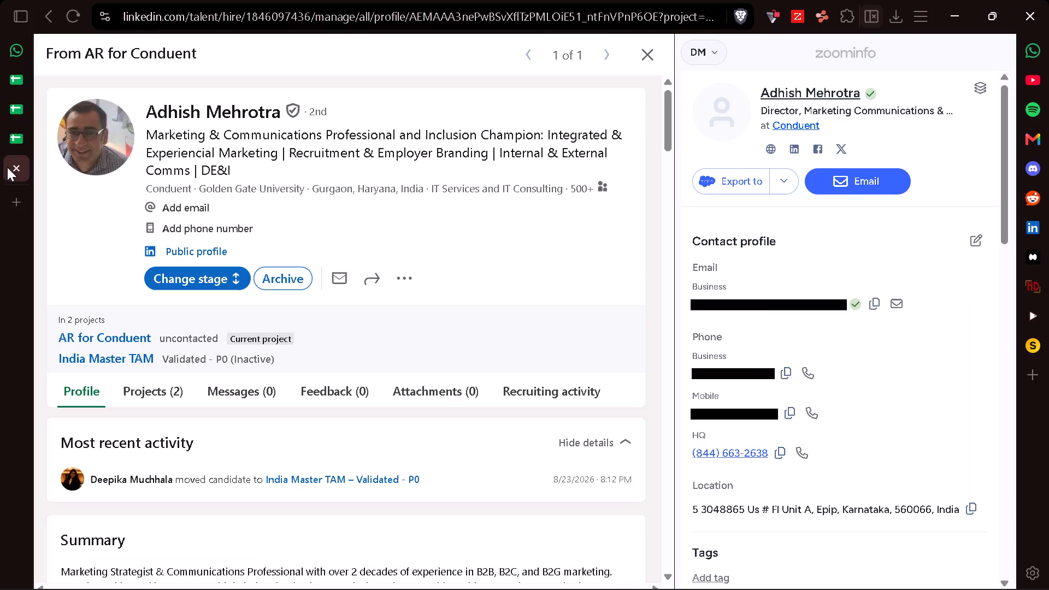
{"action": "left_click", "coordinate": [788, 411]}
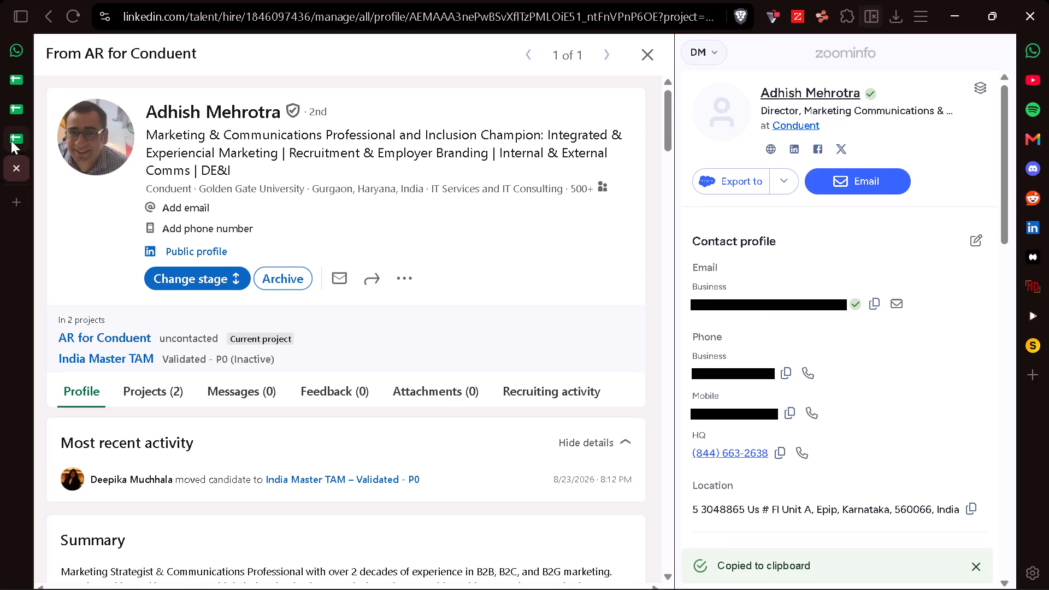
{"action": "left_click", "coordinate": [11, 140]}
{"action": "key", "text": "ctrl+v"}
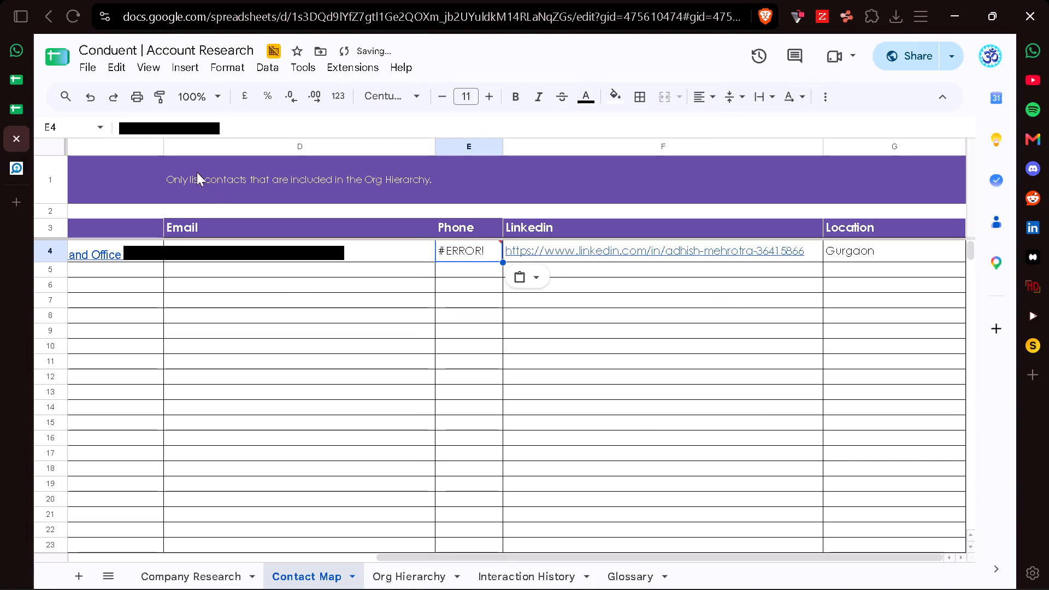
{"action": "left_click", "coordinate": [157, 127]}
{"action": "key", "text": "BackSpace"}
{"action": "key", "text": "BackSpace"}
{"action": "key", "text": "BackSpace"}
{"action": "key", "text": "BackSpace"}
{"action": "key", "text": "BackSpace"}
{"action": "key", "text": "BackSpace"}
{"action": "key", "text": "BackSpace"}
{"action": "key", "text": "BackSpace"}
{"action": "key", "text": "BackSpace"}
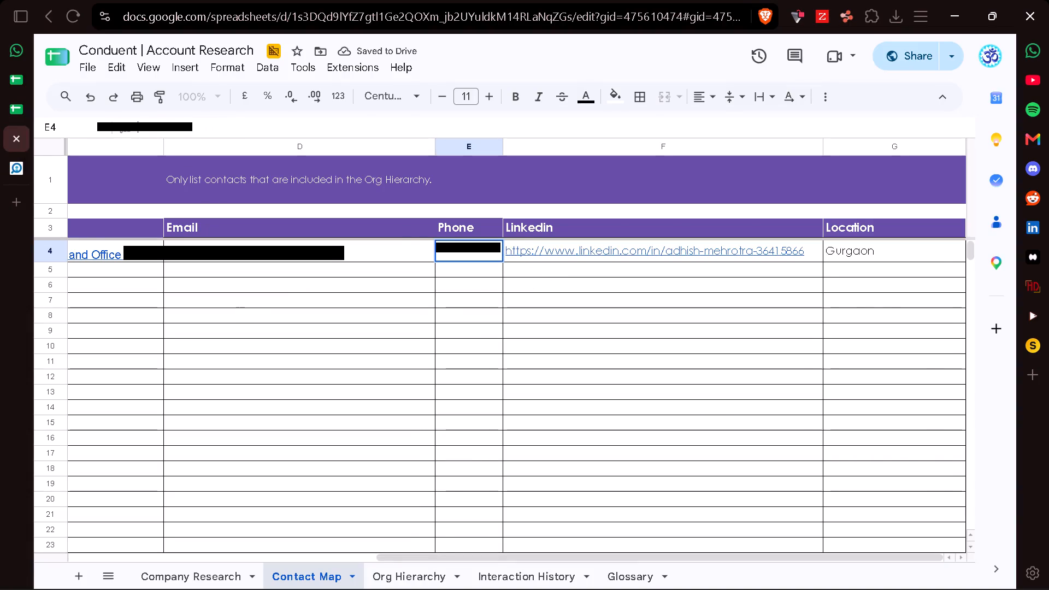
{"action": "scroll", "coordinate": [238, 303], "scroll_direction": "right", "scroll_amount": 7}
{"action": "left_click", "coordinate": [117, 249]}
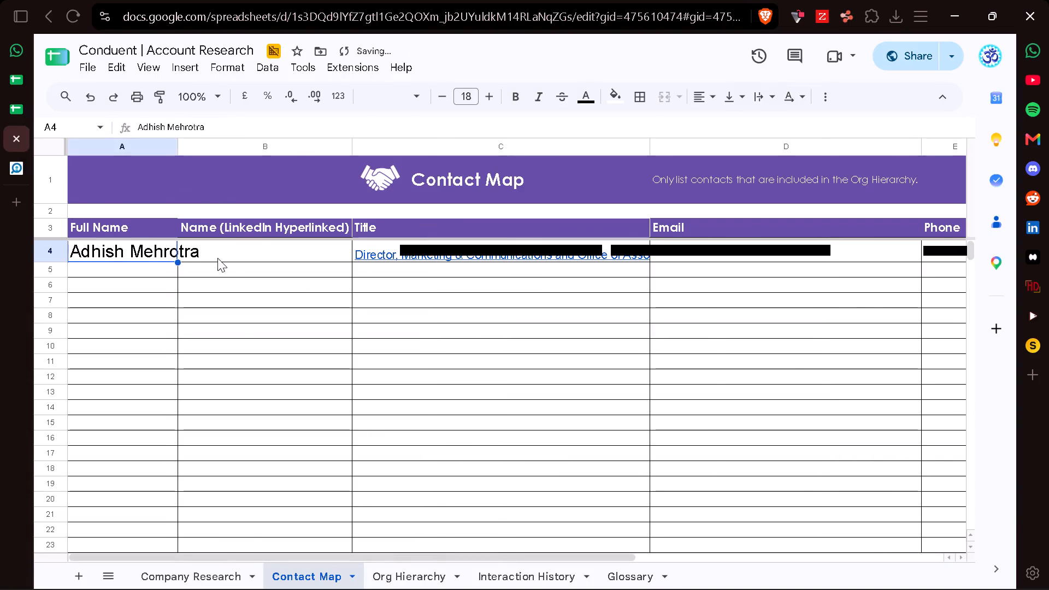
Enter a HYPERLINK formula in B4 that uses F4 as the link and A4 as the displayed name.
{"action": "left_click", "coordinate": [229, 258]}
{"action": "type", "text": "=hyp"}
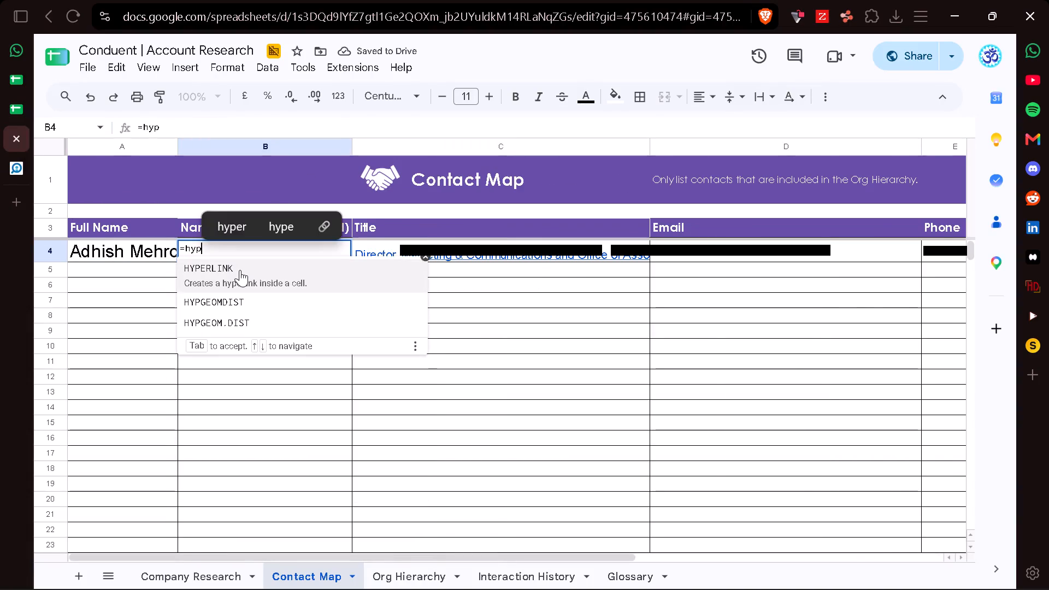
{"action": "left_click", "coordinate": [240, 270]}
{"action": "scroll", "coordinate": [499, 312], "scroll_direction": "left", "scroll_amount": 3}
{"action": "left_click", "coordinate": [692, 244]}
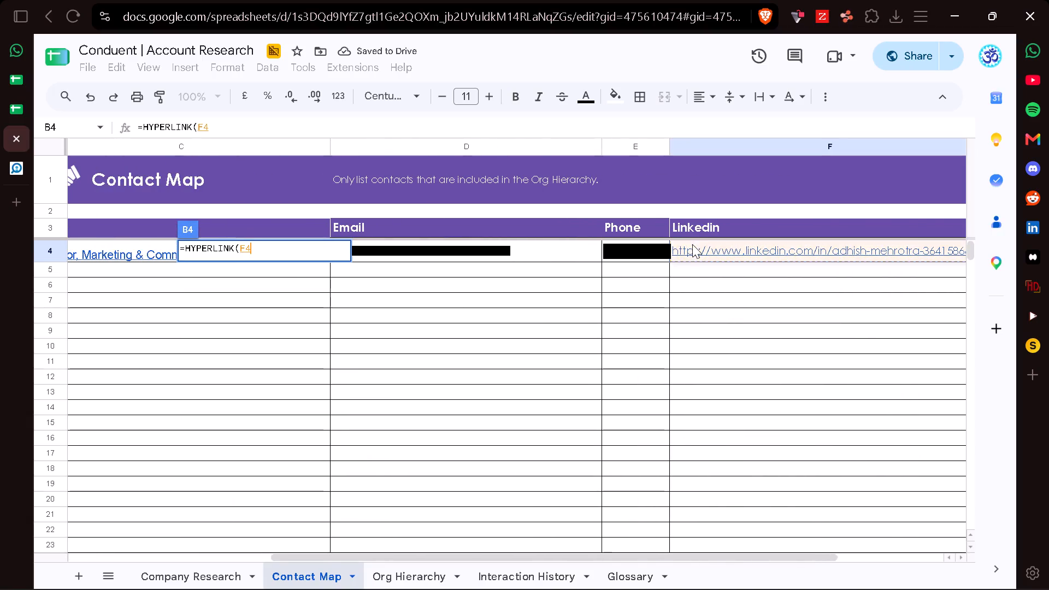
{"action": "scroll", "coordinate": [504, 298], "scroll_direction": "right", "scroll_amount": 8}
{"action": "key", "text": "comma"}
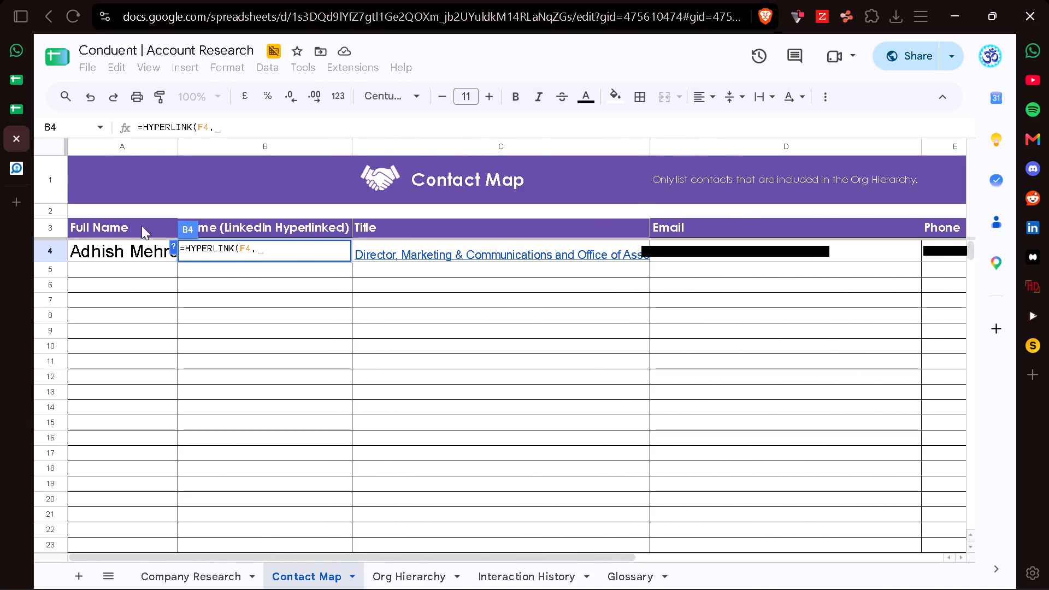
{"action": "left_click", "coordinate": [116, 244]}
{"action": "key", "text": "Return"}
Format the full name in A4 as Century Gothic at size 11.
{"action": "left_click", "coordinate": [105, 250]}
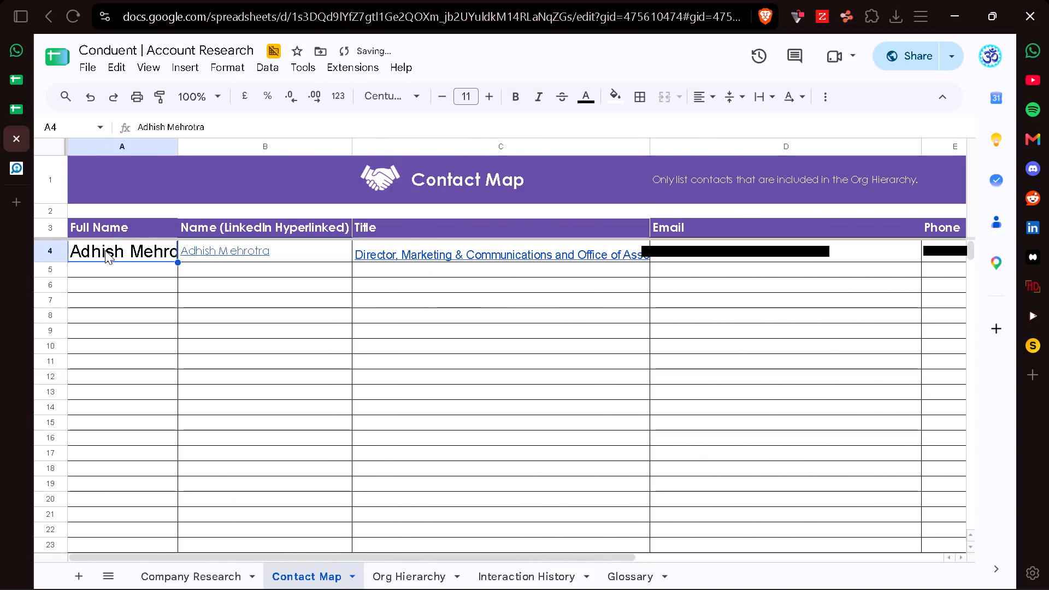
{"action": "key", "text": "shift+Right"}
{"action": "key", "text": "ctrl+shift+Right"}
{"action": "key", "text": "ctrl+shift+Right"}
{"action": "key", "text": "ctrl+shift+Left"}
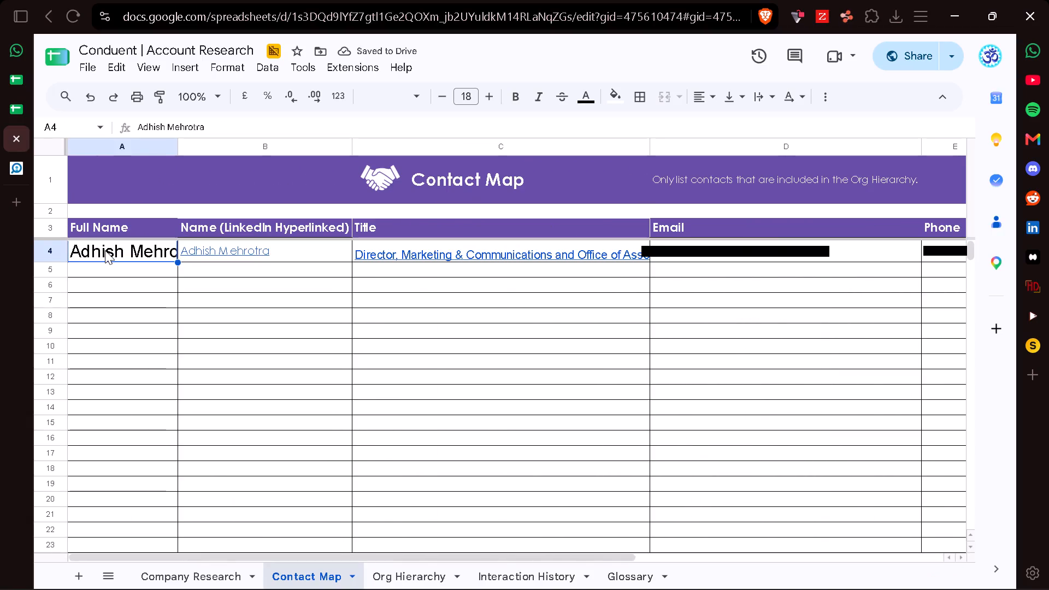
{"action": "key", "text": "ctrl+shift+Right"}
{"action": "key", "text": "ctrl+shift+Left"}
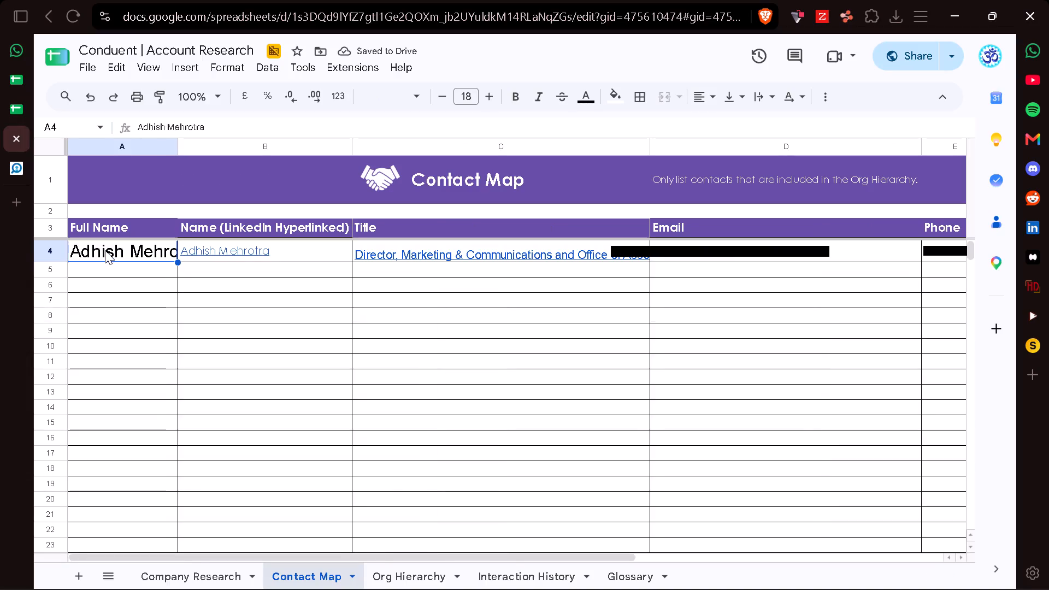
{"action": "triple_click", "coordinate": [433, 95]}
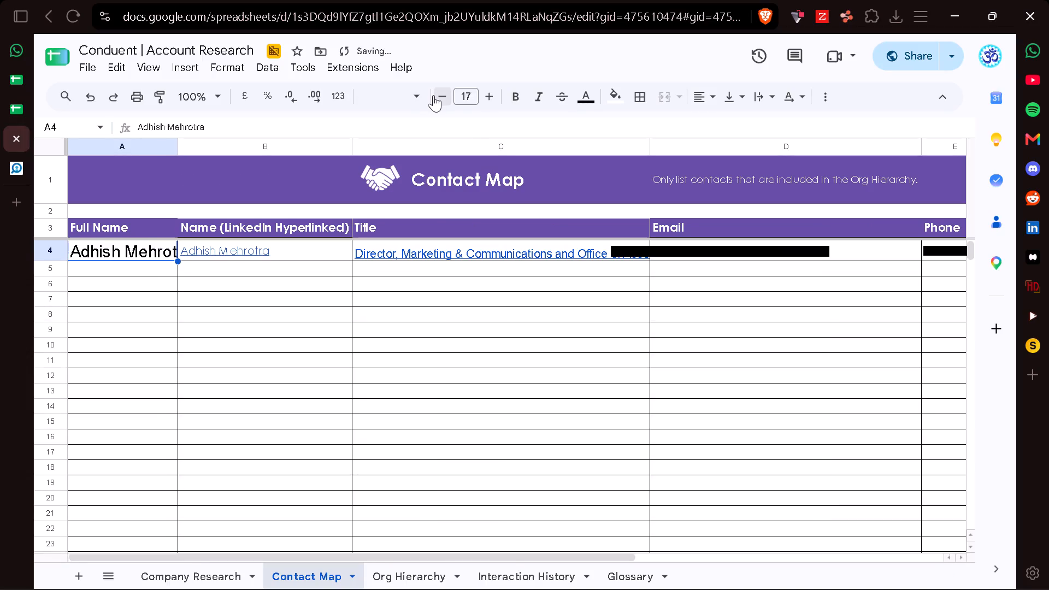
{"action": "triple_click", "coordinate": [433, 95]}
{"action": "left_click", "coordinate": [433, 95]}
{"action": "left_click_drag", "start_coordinate": [419, 96], "coordinate": [413, 228]}
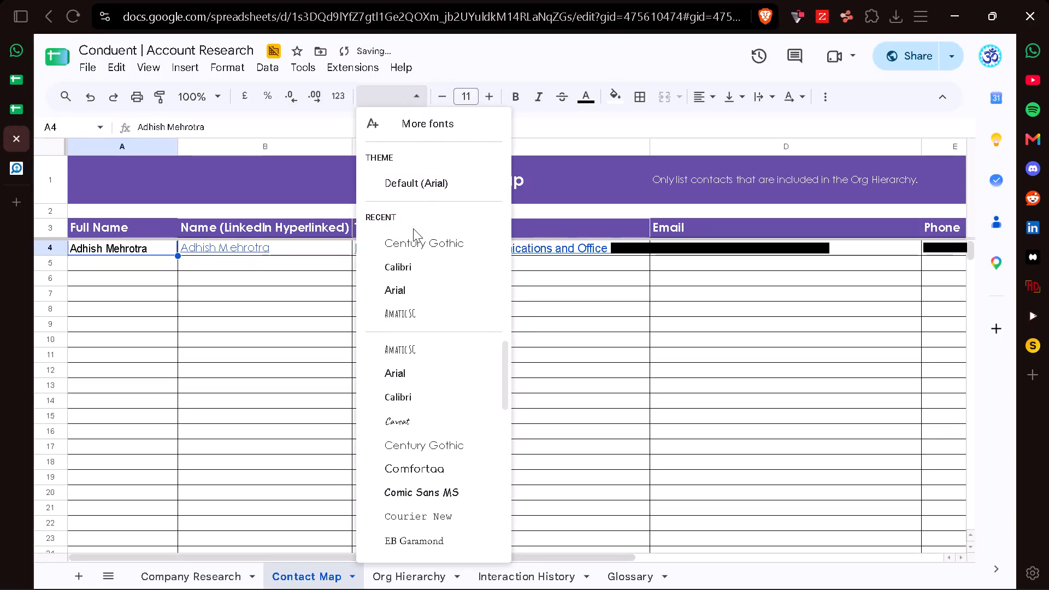
{"action": "left_click_drag", "start_coordinate": [413, 228], "coordinate": [405, 243]}
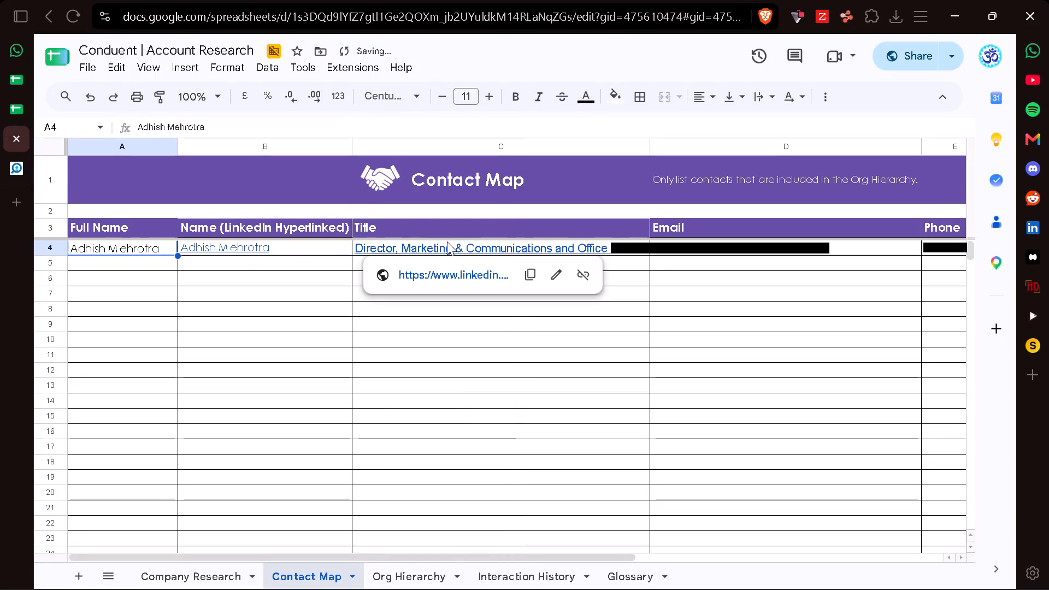
Format the job title in C4 as Century Gothic size 11, without underline and with the text colour reset.
{"action": "left_click", "coordinate": [457, 248]}
{"action": "right_click", "coordinate": [457, 248]}
{"action": "scroll", "coordinate": [541, 484], "scroll_direction": "down", "scroll_amount": 4}
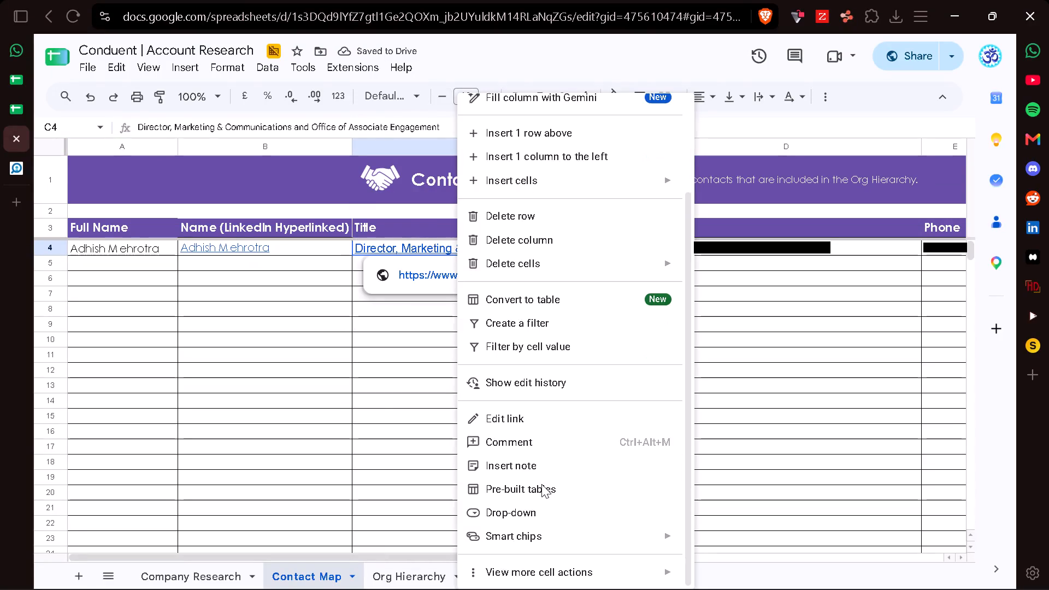
{"action": "left_click", "coordinate": [715, 463]}
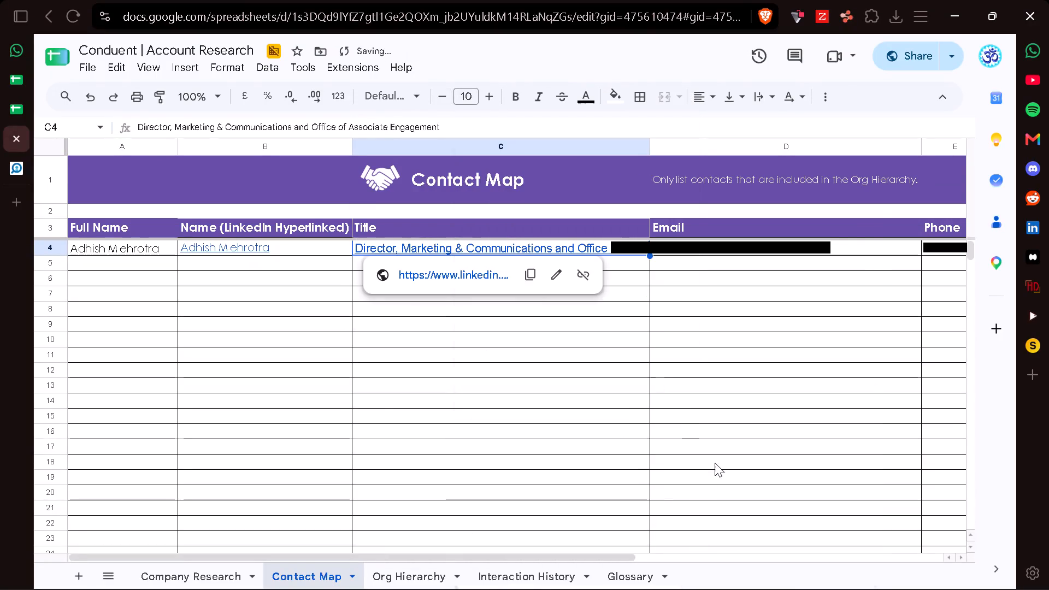
{"action": "key", "text": "ctrl+u"}
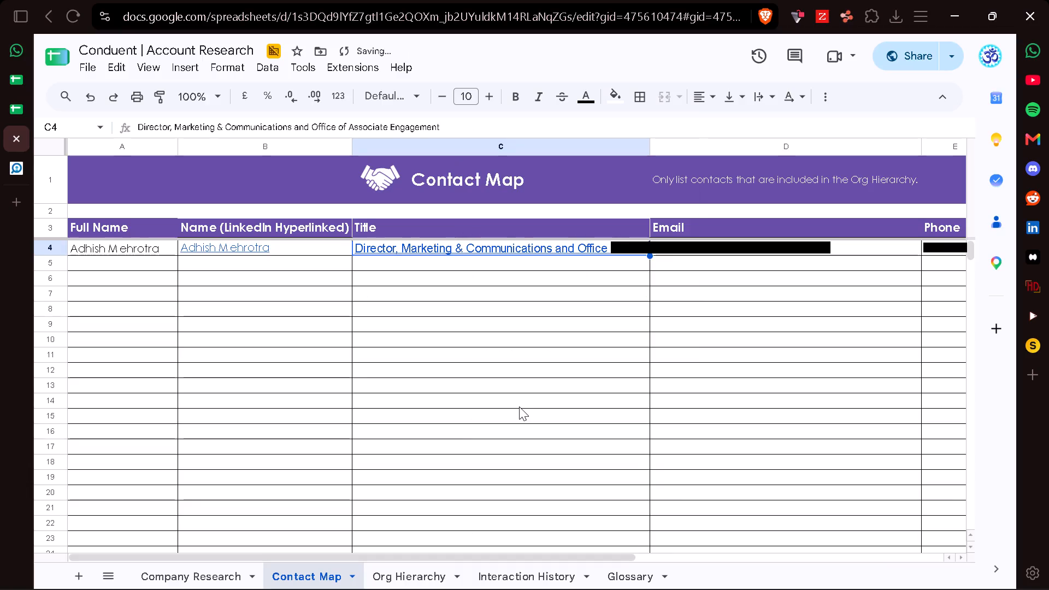
{"action": "key", "text": "ctrl+u"}
{"action": "left_click", "coordinate": [581, 101]}
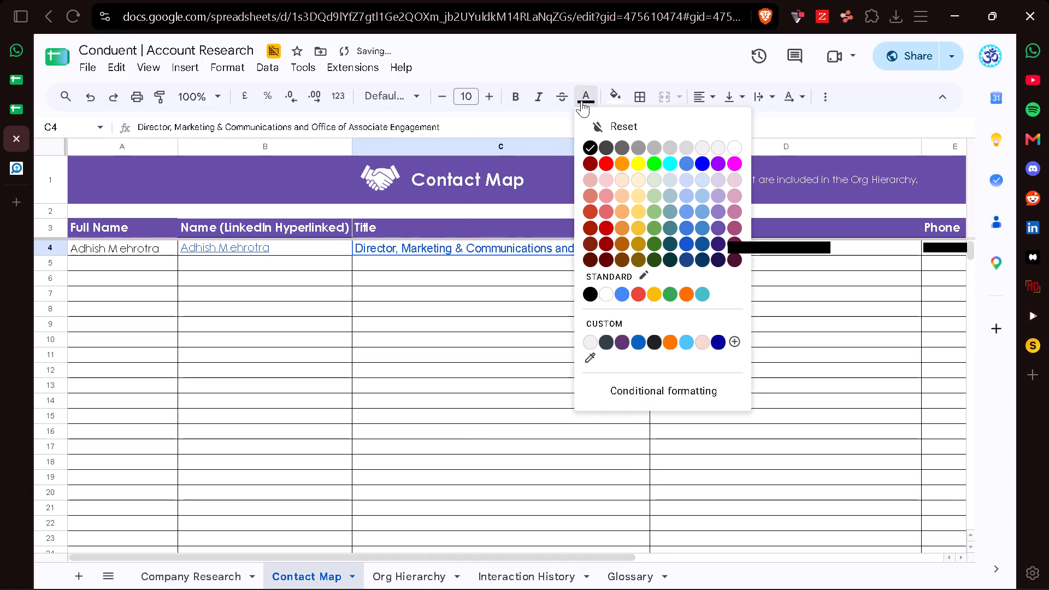
{"action": "left_click", "coordinate": [593, 116]}
{"action": "left_click", "coordinate": [495, 99]}
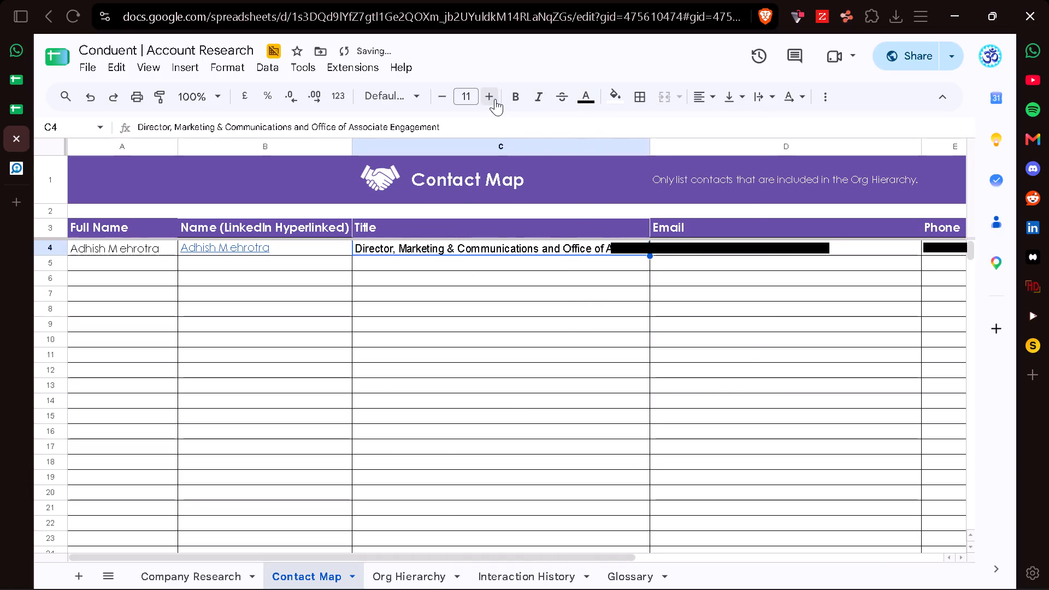
{"action": "left_click", "coordinate": [404, 98]}
{"action": "left_click", "coordinate": [423, 246]}
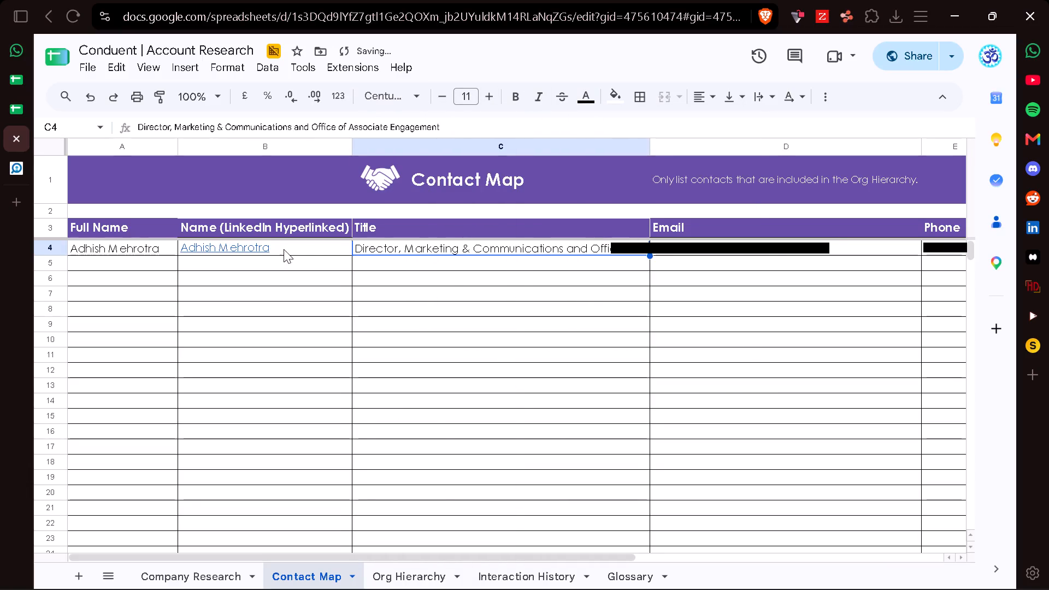
Apply Century Gothic at size 11 across the contact's whole row, A4:G4.
{"action": "left_click", "coordinate": [137, 244]}
{"action": "key", "text": "ctrl+shift+Right"}
{"action": "key", "text": "ctrl+shift+Right"}
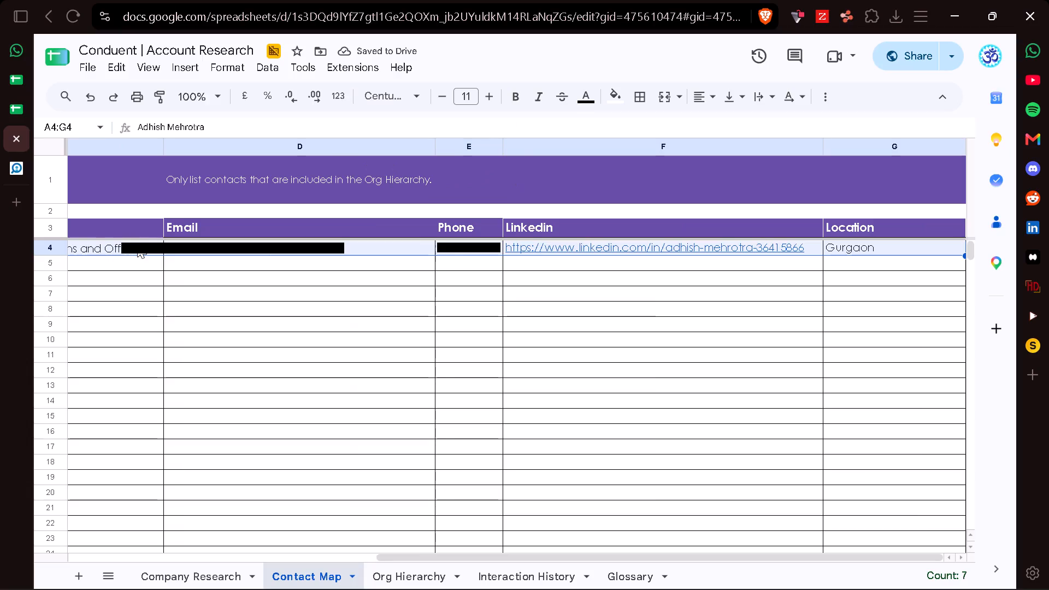
{"action": "left_click", "coordinate": [388, 101]}
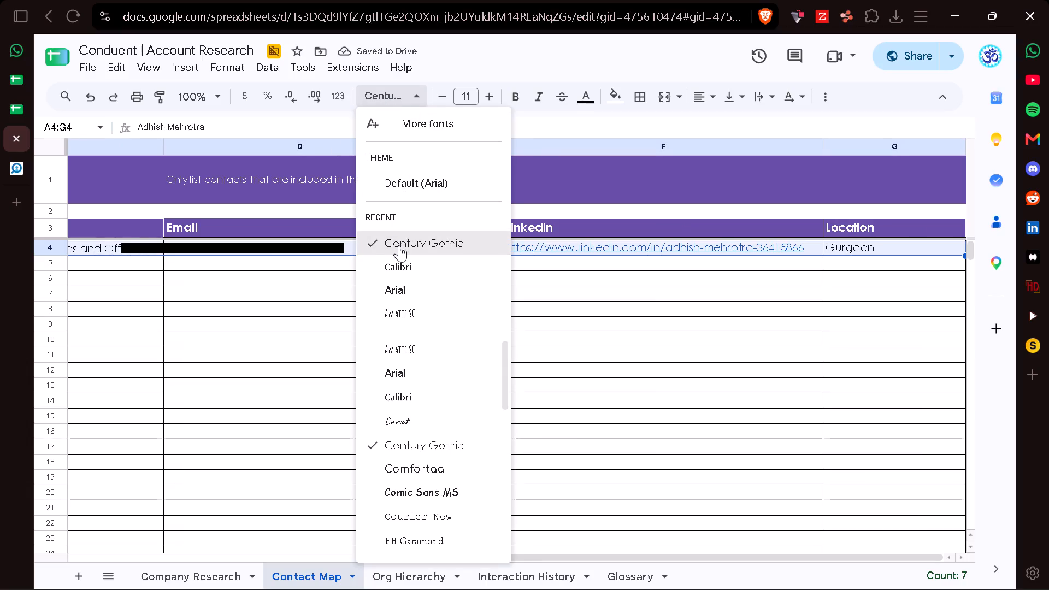
{"action": "left_click", "coordinate": [399, 245]}
{"action": "left_click", "coordinate": [447, 93]}
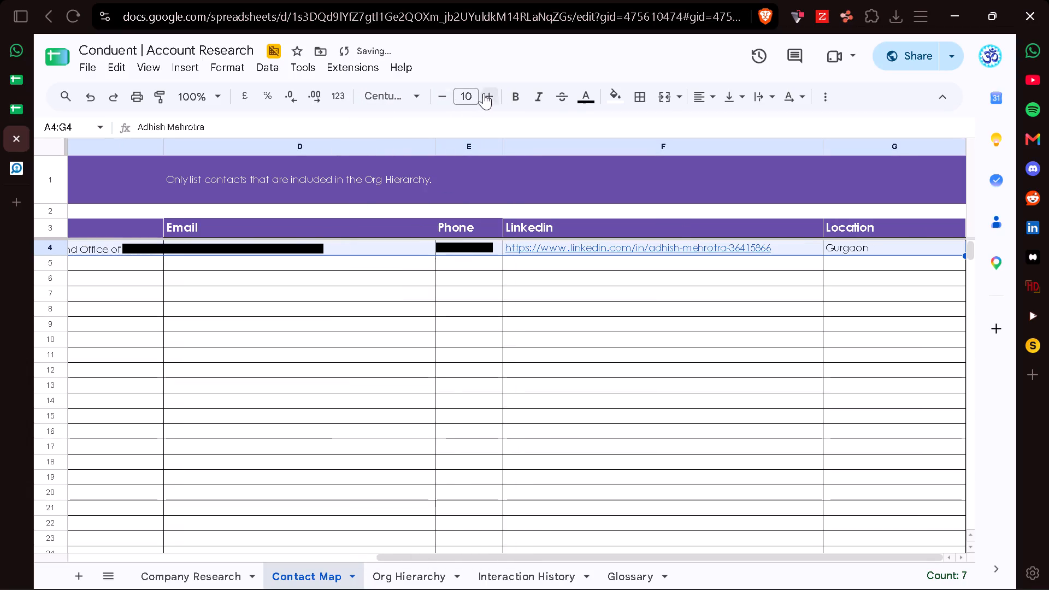
{"action": "left_click", "coordinate": [491, 95]}
Add all borders to A4:G4 and align the contents vertically to the middle.
{"action": "left_click", "coordinate": [644, 100]}
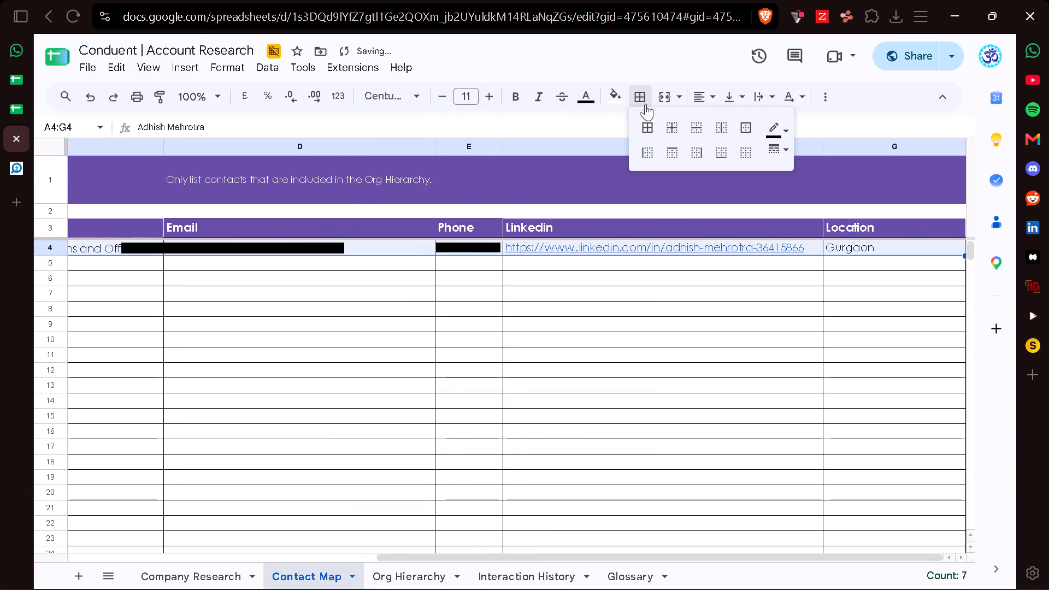
{"action": "left_click", "coordinate": [650, 129]}
{"action": "left_click_drag", "start_coordinate": [731, 103], "coordinate": [750, 123]}
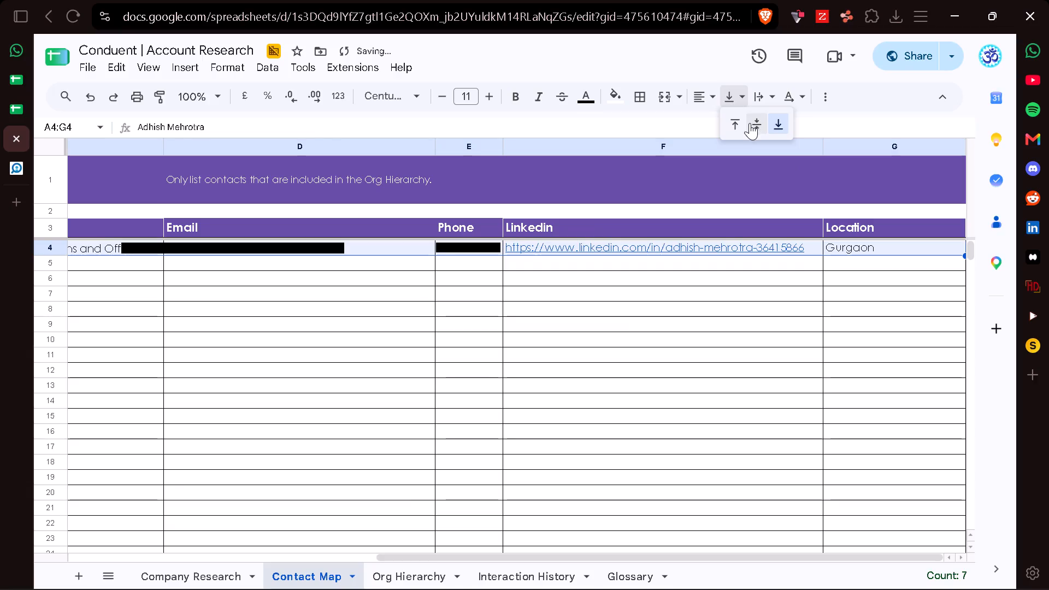
{"action": "left_click_drag", "start_coordinate": [750, 123], "coordinate": [750, 123]}
{"action": "left_click", "coordinate": [750, 123]}
{"action": "scroll", "coordinate": [622, 319], "scroll_direction": "right", "scroll_amount": 7}
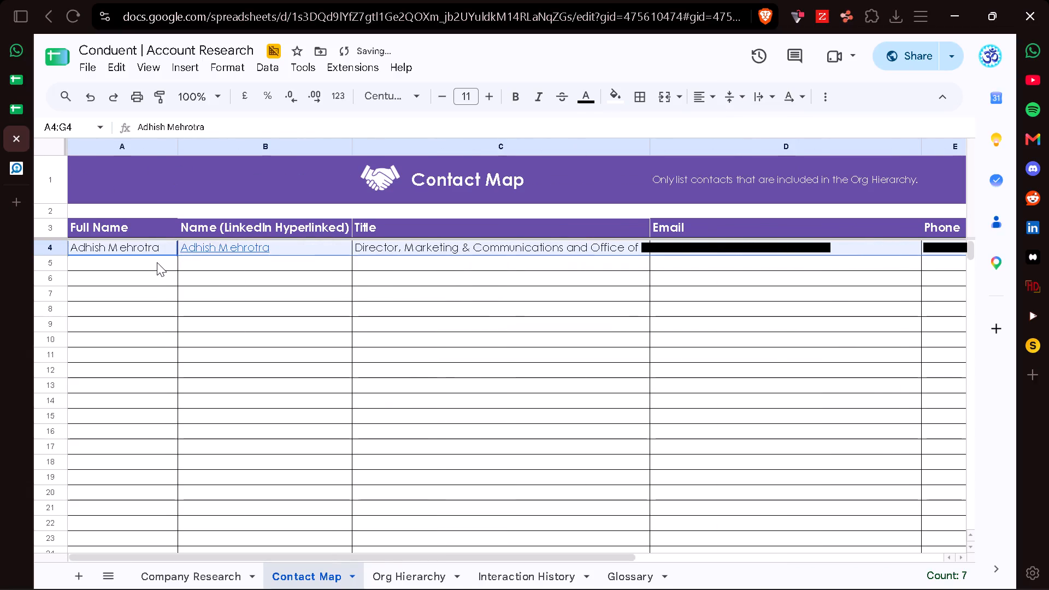
{"action": "left_click", "coordinate": [150, 264]}
Open the contact's public LinkedIn profile from the Recruiter record and close the Recruiter page.
{"action": "left_click", "coordinate": [19, 172]}
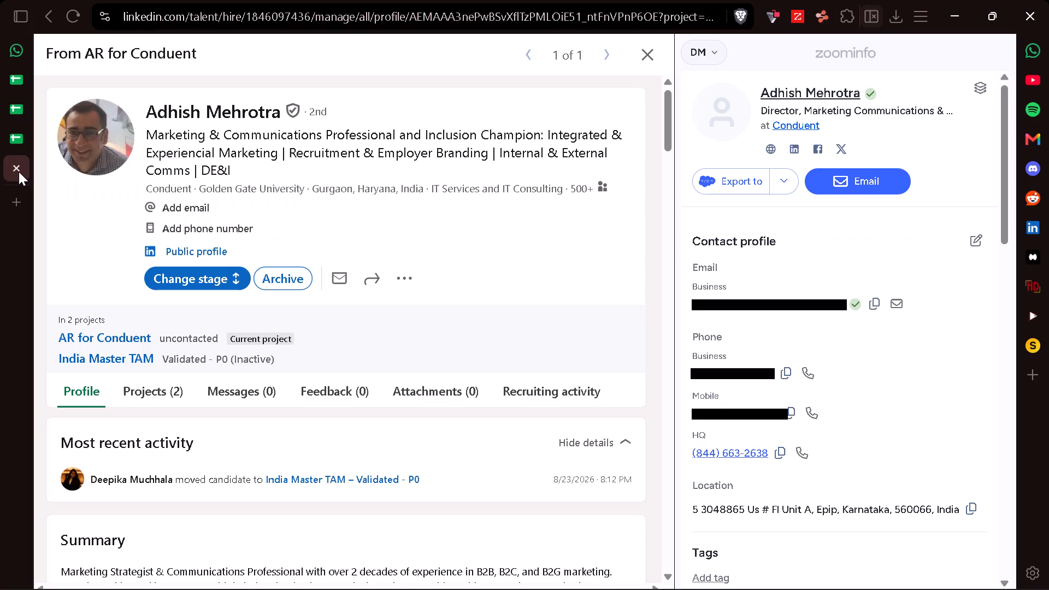
{"action": "left_click", "coordinate": [184, 251]}
{"action": "left_click", "coordinate": [172, 243]}
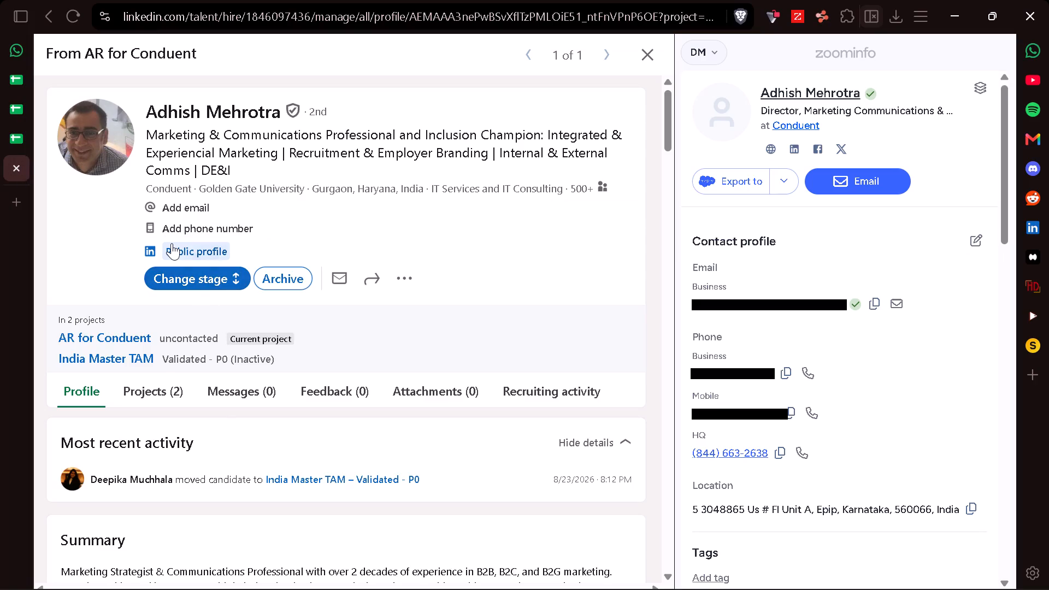
{"action": "left_click", "coordinate": [155, 286]}
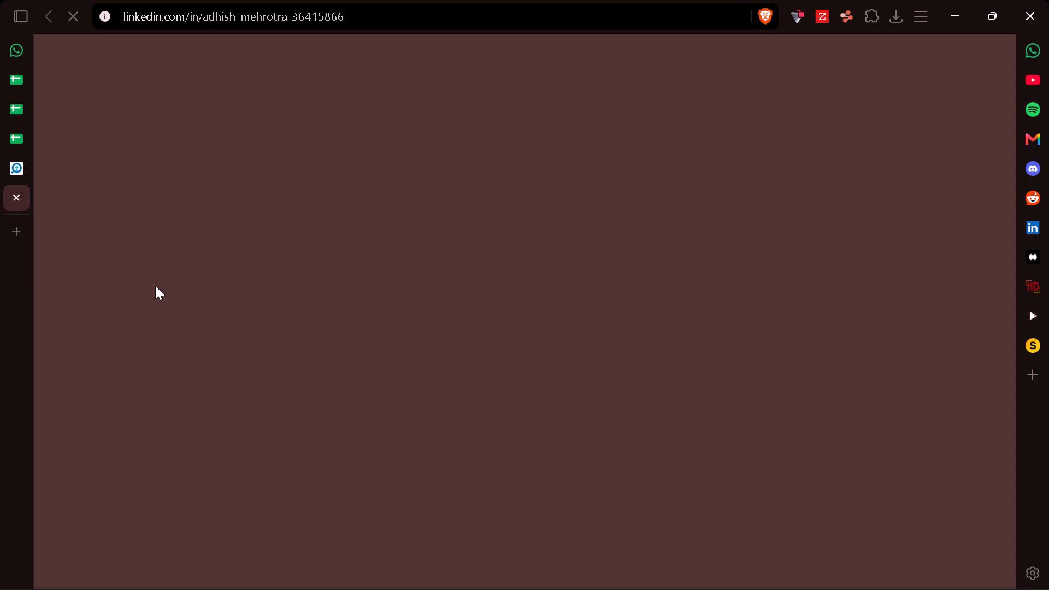
{"action": "double_click", "coordinate": [17, 168]}
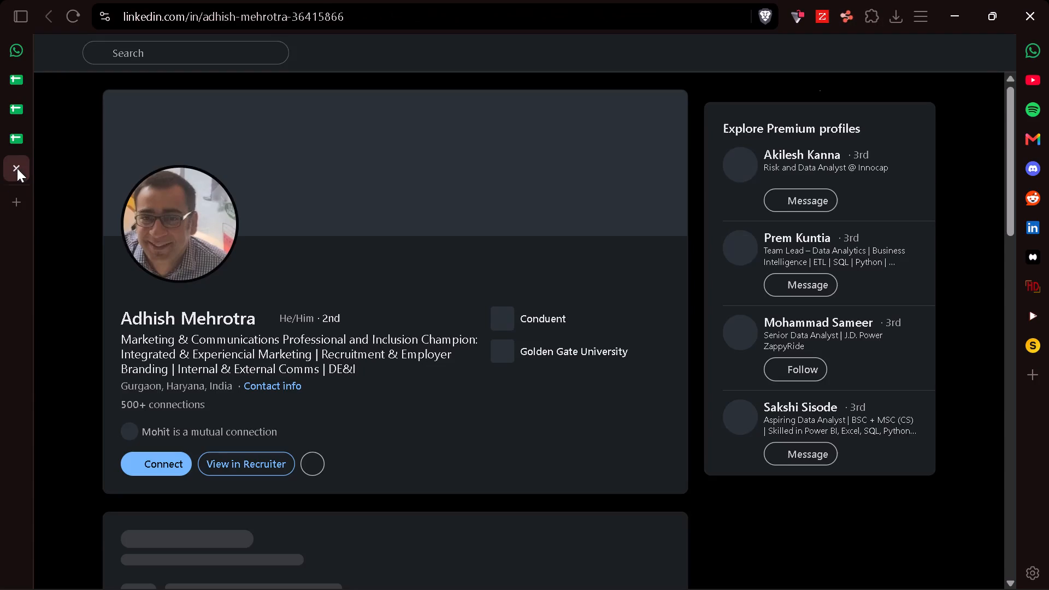
Send the contact a LinkedIn connection request.
{"action": "left_click", "coordinate": [161, 449]}
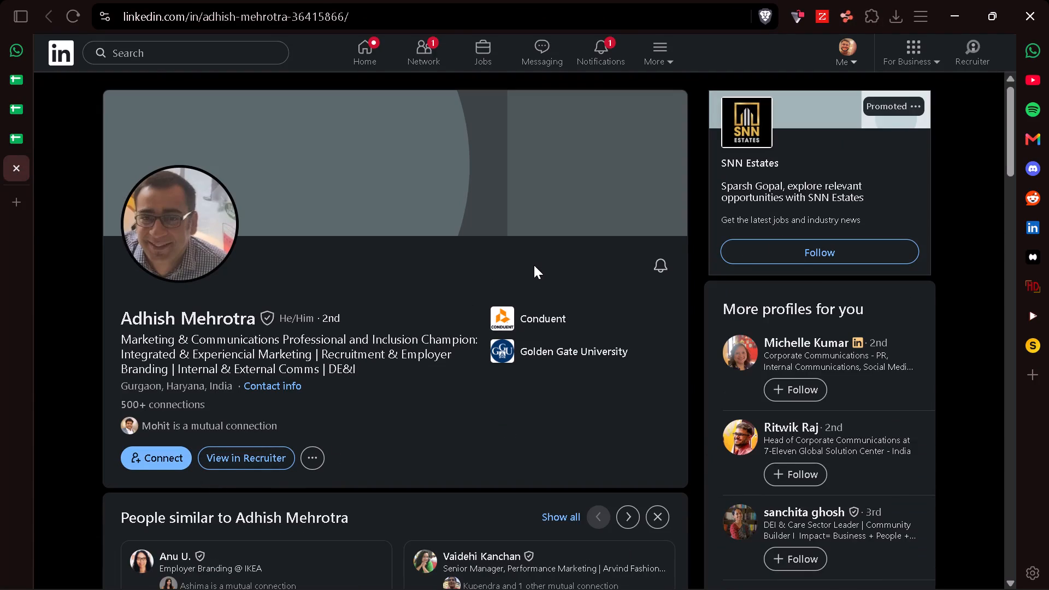
{"action": "left_click", "coordinate": [622, 237]}
Open Conduent's LinkedIn company page from the Experience section of the contact's profile.
{"action": "scroll", "coordinate": [410, 471], "scroll_direction": "down", "scroll_amount": 1}
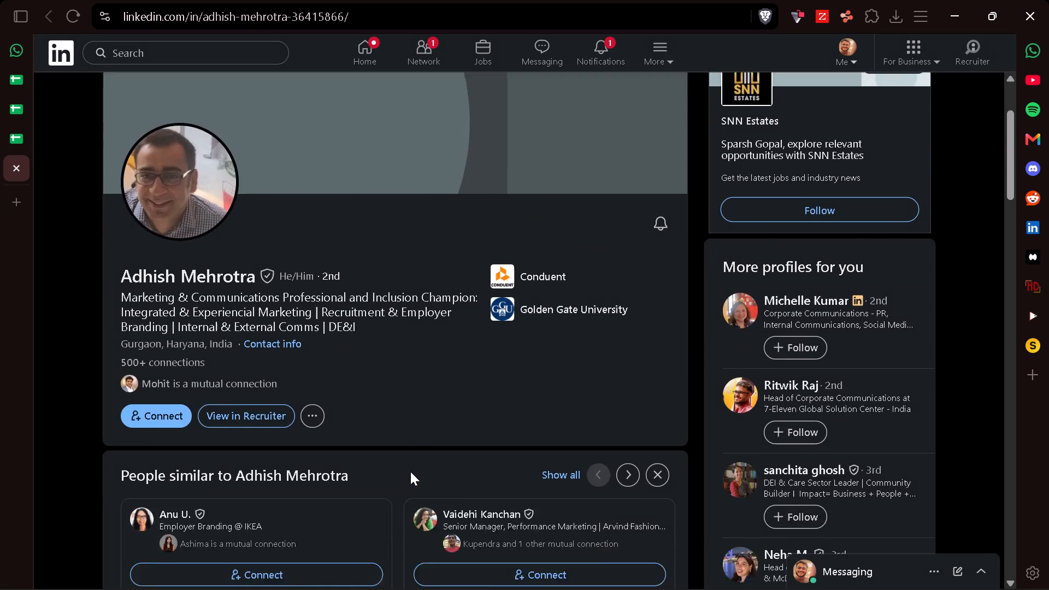
{"action": "scroll", "coordinate": [410, 471], "scroll_direction": "down", "scroll_amount": 6}
{"action": "scroll", "coordinate": [410, 471], "scroll_direction": "up", "scroll_amount": 1}
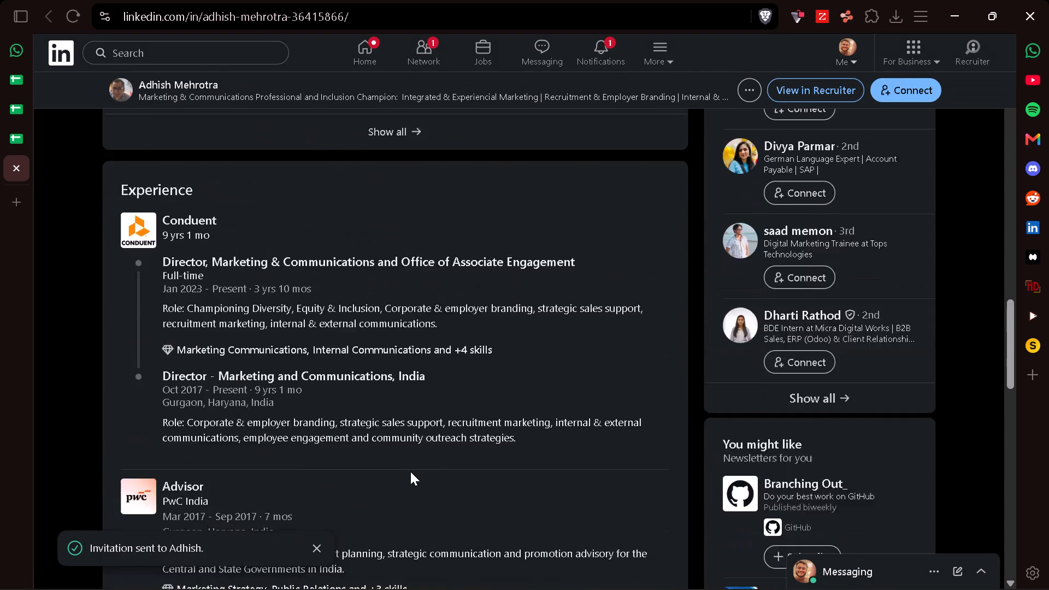
{"action": "scroll", "coordinate": [410, 471], "scroll_direction": "up", "scroll_amount": 1}
{"action": "scroll", "coordinate": [187, 376], "scroll_direction": "down", "scroll_amount": 3}
{"action": "scroll", "coordinate": [148, 457], "scroll_direction": "down", "scroll_amount": 1}
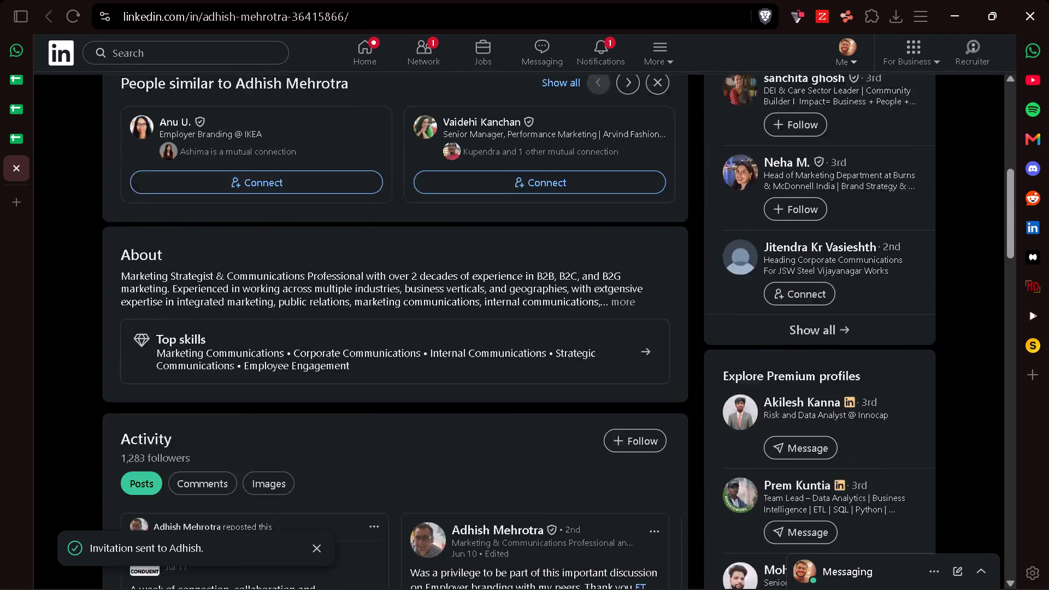
{"action": "scroll", "coordinate": [148, 457], "scroll_direction": "down", "scroll_amount": 1}
{"action": "scroll", "coordinate": [203, 467], "scroll_direction": "down", "scroll_amount": 3}
{"action": "scroll", "coordinate": [126, 469], "scroll_direction": "down", "scroll_amount": 3}
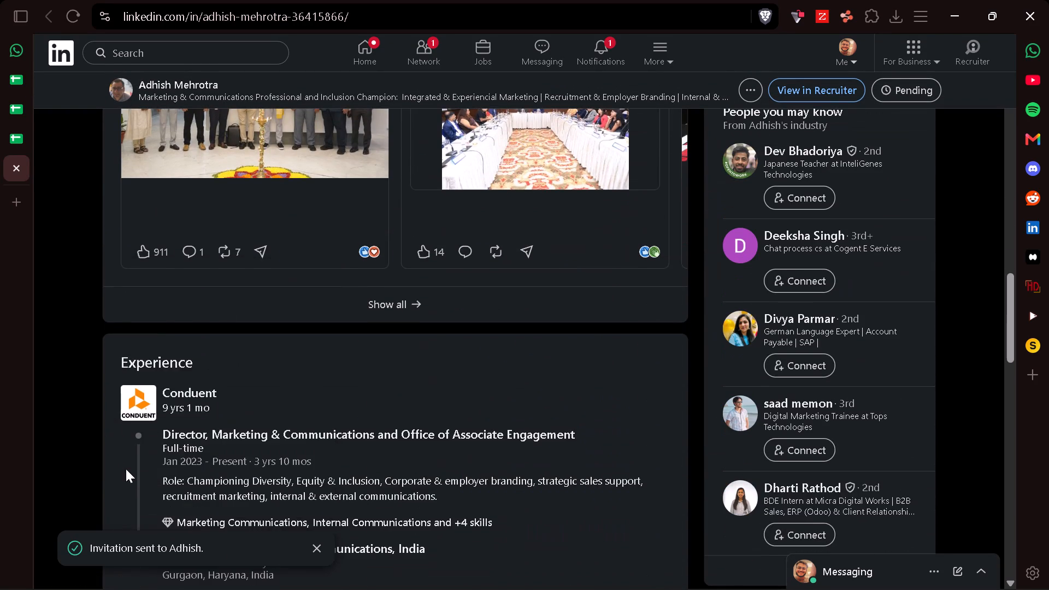
{"action": "left_click", "coordinate": [195, 393]}
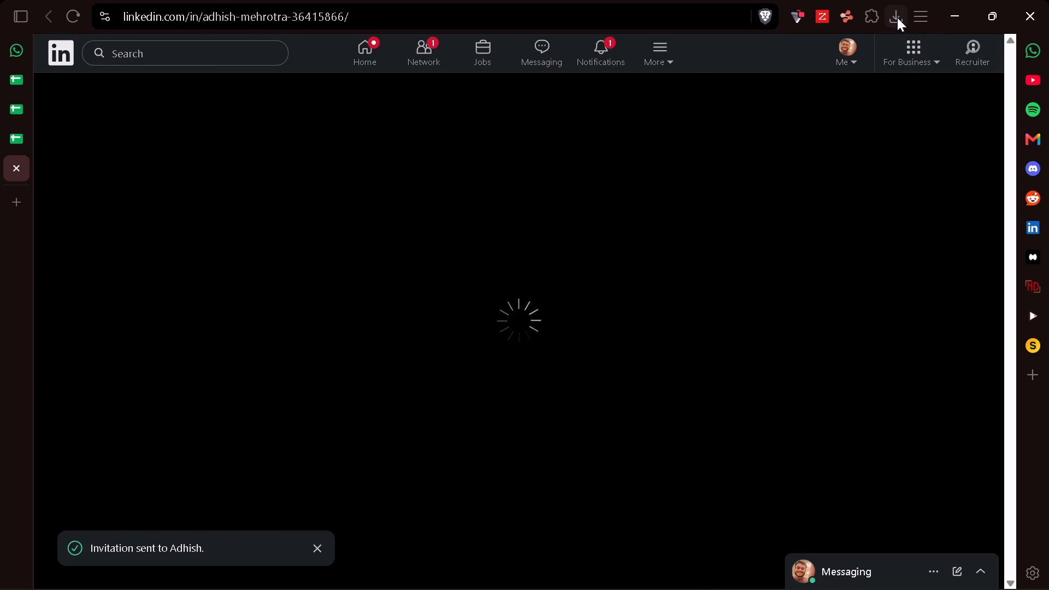
Switch from the download history to the Downloads folder and delete all files from pipeline_export to pipeline_export (6).
{"action": "left_click", "coordinate": [896, 16]}
{"action": "left_click", "coordinate": [760, 215]}
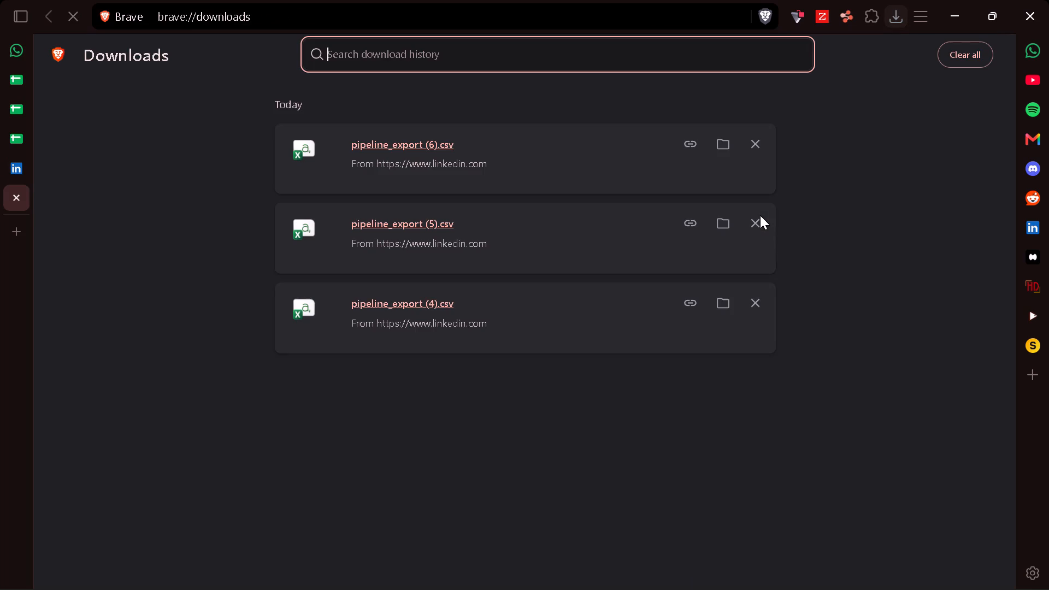
{"action": "left_click", "coordinate": [729, 141]}
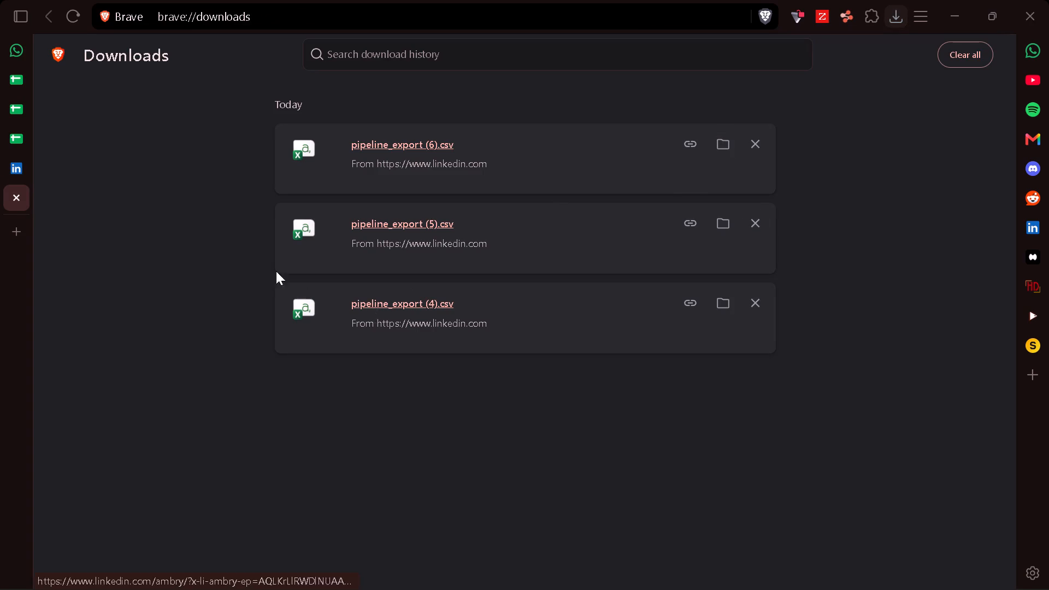
{"action": "key", "text": "shift+Down"}
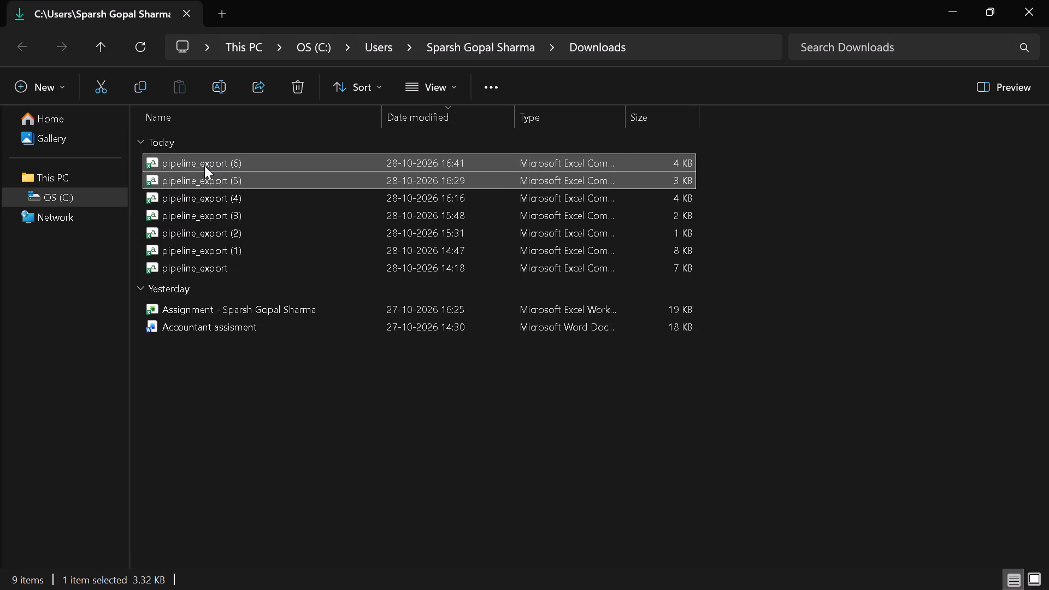
{"action": "key", "text": "shift+Down"}
{"action": "key", "text": "shift+Down"}
{"action": "key", "text": "shift+Down"}
{"action": "key", "text": "shift+Down"}
{"action": "key", "text": "shift+Down"}
{"action": "key", "text": "Delete"}
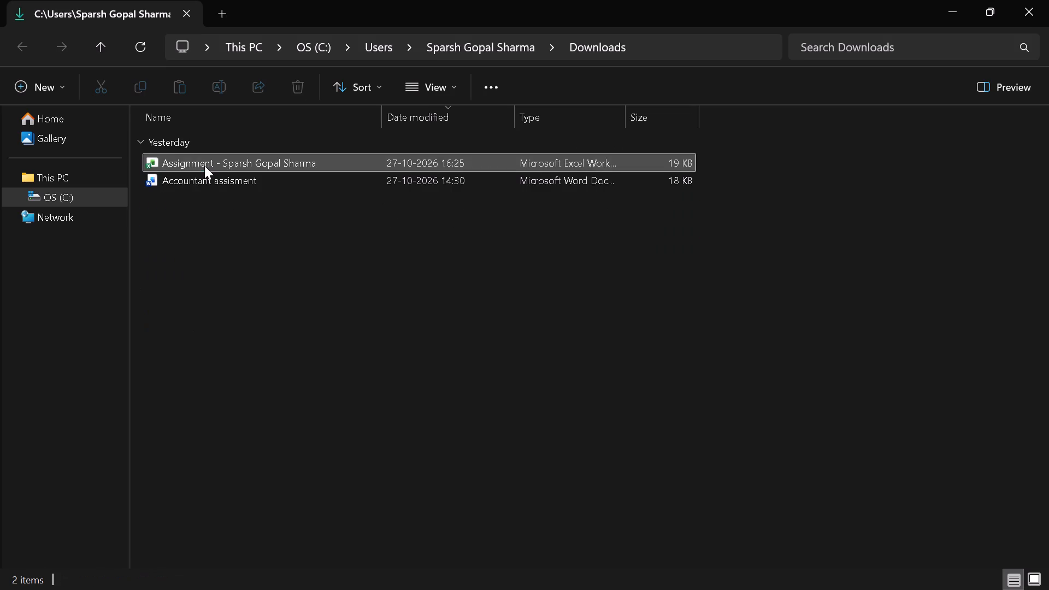
Empty the recycle bin of the deleted export files and close File Explorer.
{"action": "left_click", "coordinate": [197, 46]}
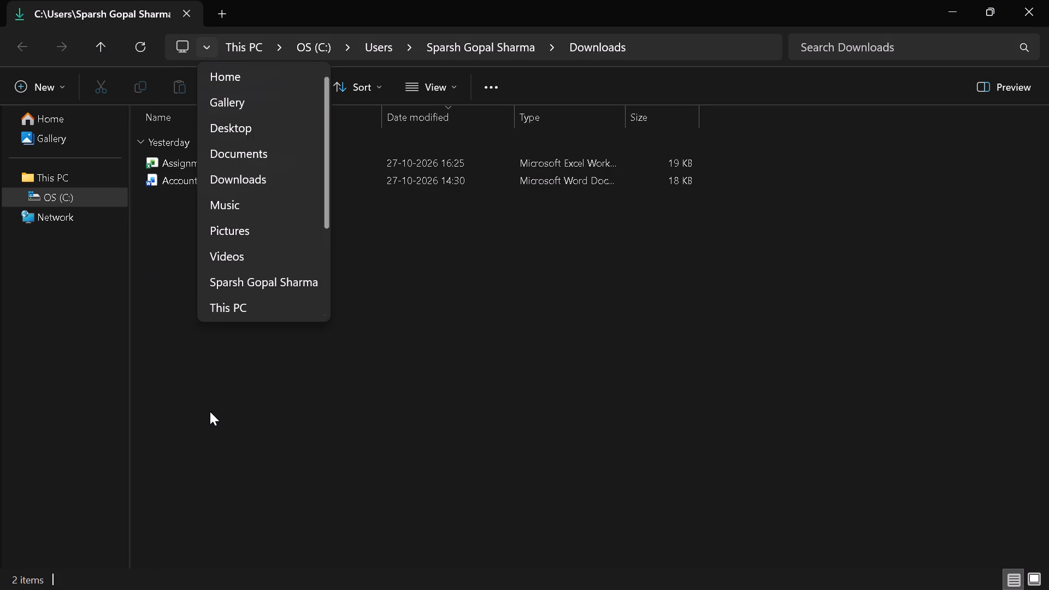
{"action": "scroll", "coordinate": [243, 262], "scroll_direction": "down", "scroll_amount": 3}
{"action": "left_click", "coordinate": [232, 277]}
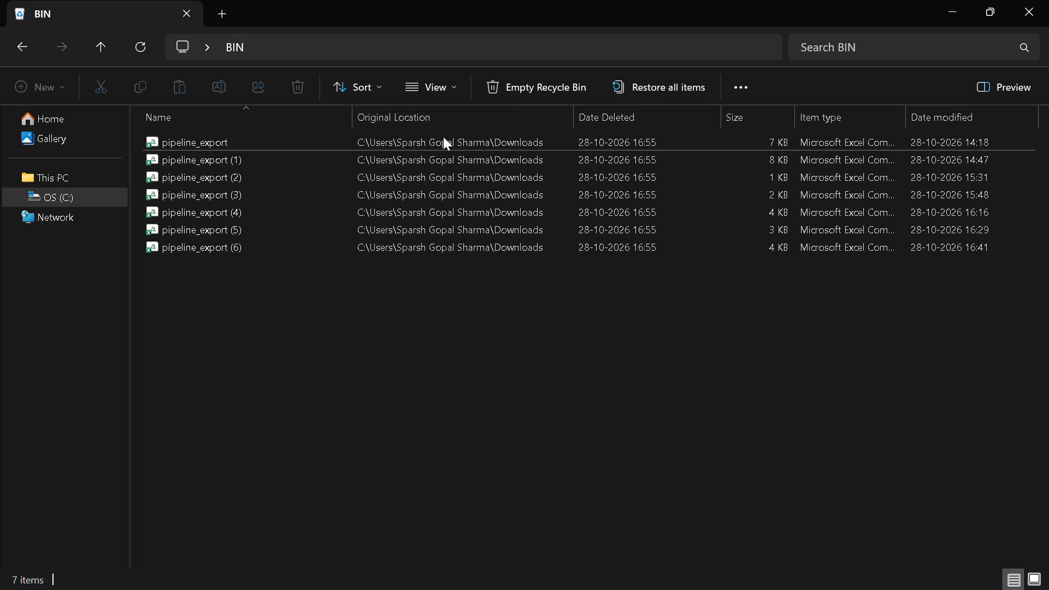
{"action": "left_click", "coordinate": [496, 82]}
{"action": "left_click", "coordinate": [592, 322]}
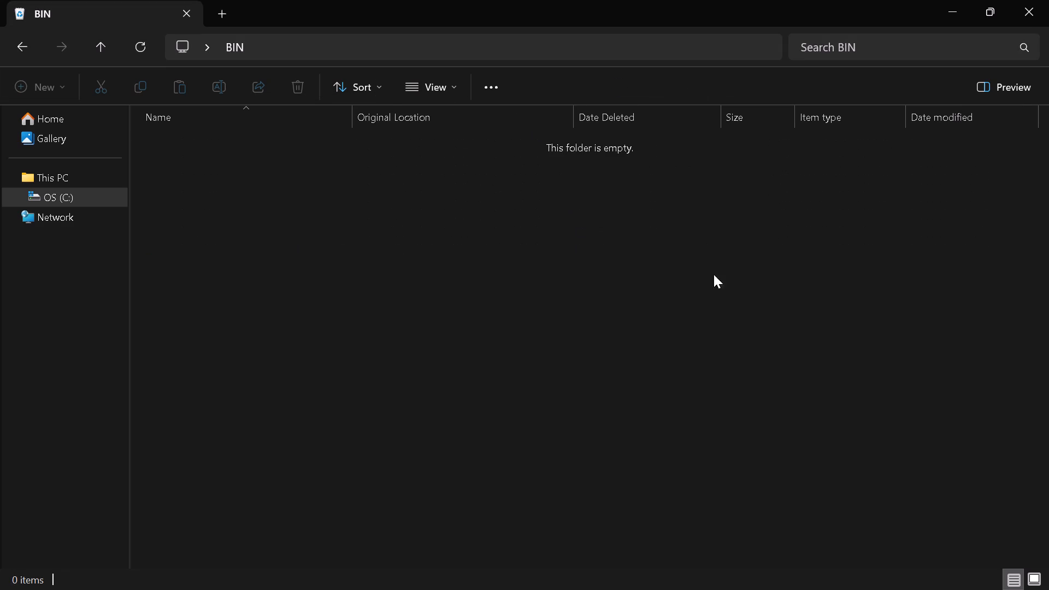
{"action": "left_click", "coordinate": [1048, 0]}
Remove the pipeline_export entries from the browser's download history and close the Downloads page.
{"action": "triple_click", "coordinate": [756, 148]}
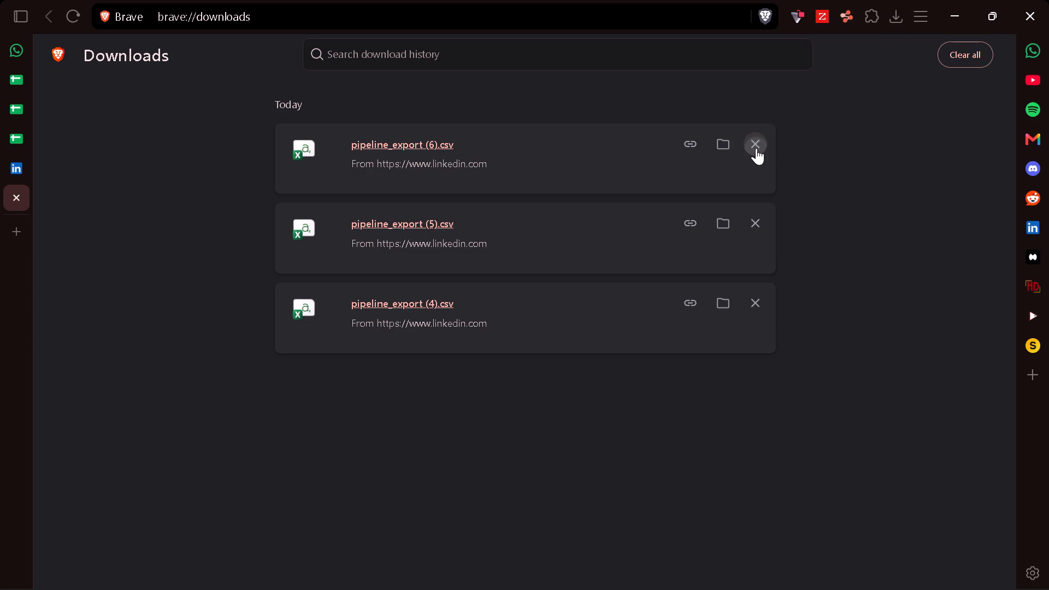
{"action": "left_click", "coordinate": [756, 148]}
{"action": "left_click", "coordinate": [11, 198]}
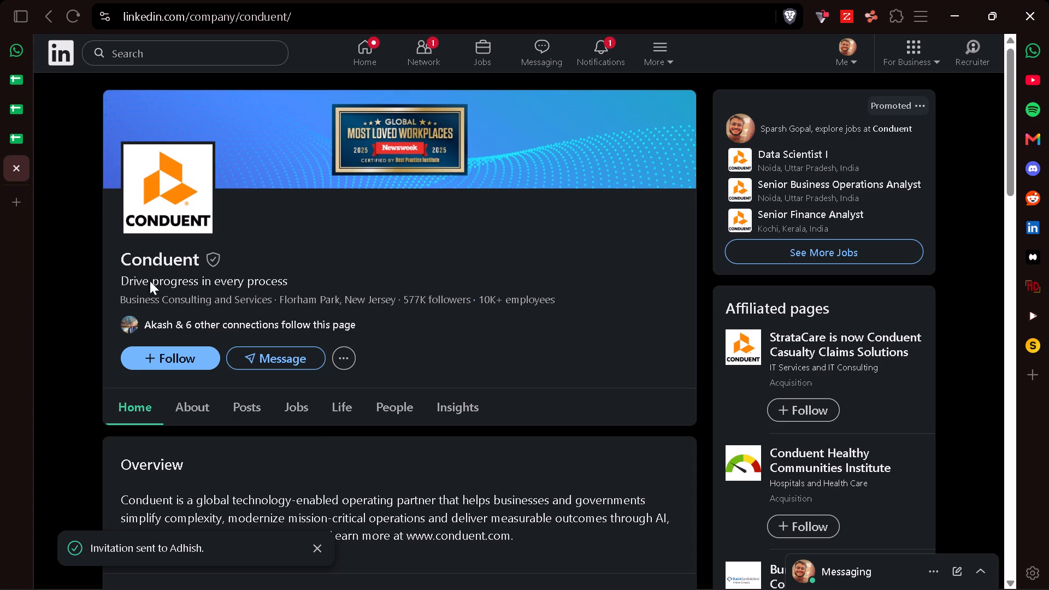
Filter the people listed on Conduent's company page to members who live in India.
{"action": "left_click", "coordinate": [393, 409]}
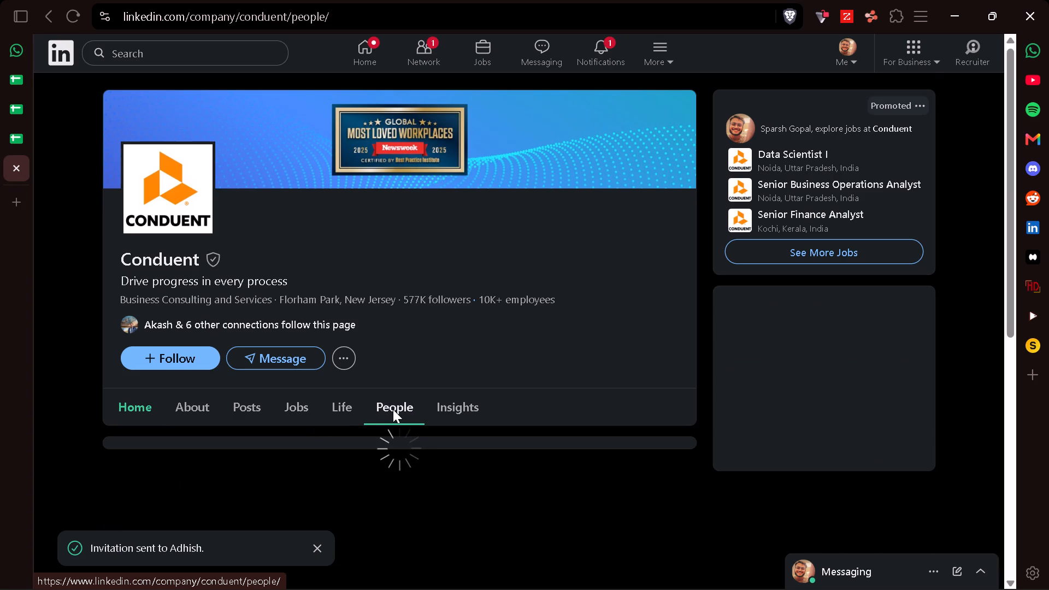
{"action": "scroll", "coordinate": [393, 409], "scroll_direction": "down", "scroll_amount": 3}
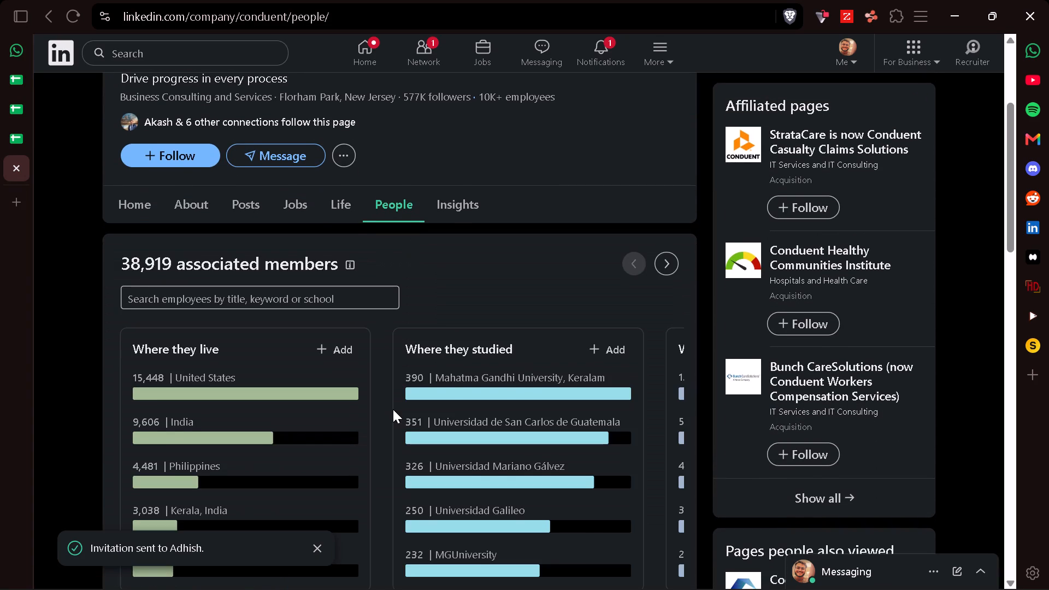
{"action": "scroll", "coordinate": [393, 409], "scroll_direction": "down", "scroll_amount": 2}
{"action": "left_click", "coordinate": [147, 309]}
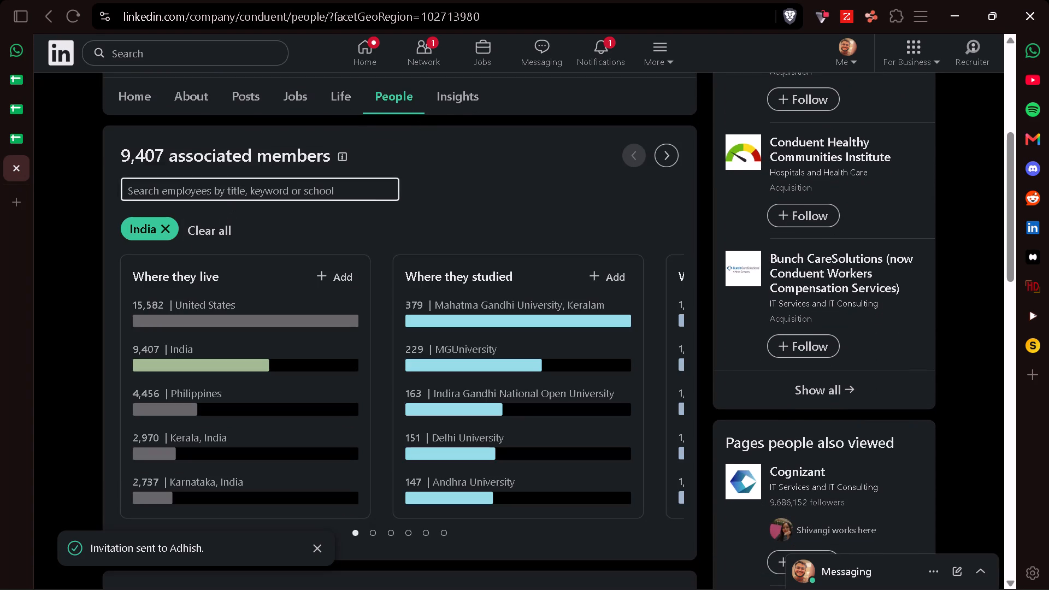
Search Conduent's India-based members on the company's people page for the keyword Marketing.
{"action": "left_click", "coordinate": [663, 159]}
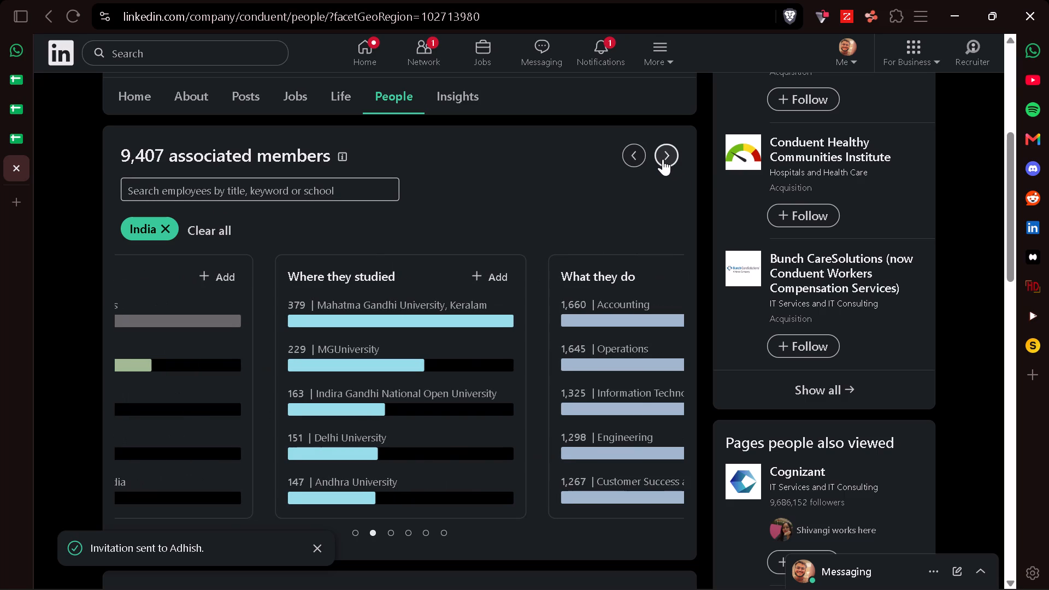
{"action": "left_click", "coordinate": [202, 194]}
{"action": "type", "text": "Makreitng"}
{"action": "left_click", "coordinate": [207, 167]}
{"action": "key", "text": "Return"}
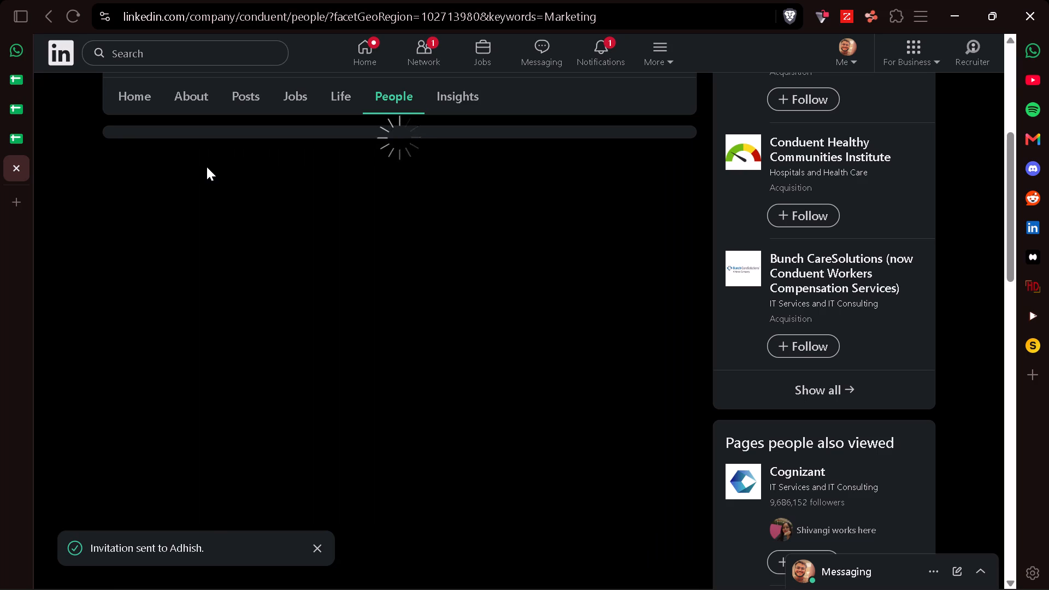
Look through the India-based Conduent members matching Marketing, loading more results three times, for relevant marketing staff.
{"action": "scroll", "coordinate": [207, 167], "scroll_direction": "down", "scroll_amount": 4}
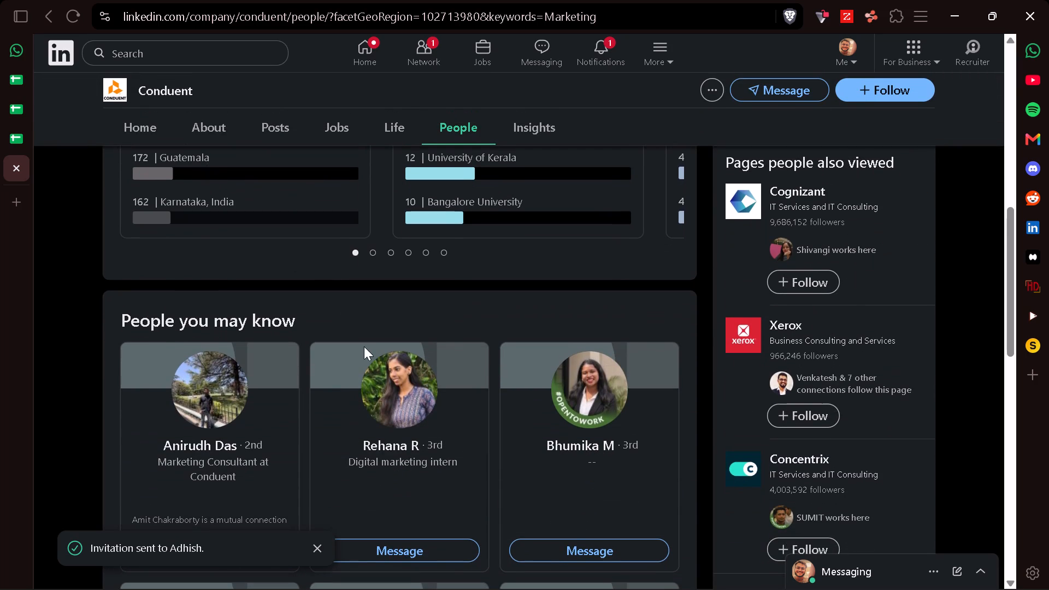
{"action": "scroll", "coordinate": [364, 346], "scroll_direction": "down", "scroll_amount": 4}
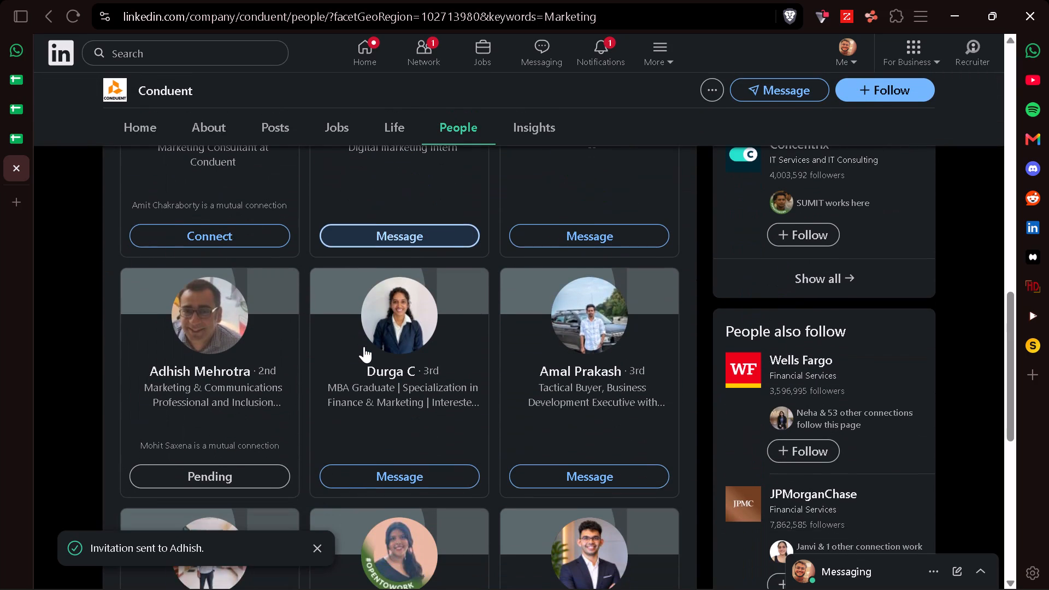
{"action": "scroll", "coordinate": [364, 346], "scroll_direction": "down", "scroll_amount": 2}
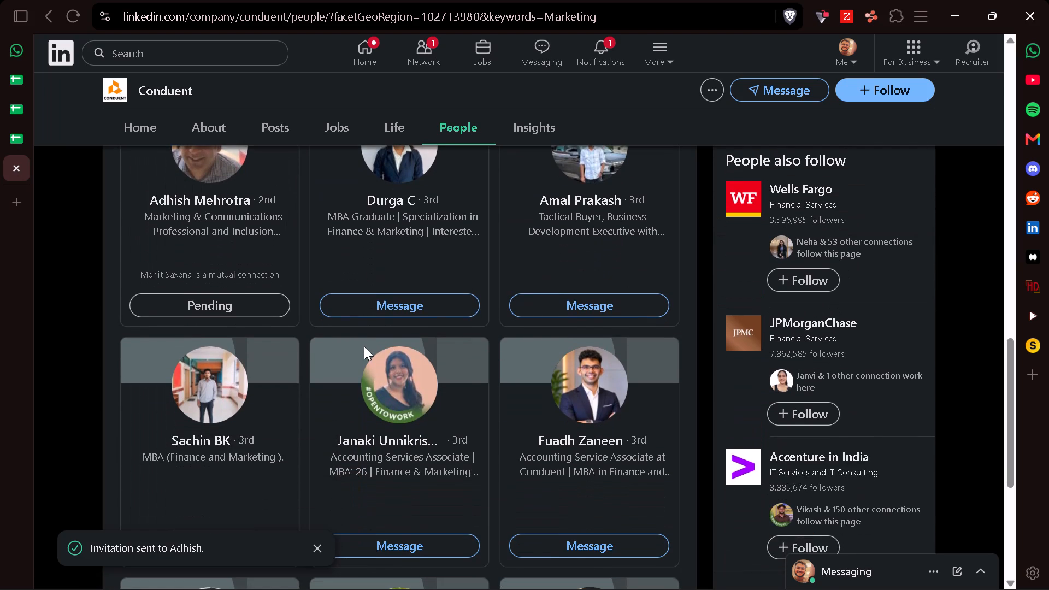
{"action": "scroll", "coordinate": [364, 346], "scroll_direction": "down", "scroll_amount": 4}
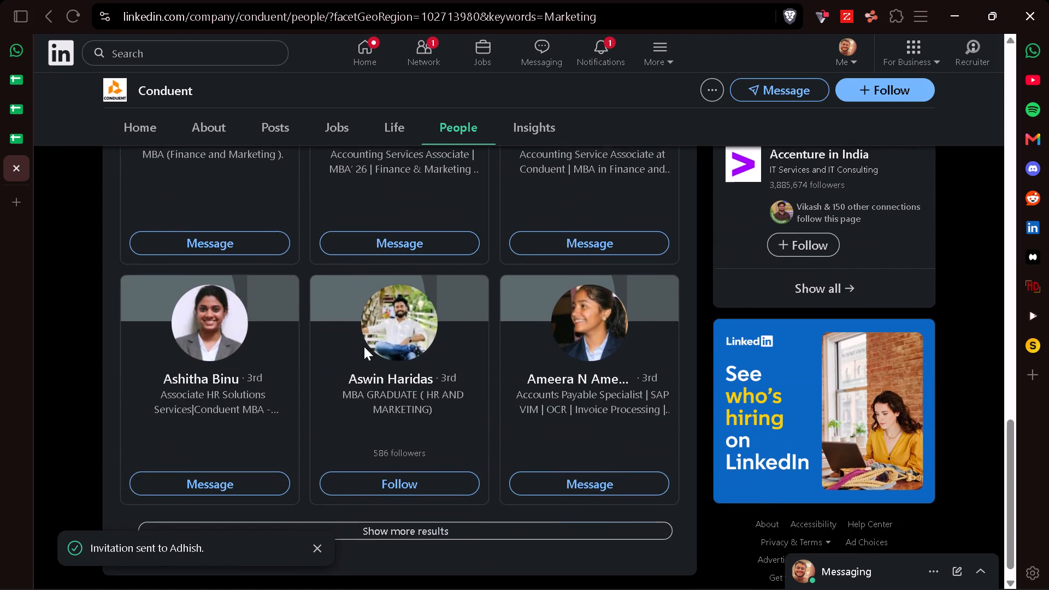
{"action": "scroll", "coordinate": [364, 346], "scroll_direction": "down", "scroll_amount": 1}
{"action": "left_click", "coordinate": [413, 508]}
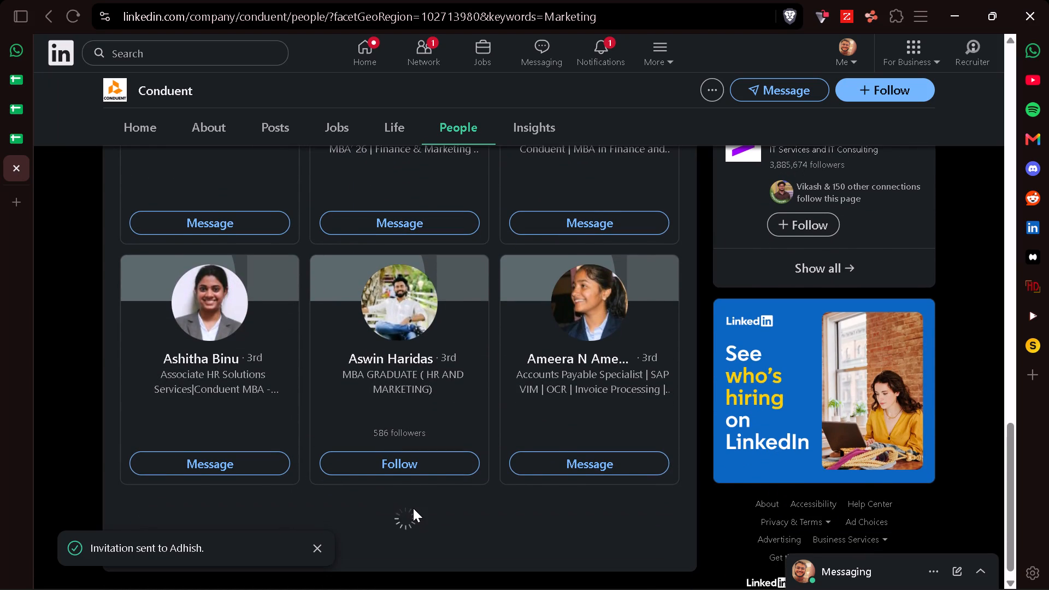
{"action": "scroll", "coordinate": [413, 508], "scroll_direction": "down", "scroll_amount": 2}
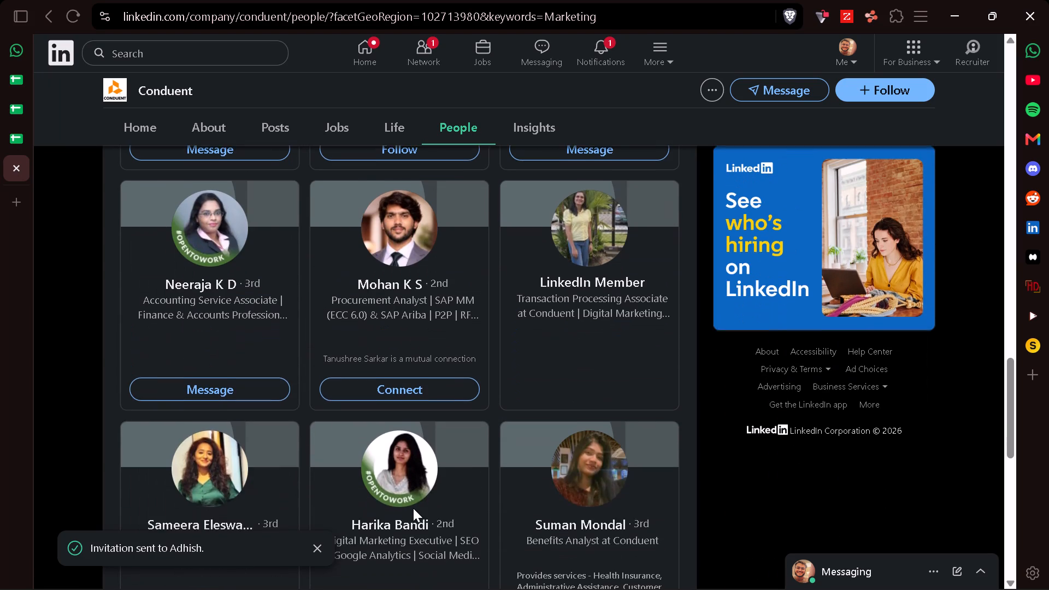
{"action": "scroll", "coordinate": [413, 508], "scroll_direction": "down", "scroll_amount": 2}
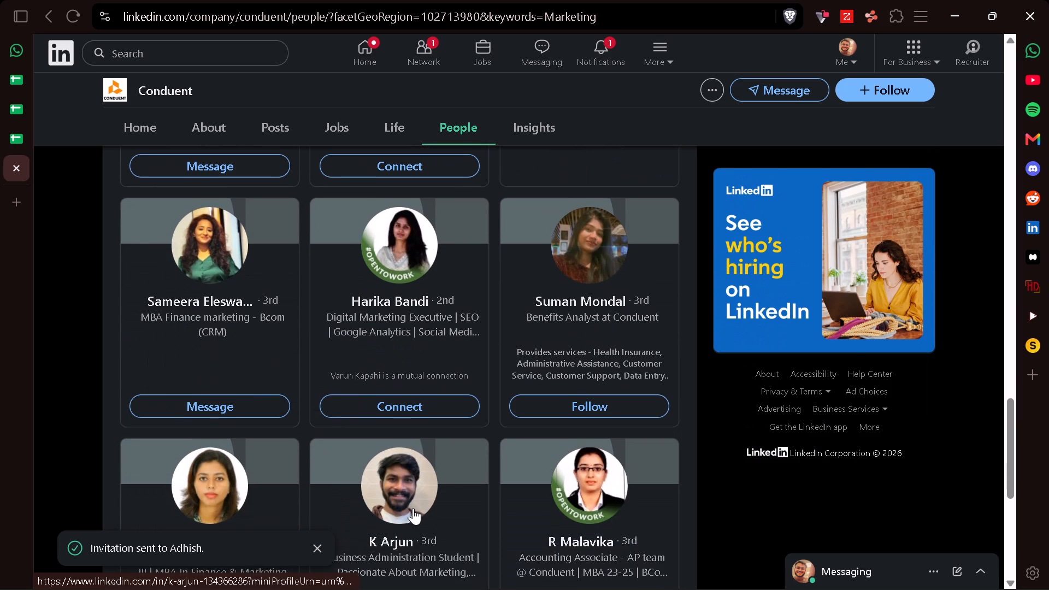
{"action": "scroll", "coordinate": [413, 508], "scroll_direction": "down", "scroll_amount": 3}
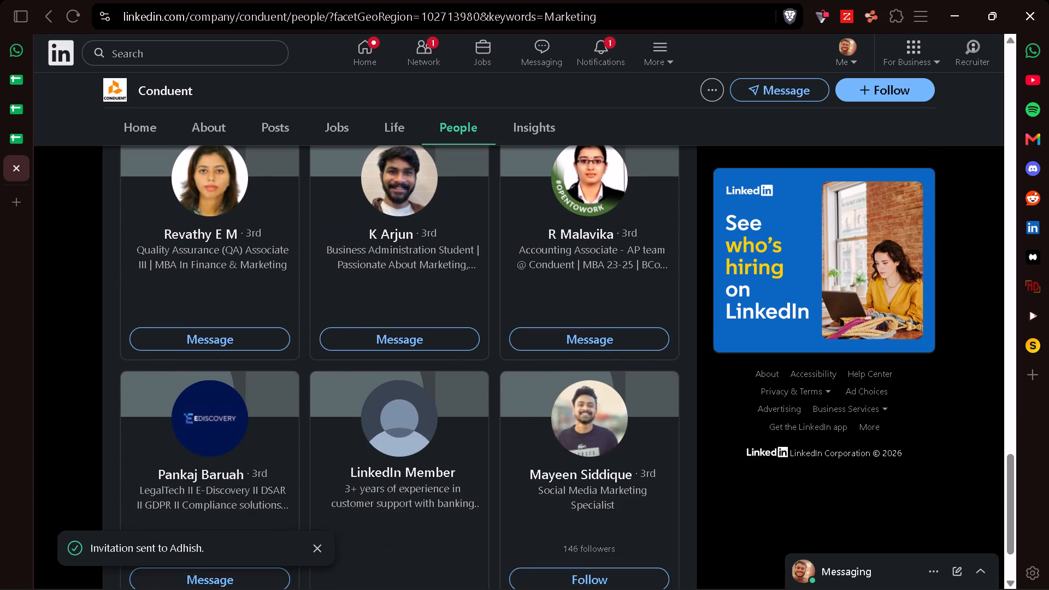
{"action": "scroll", "coordinate": [413, 508], "scroll_direction": "down", "scroll_amount": 2}
{"action": "left_click", "coordinate": [400, 515]}
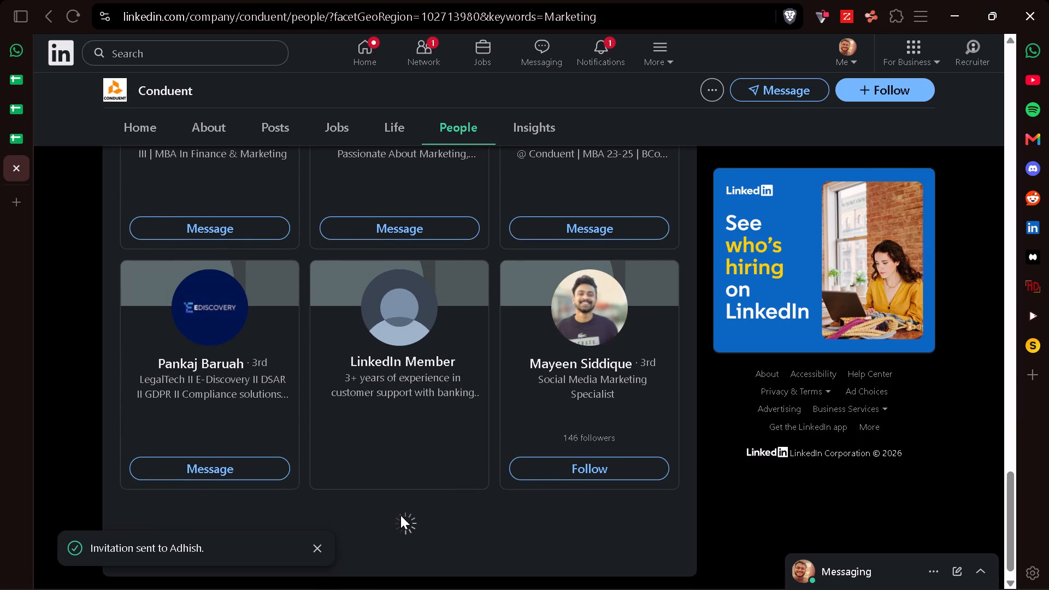
{"action": "scroll", "coordinate": [400, 515], "scroll_direction": "down", "scroll_amount": 2}
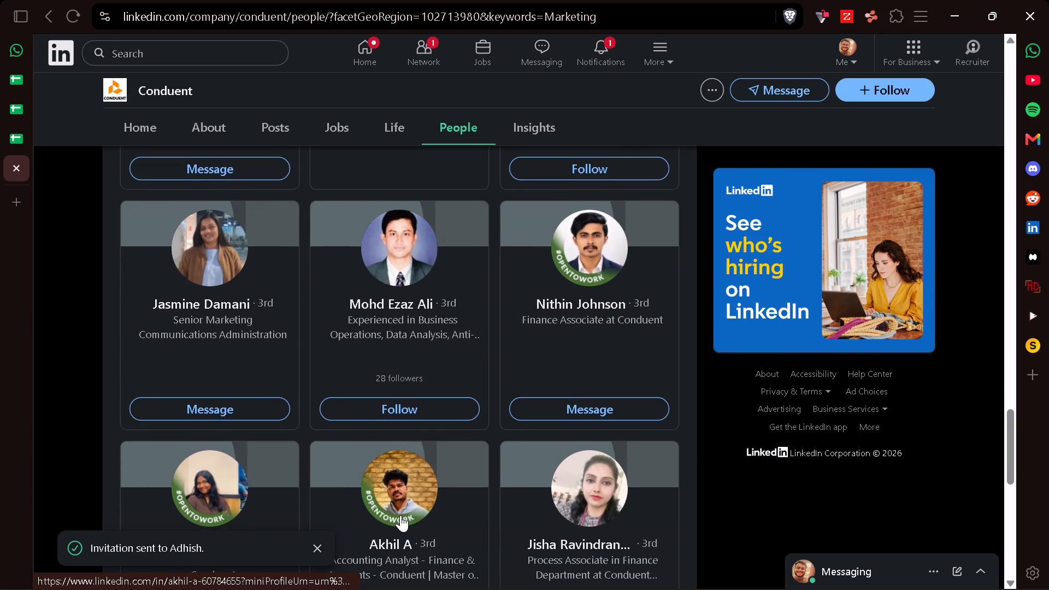
{"action": "scroll", "coordinate": [400, 515], "scroll_direction": "down", "scroll_amount": 3}
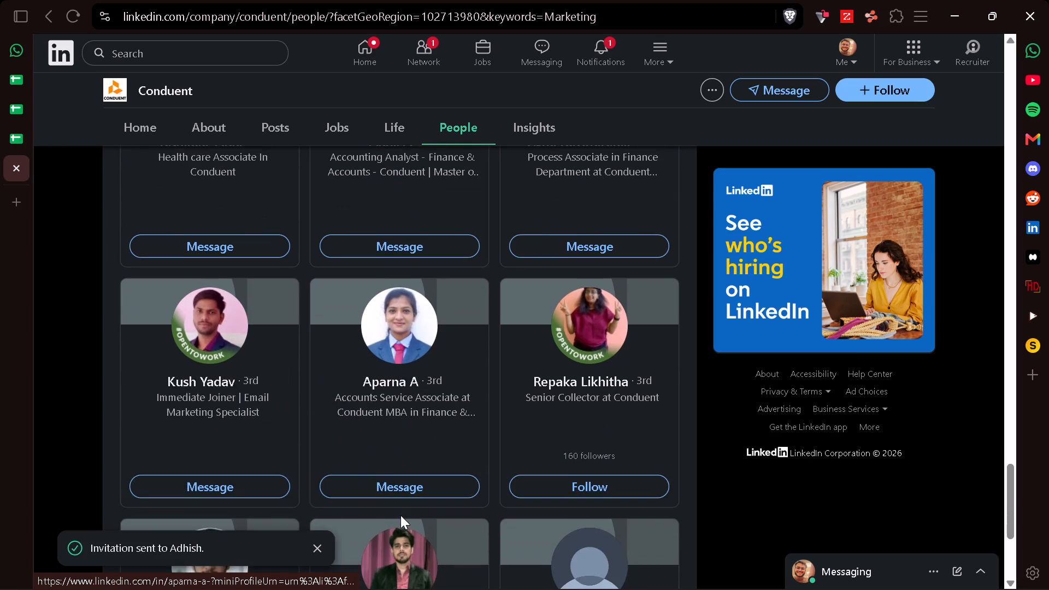
{"action": "scroll", "coordinate": [400, 515], "scroll_direction": "down", "scroll_amount": 3}
{"action": "left_click", "coordinate": [400, 515]}
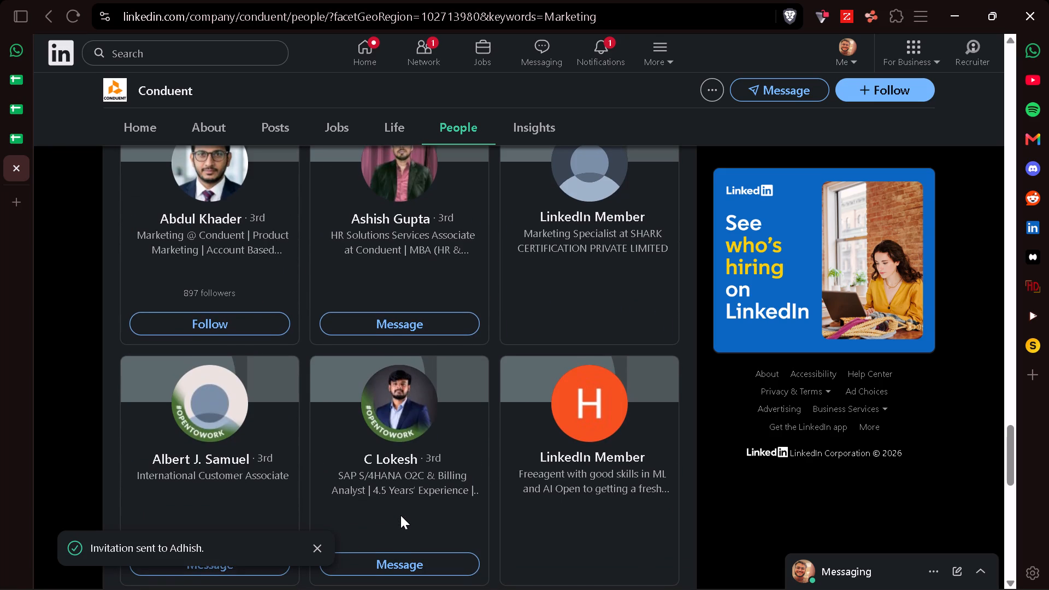
Open the profile of the Conduent member working in product and account based marketing and review the background and experience.
{"action": "left_click", "coordinate": [228, 183]}
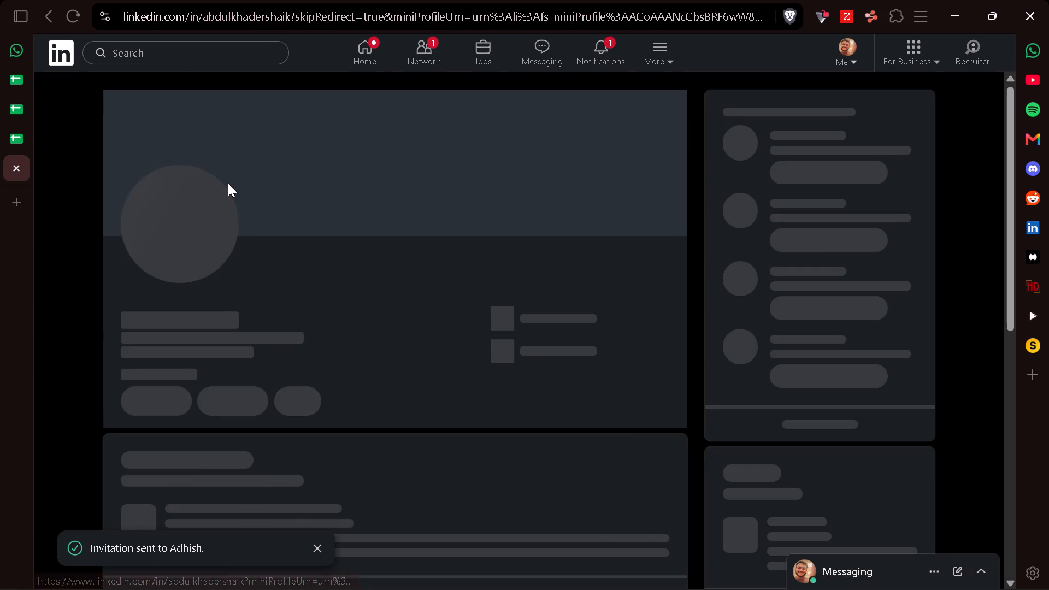
{"action": "scroll", "coordinate": [411, 352], "scroll_direction": "down", "scroll_amount": 1}
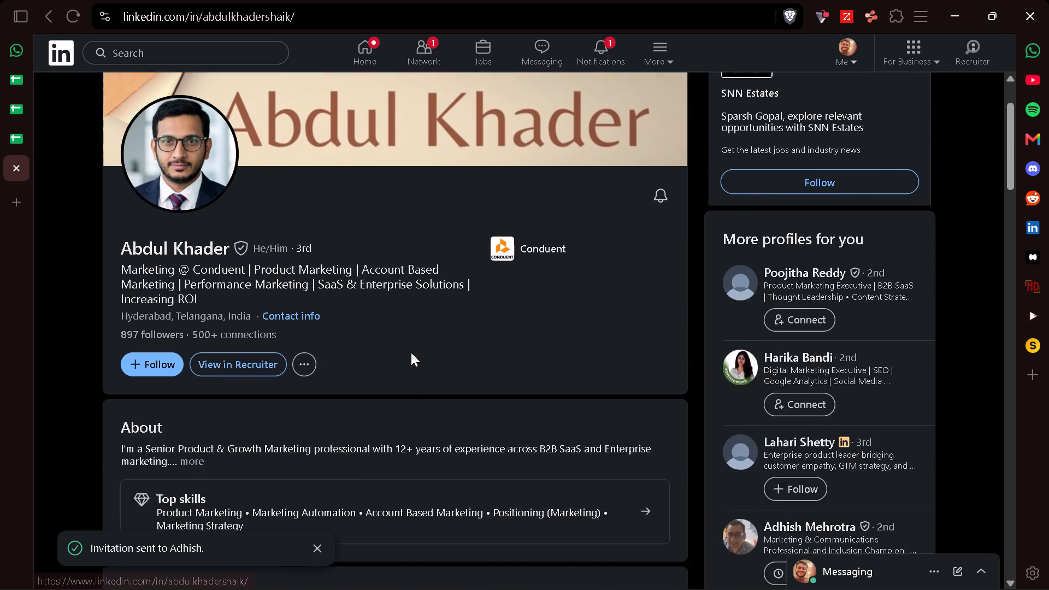
{"action": "scroll", "coordinate": [411, 352], "scroll_direction": "down", "scroll_amount": 7}
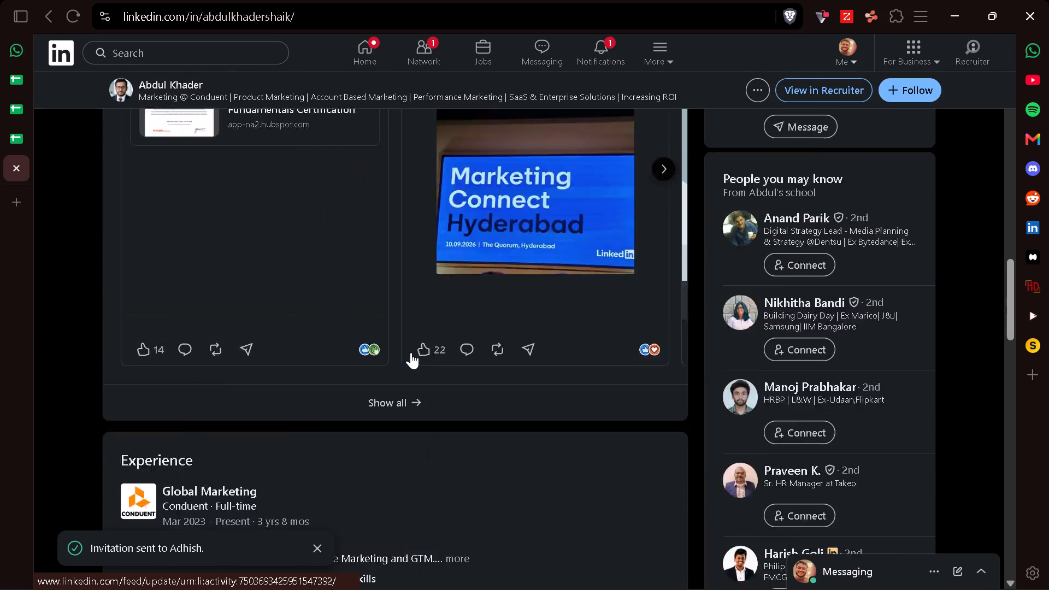
{"action": "scroll", "coordinate": [411, 352], "scroll_direction": "down", "scroll_amount": 1}
{"action": "scroll", "coordinate": [411, 352], "scroll_direction": "up", "scroll_amount": 14}
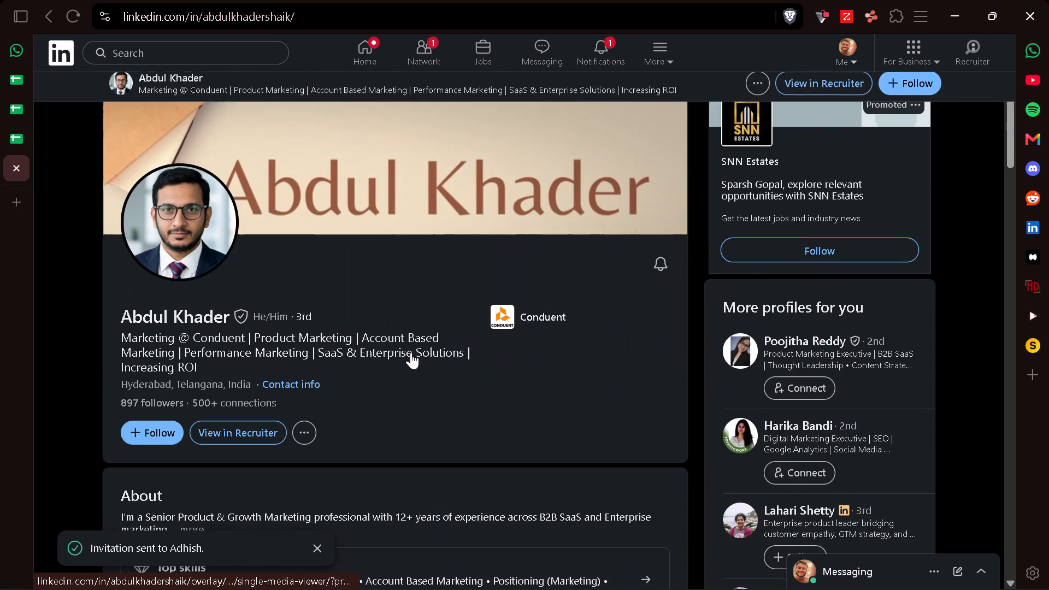
Check the LinkedIn network page, the followers list and the notifications, and close the LinkedIn tab.
{"action": "left_click", "coordinate": [427, 48]}
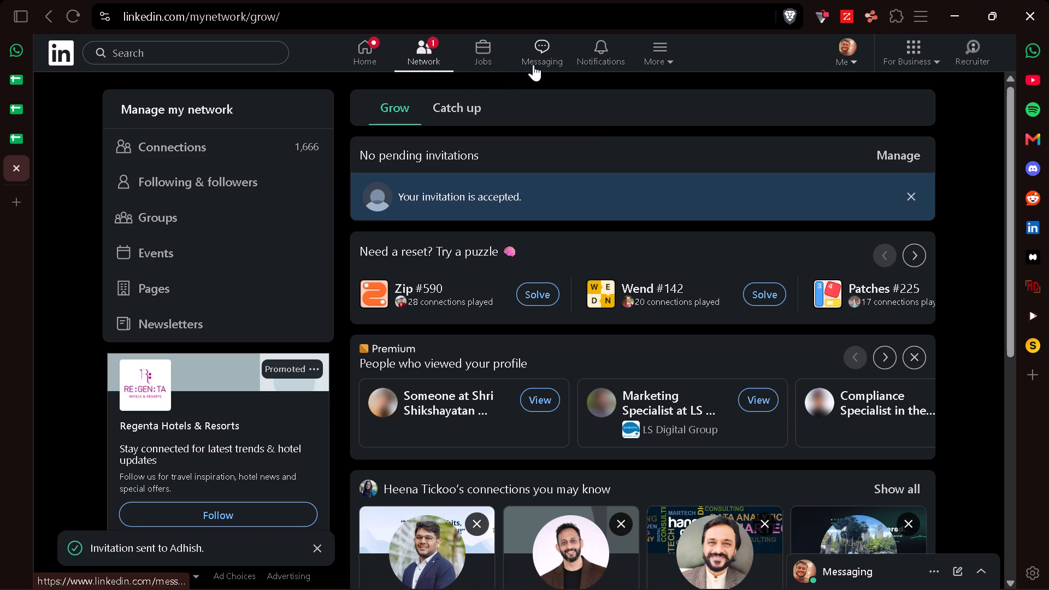
{"action": "left_click", "coordinate": [429, 53]}
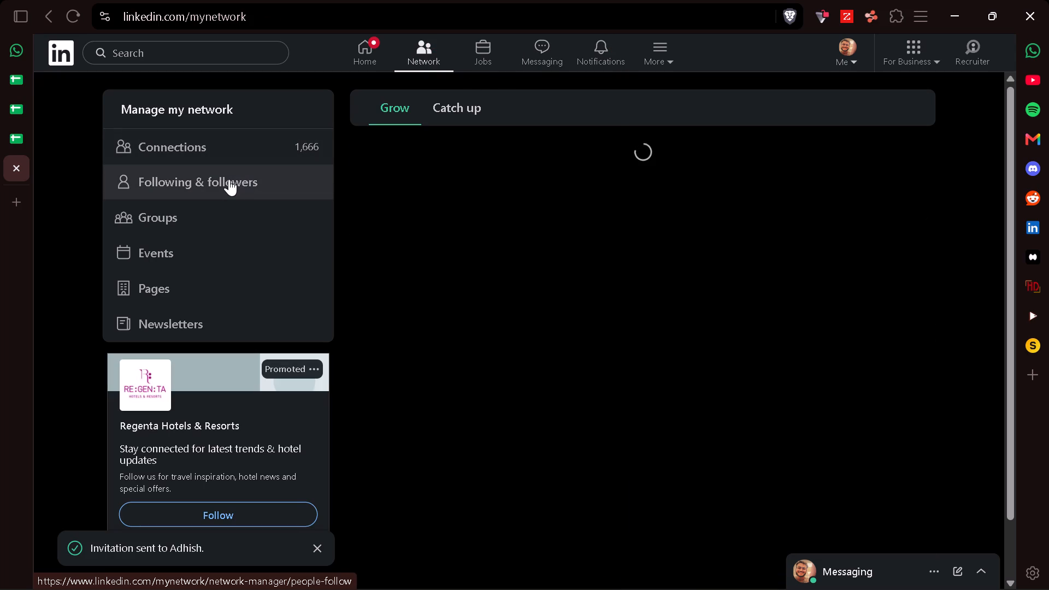
{"action": "left_click", "coordinate": [229, 179]}
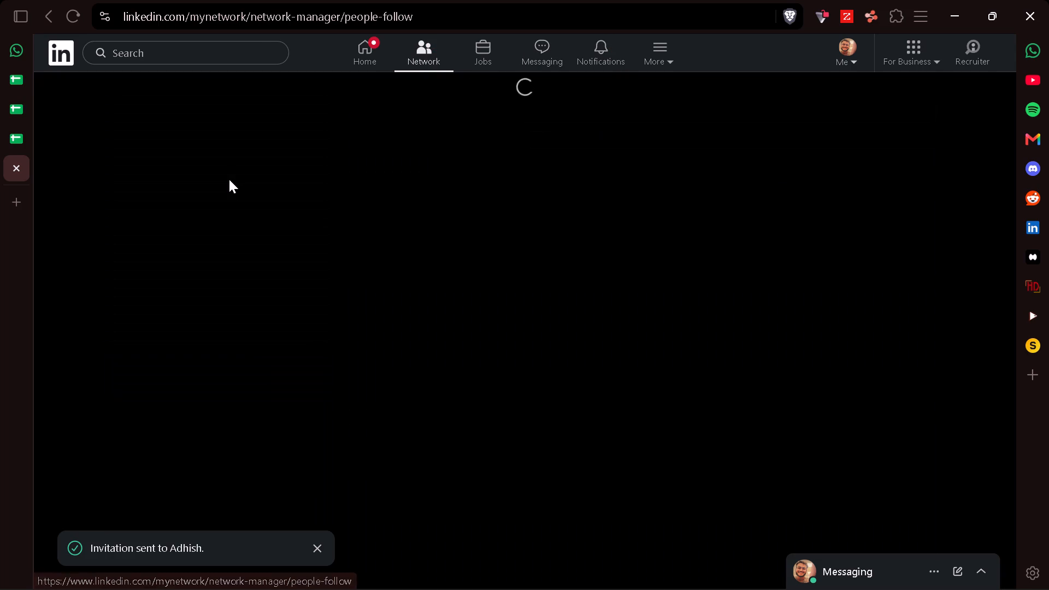
{"action": "left_click", "coordinate": [225, 151]}
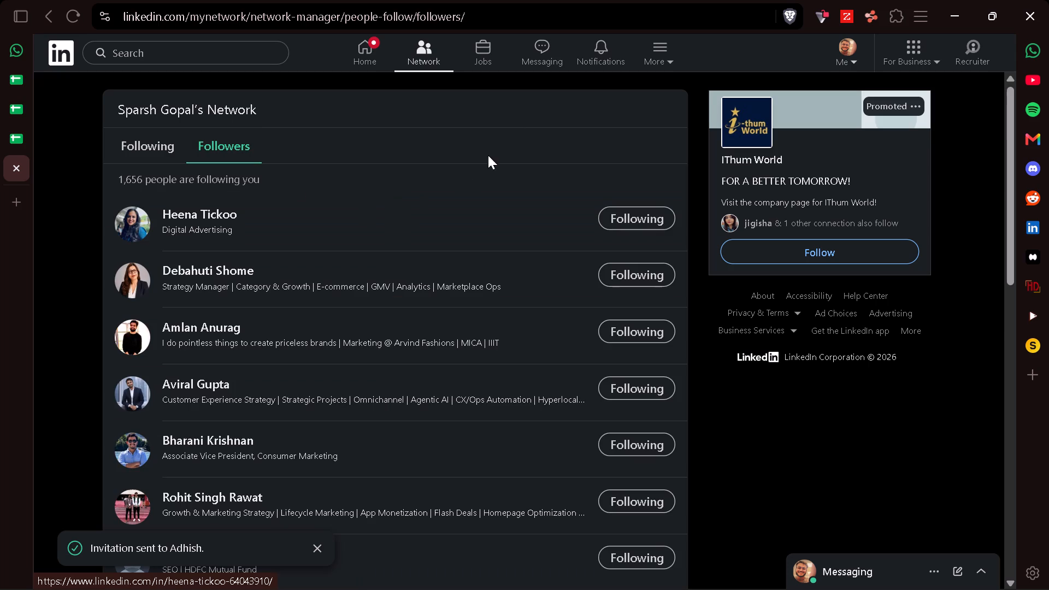
{"action": "left_click", "coordinate": [604, 55]}
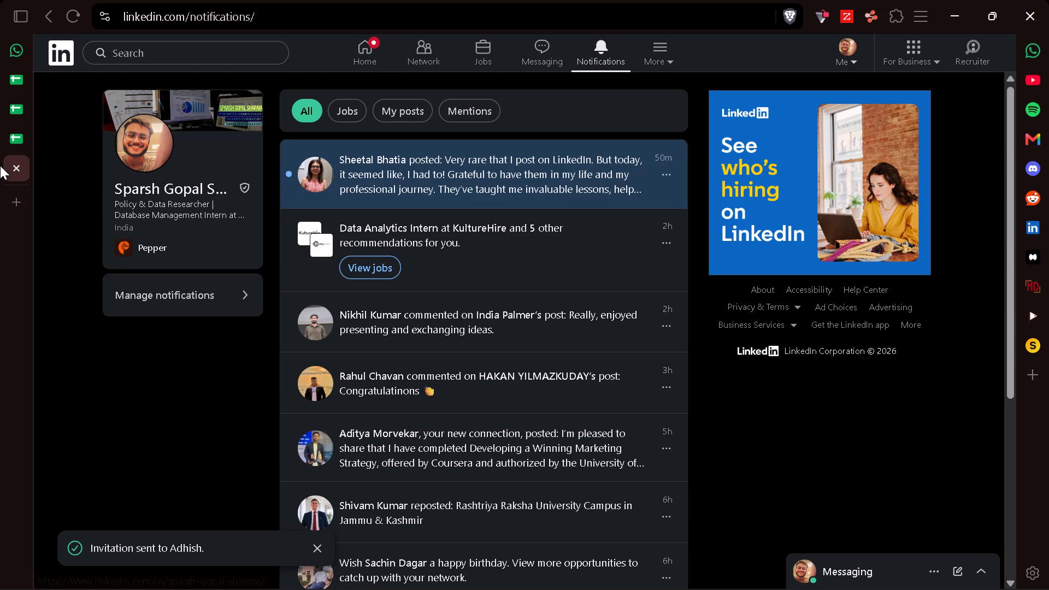
{"action": "left_click", "coordinate": [15, 166]}
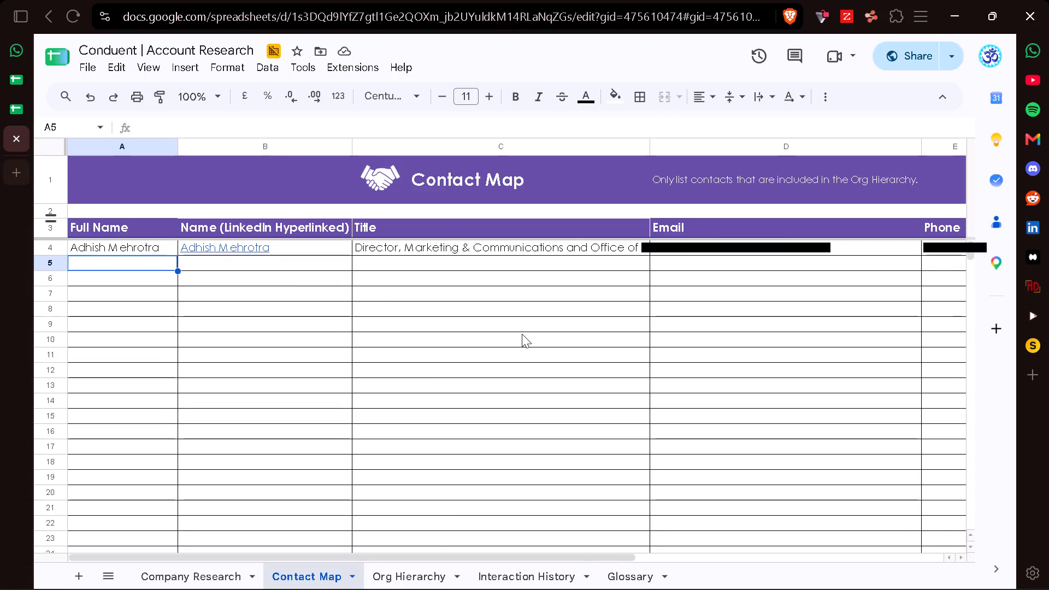
Auto-fit the widths of all columns in the Contact Map sheet to their contents.
{"action": "scroll", "coordinate": [522, 334], "scroll_direction": "left", "scroll_amount": 5}
{"action": "scroll", "coordinate": [522, 334], "scroll_direction": "right", "scroll_amount": 5}
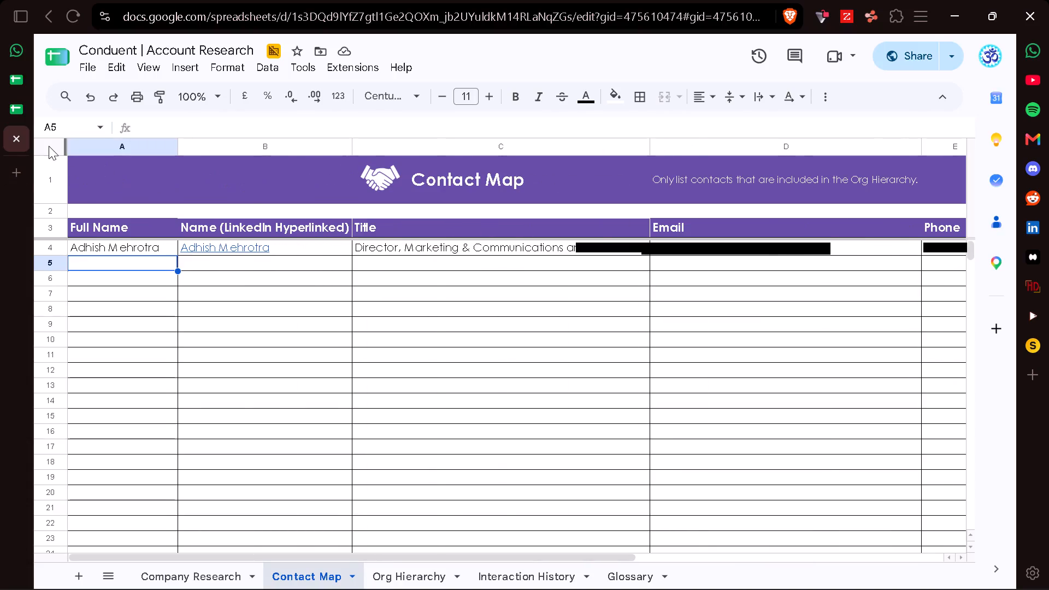
{"action": "left_click", "coordinate": [44, 143]}
{"action": "left_click", "coordinate": [182, 145]}
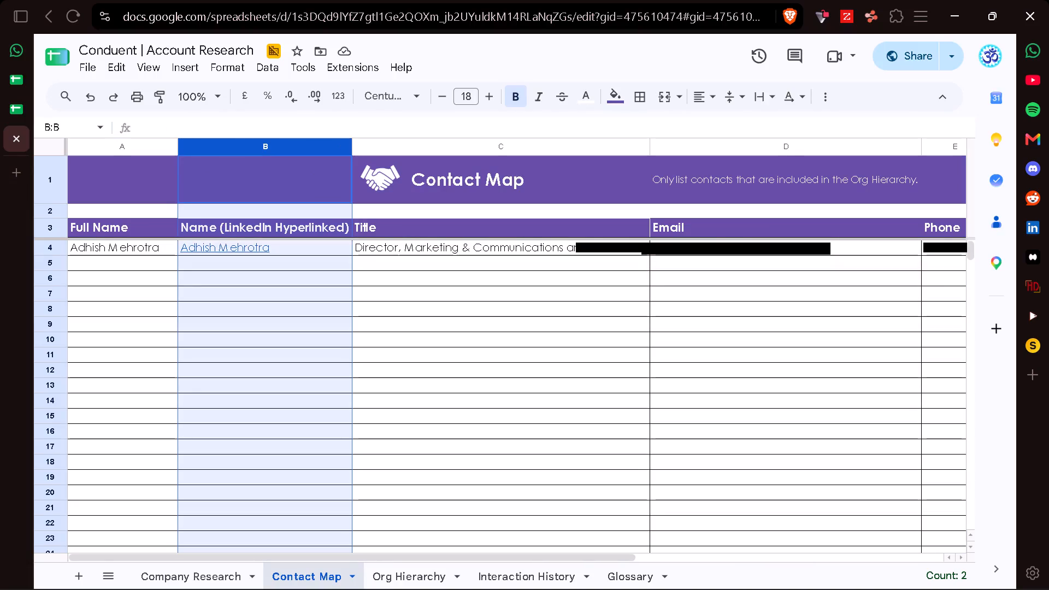
{"action": "left_click", "coordinate": [48, 140]}
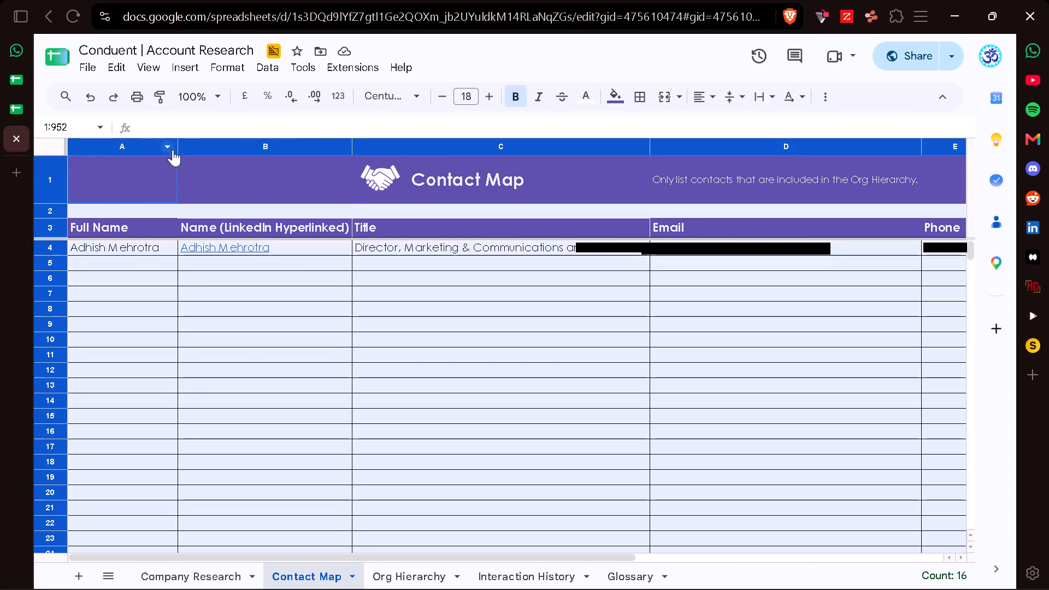
{"action": "double_click", "coordinate": [179, 146]}
{"action": "scroll", "coordinate": [496, 317], "scroll_direction": "left", "scroll_amount": 3}
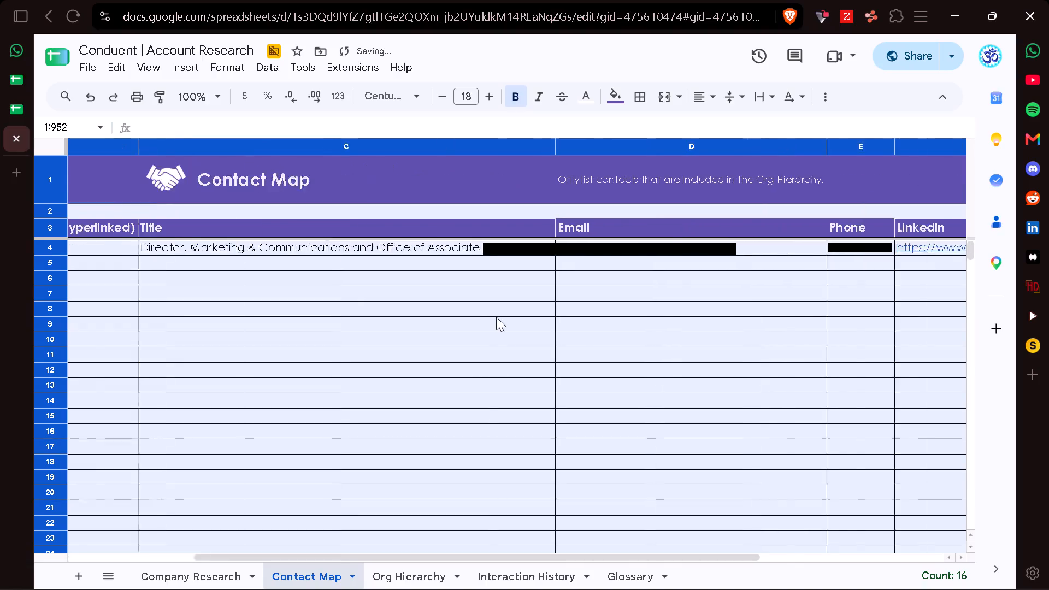
{"action": "scroll", "coordinate": [496, 317], "scroll_direction": "left", "scroll_amount": 2}
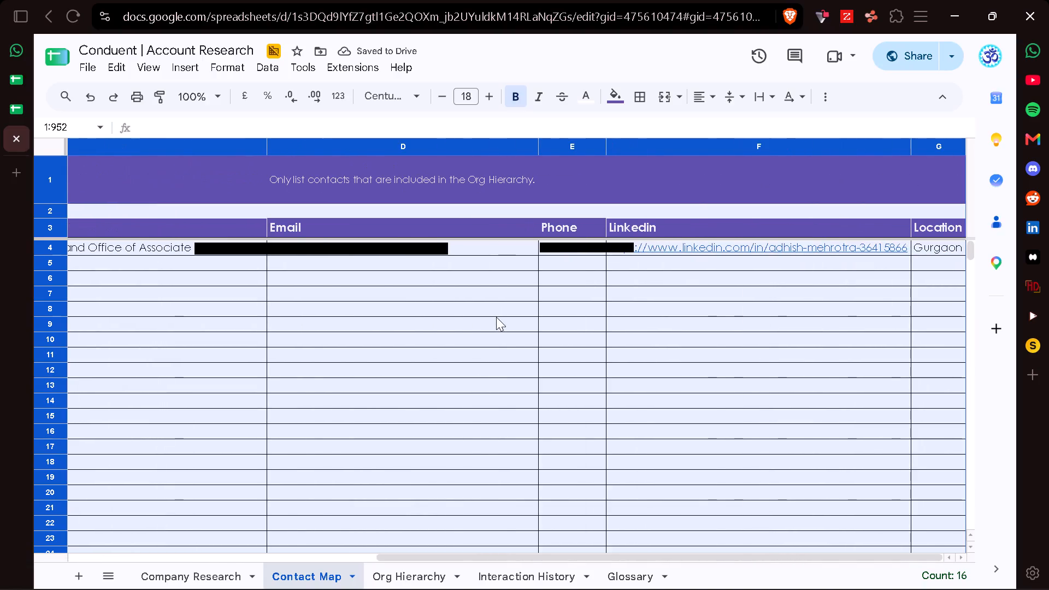
{"action": "scroll", "coordinate": [496, 317], "scroll_direction": "right", "scroll_amount": 1}
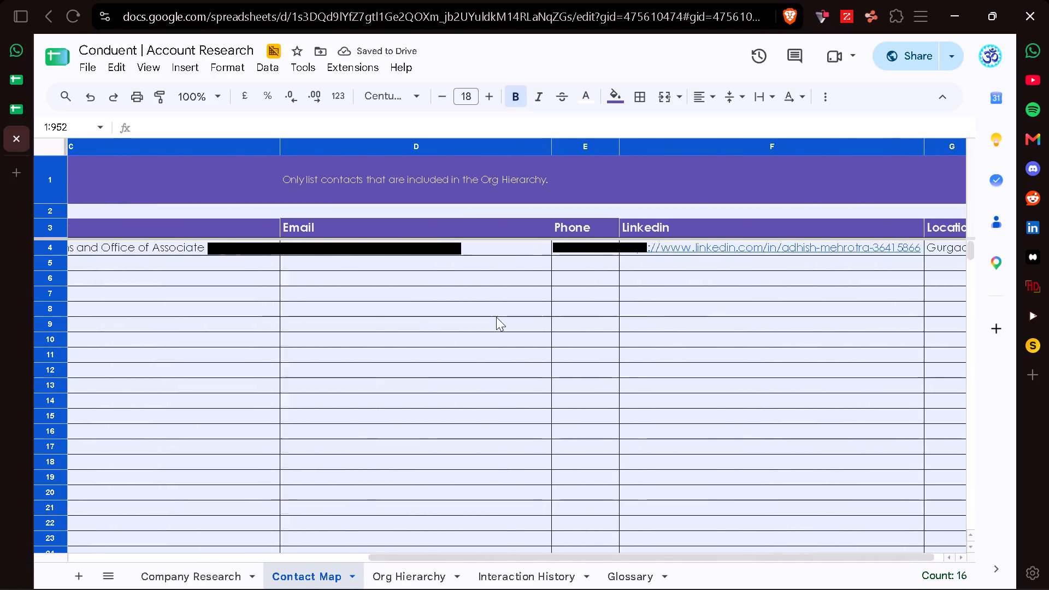
{"action": "scroll", "coordinate": [496, 317], "scroll_direction": "right", "scroll_amount": 6}
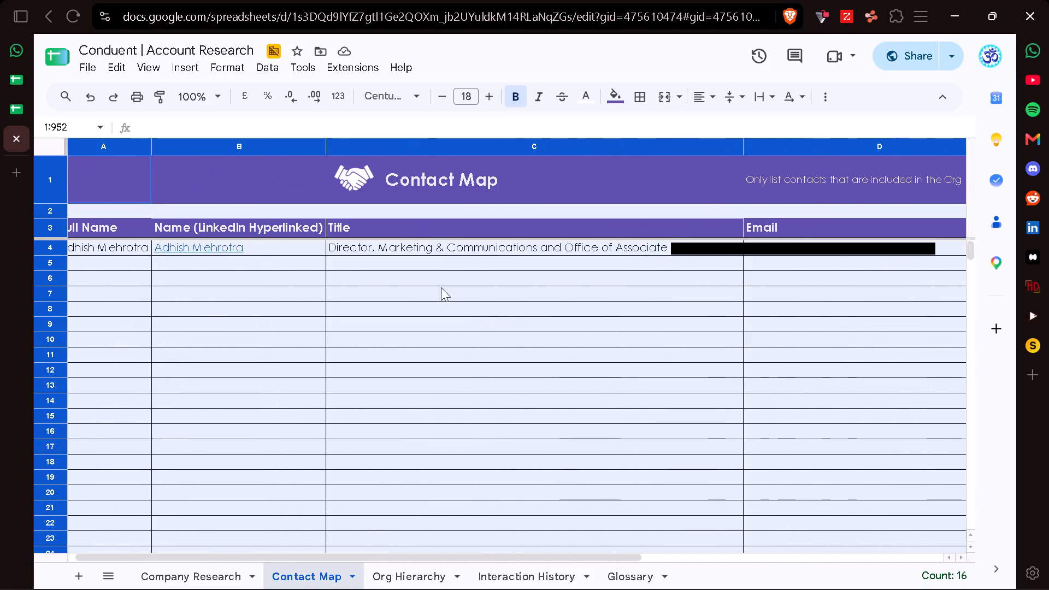
Copy the contact's full name from Contact Map into cell A29 of Krishna Leads 28th October in the Klenty Leads New spreadsheet.
{"action": "left_click", "coordinate": [124, 255]}
{"action": "key", "text": "ctrl+c"}
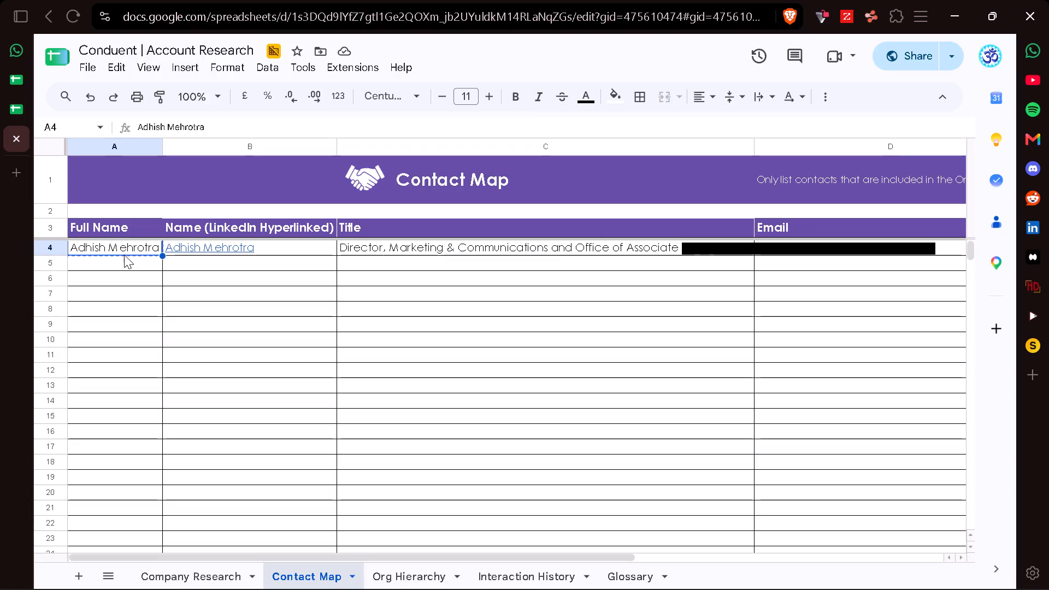
{"action": "left_click", "coordinate": [8, 107]}
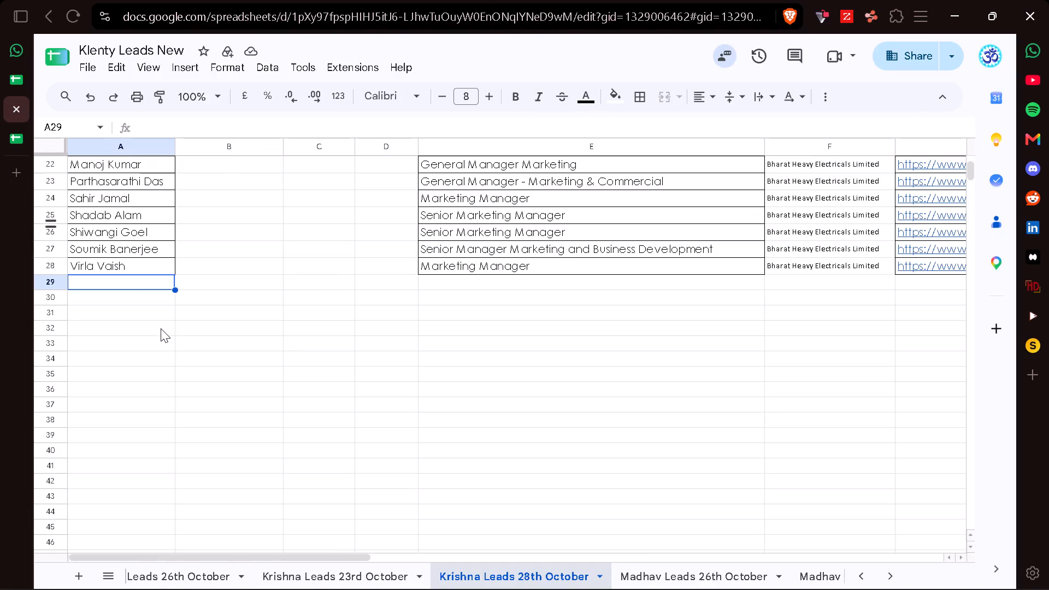
{"action": "key", "text": "ctrl+v"}
Copy the contact's job title from Contact Map into cell E29 of Krishna Leads 28th October.
{"action": "key", "text": "Right"}
{"action": "key", "text": "Right"}
{"action": "key", "text": "Right"}
{"action": "key", "text": "Right"}
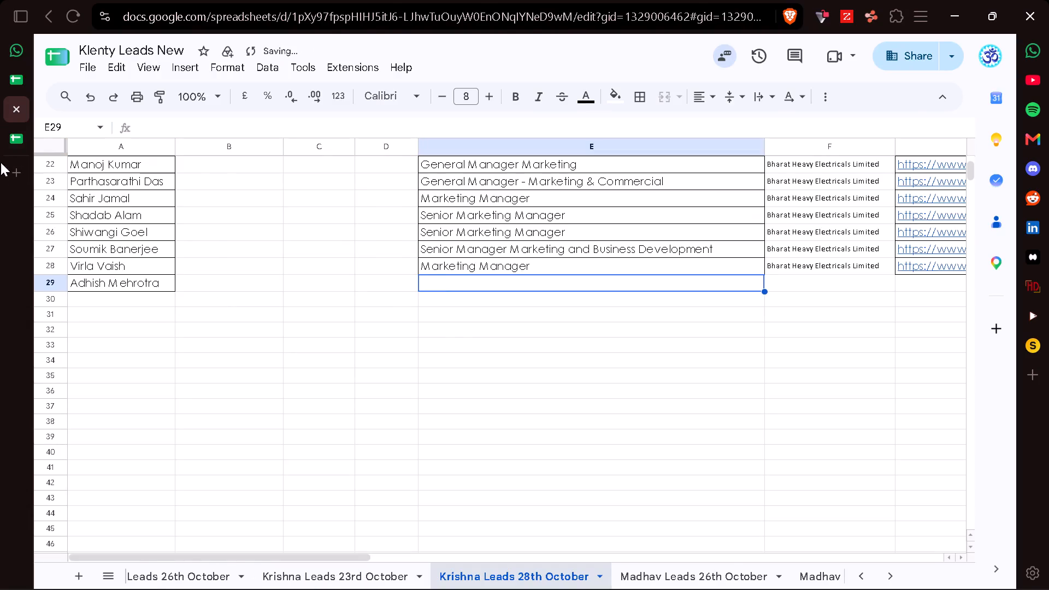
{"action": "left_click", "coordinate": [7, 138]}
{"action": "left_click", "coordinate": [392, 254]}
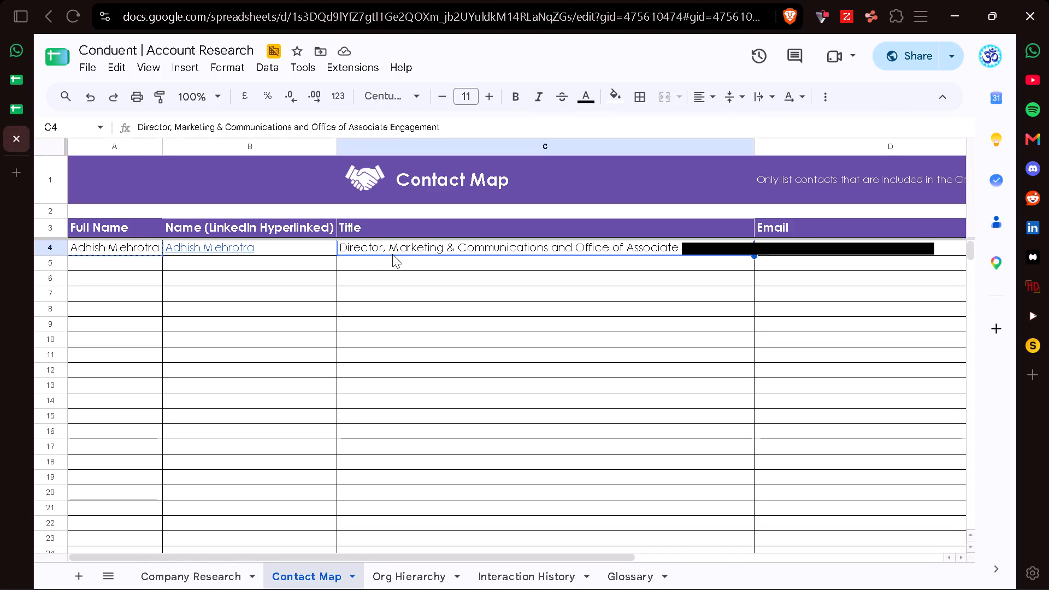
{"action": "key", "text": "ctrl+c"}
{"action": "left_click", "coordinate": [27, 113]}
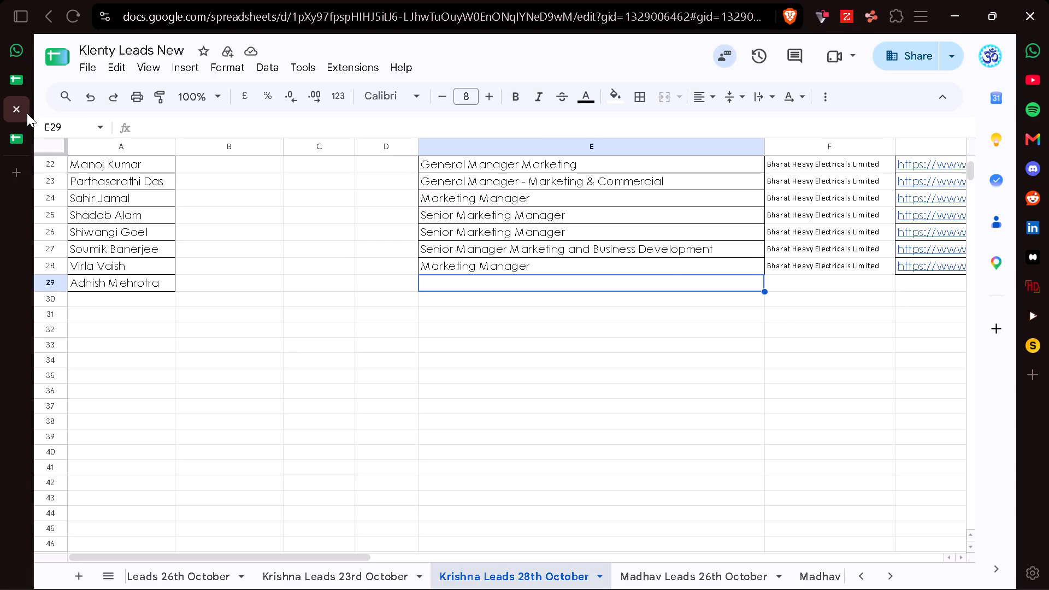
{"action": "key", "text": "ctrl+v"}
Enter Conduent as the company in cell F29.
{"action": "scroll", "coordinate": [441, 249], "scroll_direction": "left", "scroll_amount": 4}
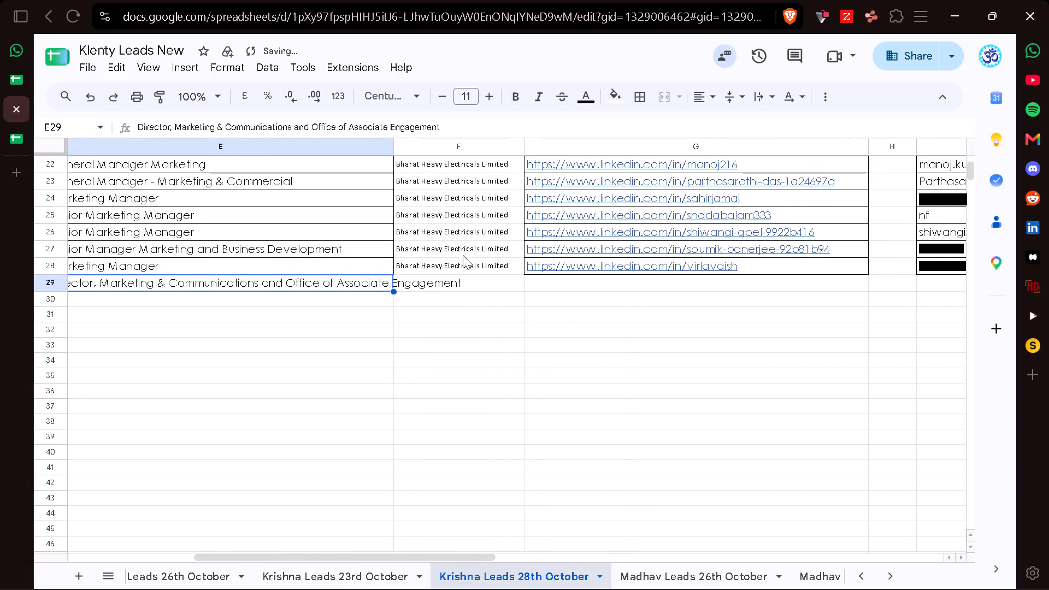
{"action": "left_click", "coordinate": [478, 287]}
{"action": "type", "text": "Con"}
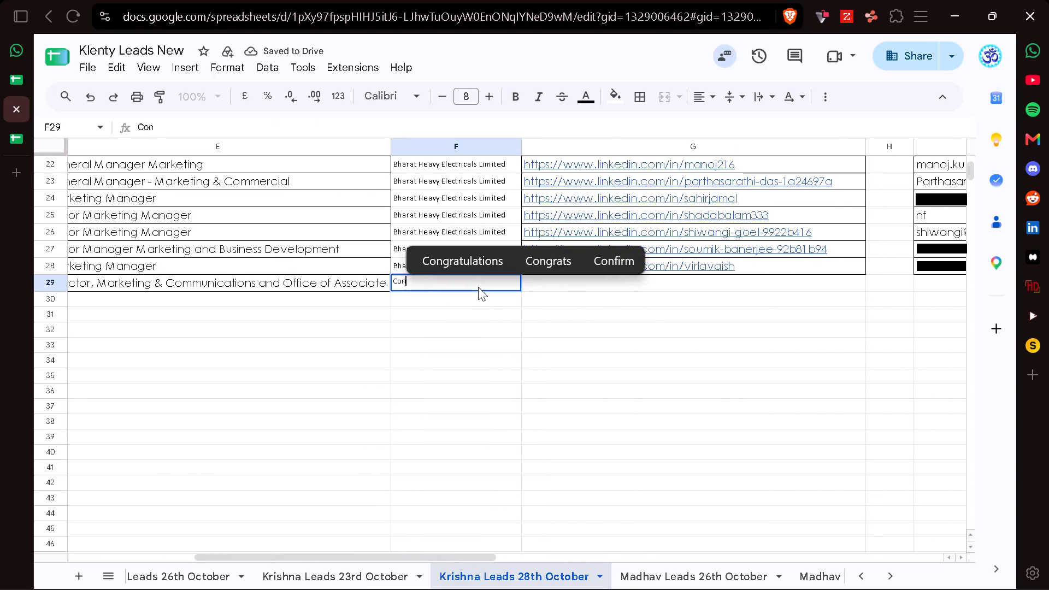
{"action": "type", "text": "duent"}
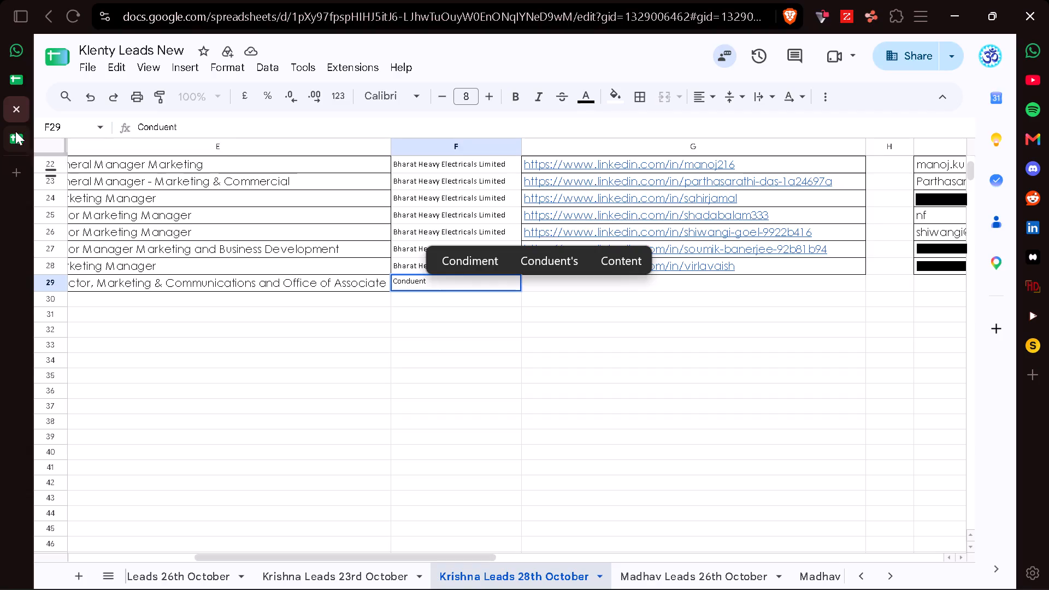
Copy the contact's LinkedIn profile link from Contact Map into cell G29 of Krishna Leads 28th October.
{"action": "left_click", "coordinate": [15, 131]}
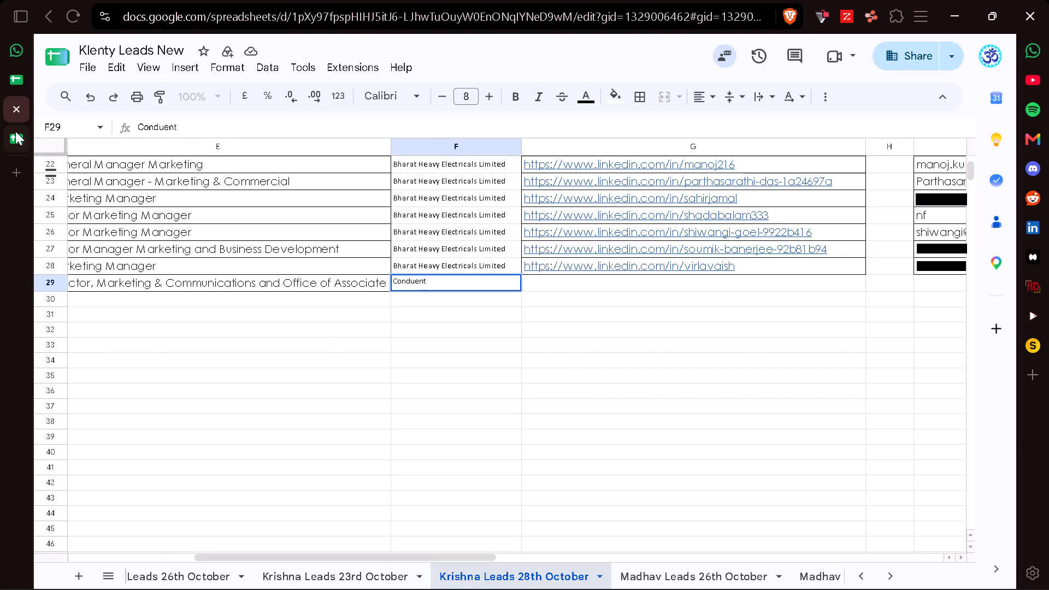
{"action": "scroll", "coordinate": [602, 353], "scroll_direction": "left", "scroll_amount": 5}
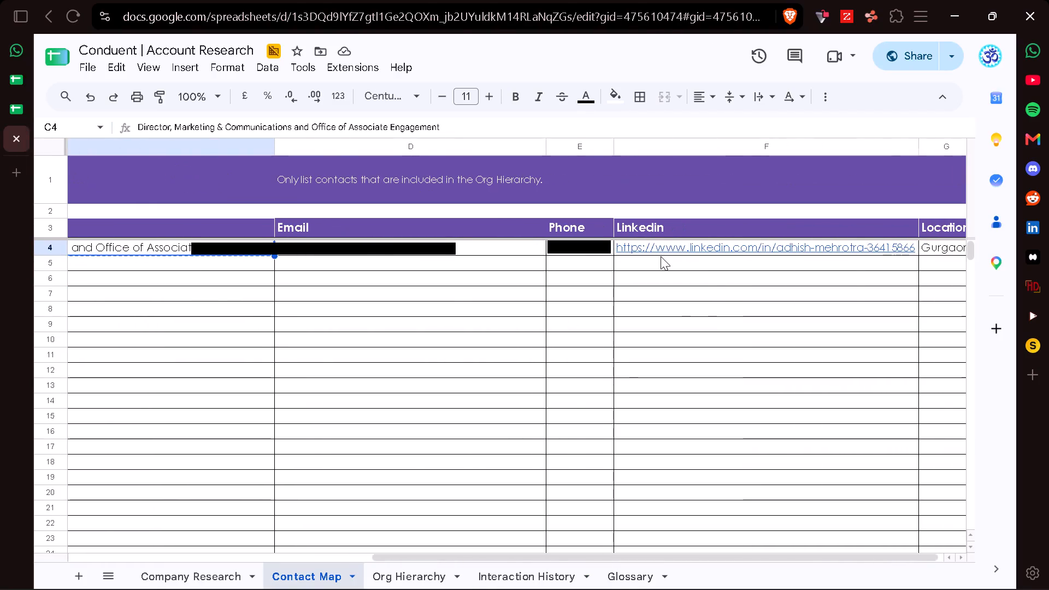
{"action": "left_click", "coordinate": [661, 256]}
{"action": "key", "text": "Up"}
{"action": "key", "text": "Down"}
{"action": "key", "text": "ctrl+c"}
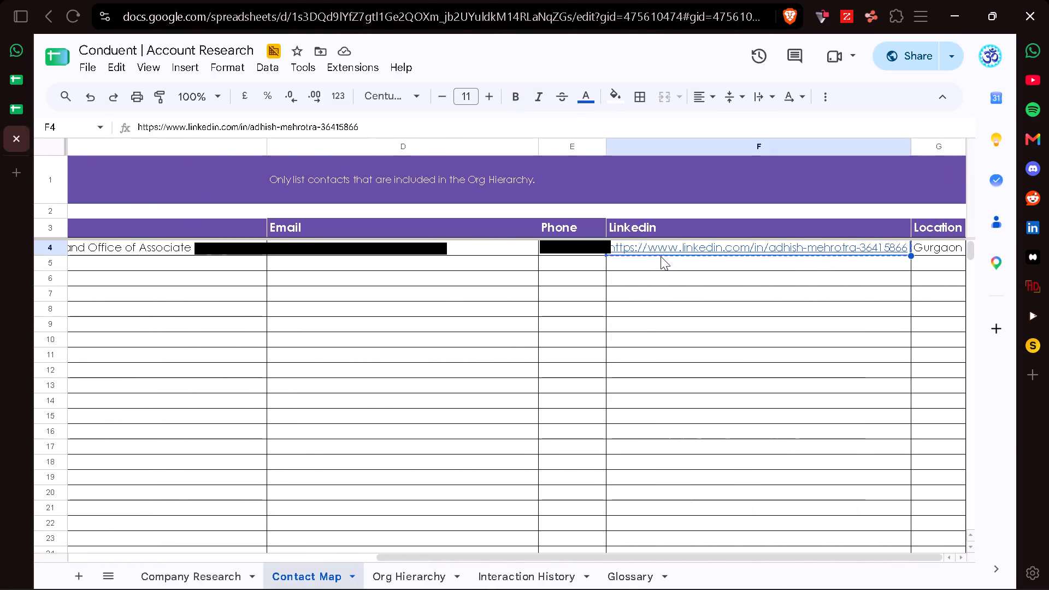
{"action": "left_click", "coordinate": [11, 99]}
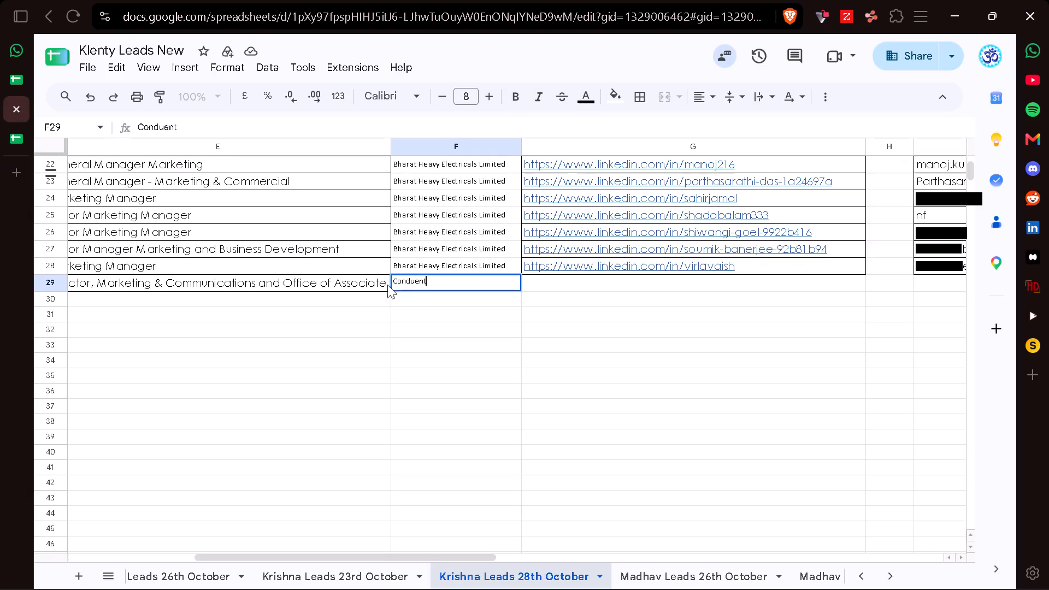
{"action": "left_click", "coordinate": [569, 281]}
{"action": "key", "text": "ctrl+v"}
Copy the contact's email and phone from Contact Map into cells I29:J29 of the leads sheet and look over the list.
{"action": "scroll", "coordinate": [569, 281], "scroll_direction": "left", "scroll_amount": 3}
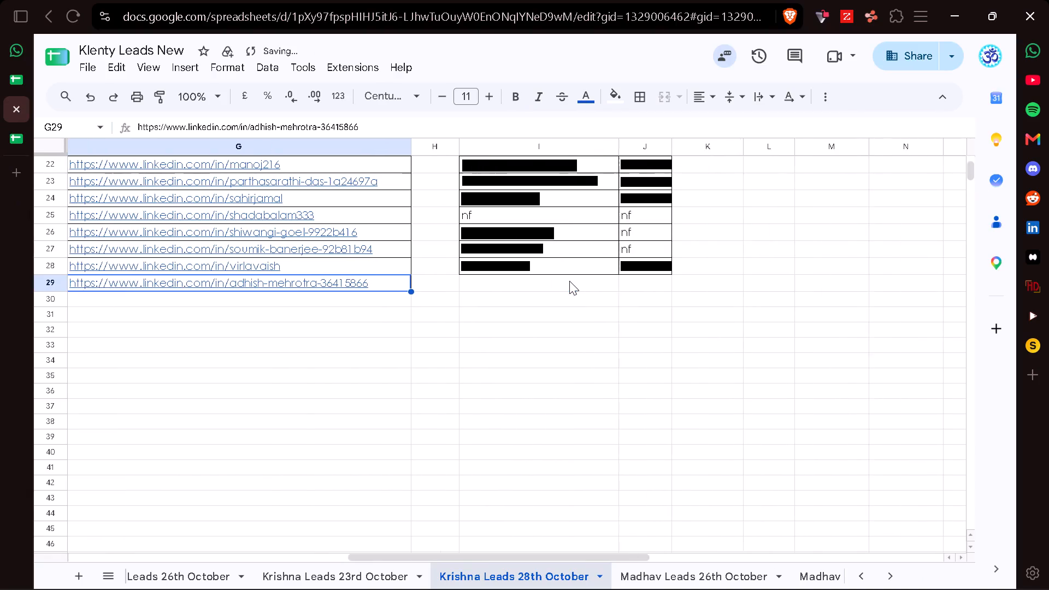
{"action": "scroll", "coordinate": [569, 281], "scroll_direction": "left", "scroll_amount": 1}
{"action": "left_click", "coordinate": [12, 140]}
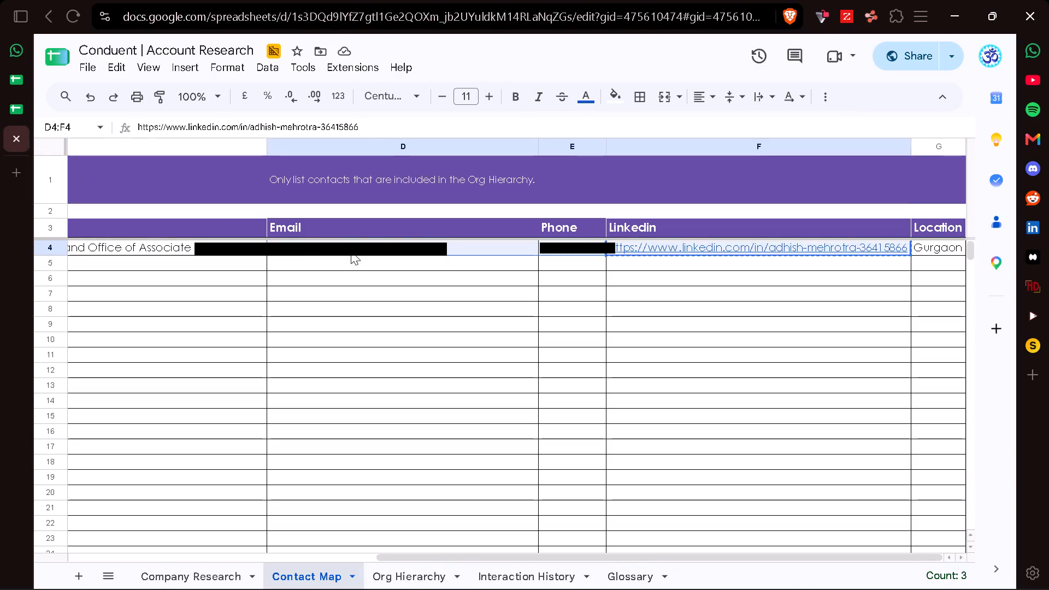
{"action": "left_click", "coordinate": [351, 251]}
{"action": "key", "text": "shift+Right"}
{"action": "key", "text": "ctrl+c"}
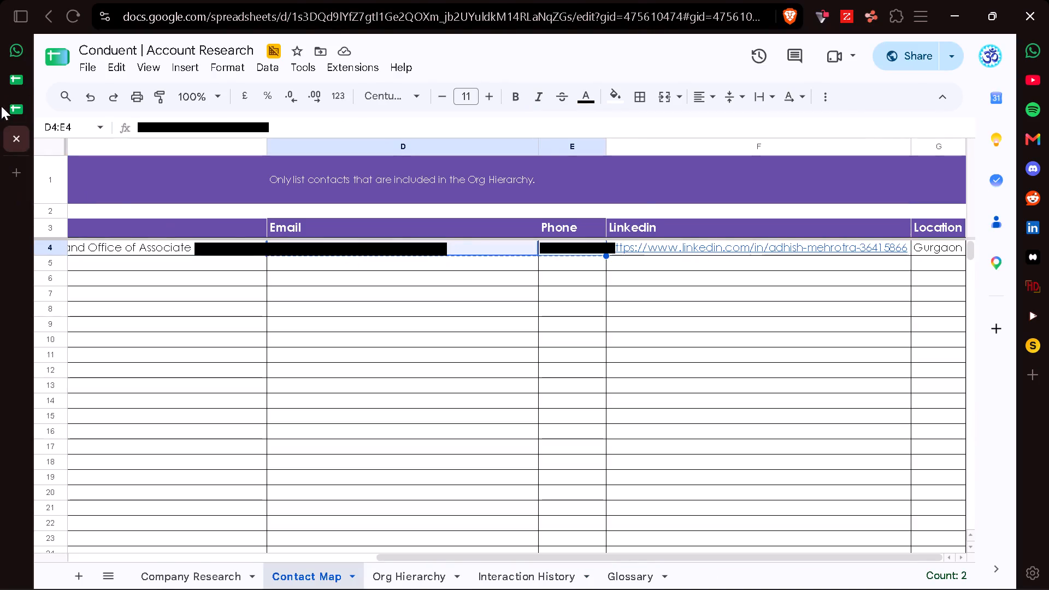
{"action": "left_click", "coordinate": [10, 104]}
{"action": "left_click", "coordinate": [478, 288]}
{"action": "key", "text": "ctrl+v"}
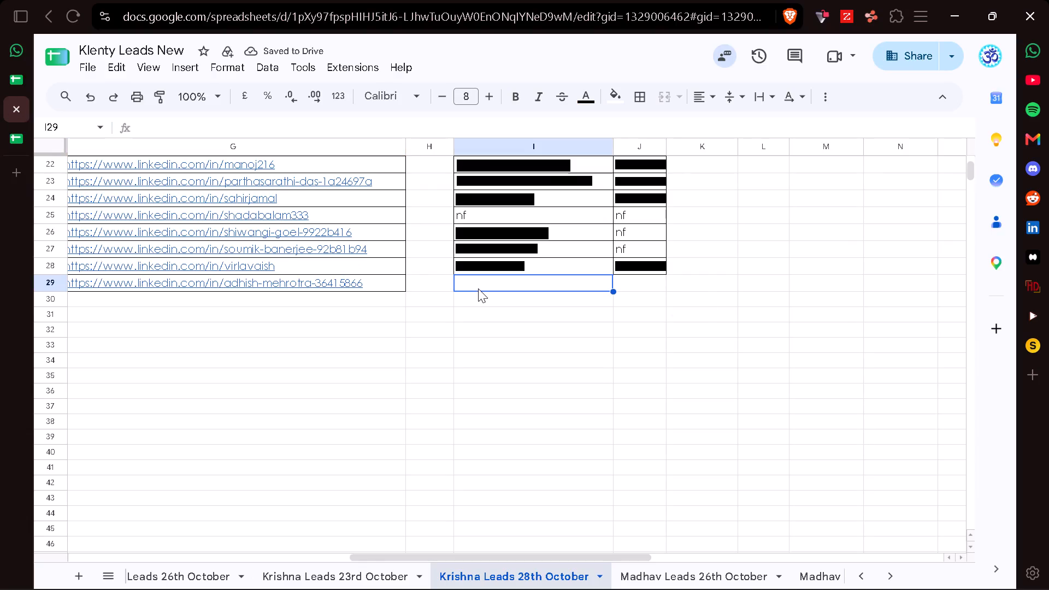
{"action": "scroll", "coordinate": [478, 288], "scroll_direction": "right", "scroll_amount": 11}
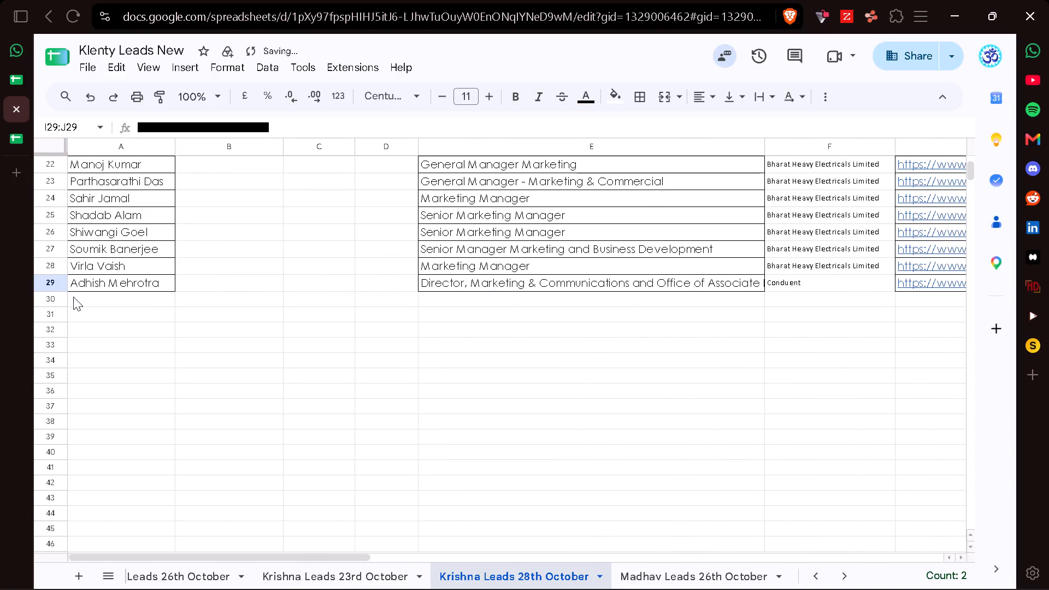
{"action": "left_click", "coordinate": [73, 297]}
{"action": "scroll", "coordinate": [268, 304], "scroll_direction": "up", "scroll_amount": 6}
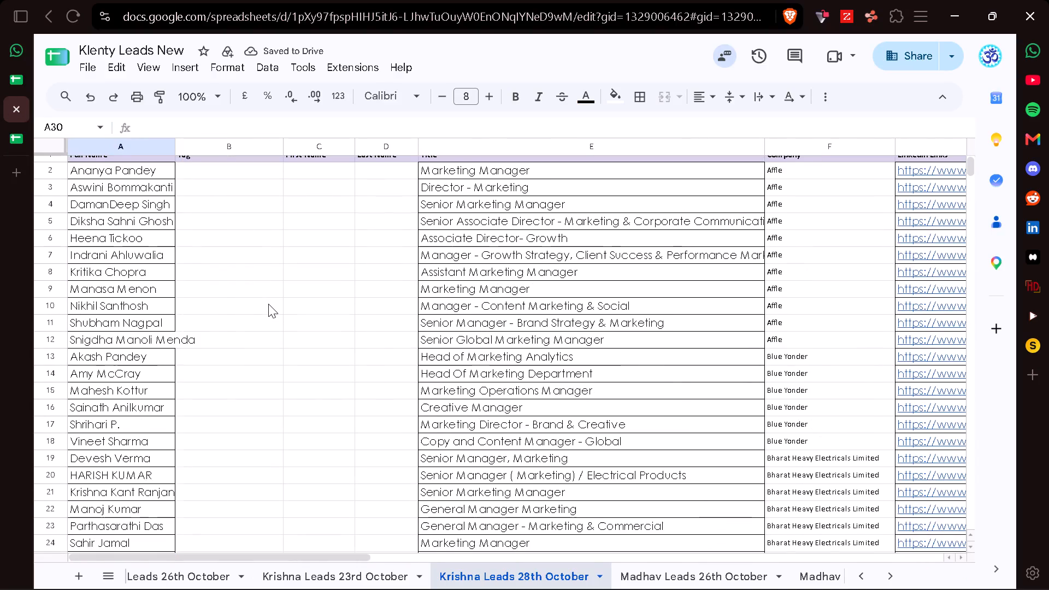
Copy the sharing link of the Conduent Account Research spreadsheet and close that spreadsheet's tab.
{"action": "left_click", "coordinate": [19, 145]}
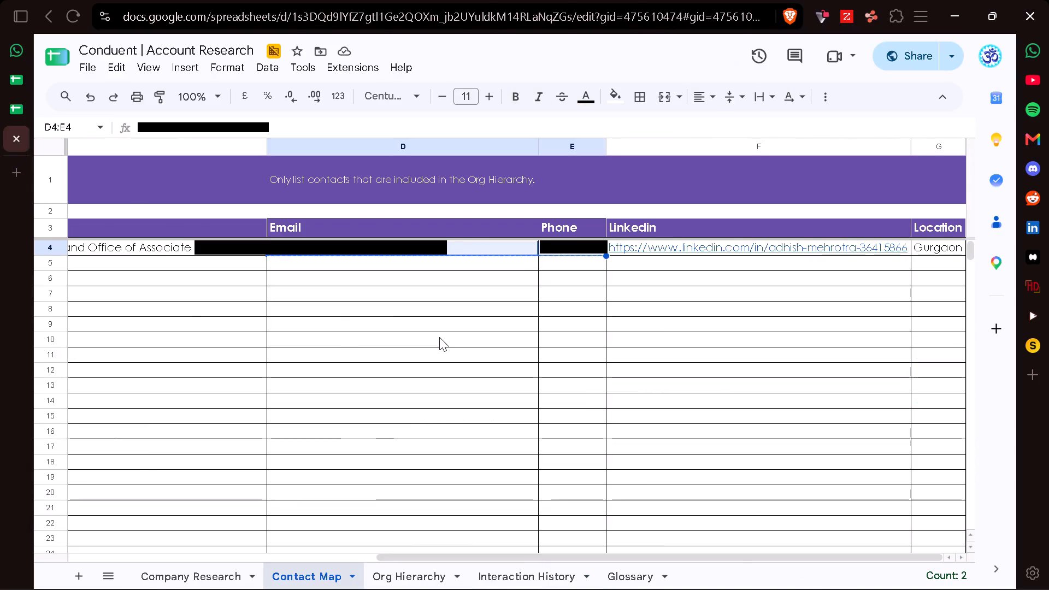
{"action": "scroll", "coordinate": [439, 337], "scroll_direction": "right", "scroll_amount": 7}
{"action": "left_click", "coordinate": [123, 244]}
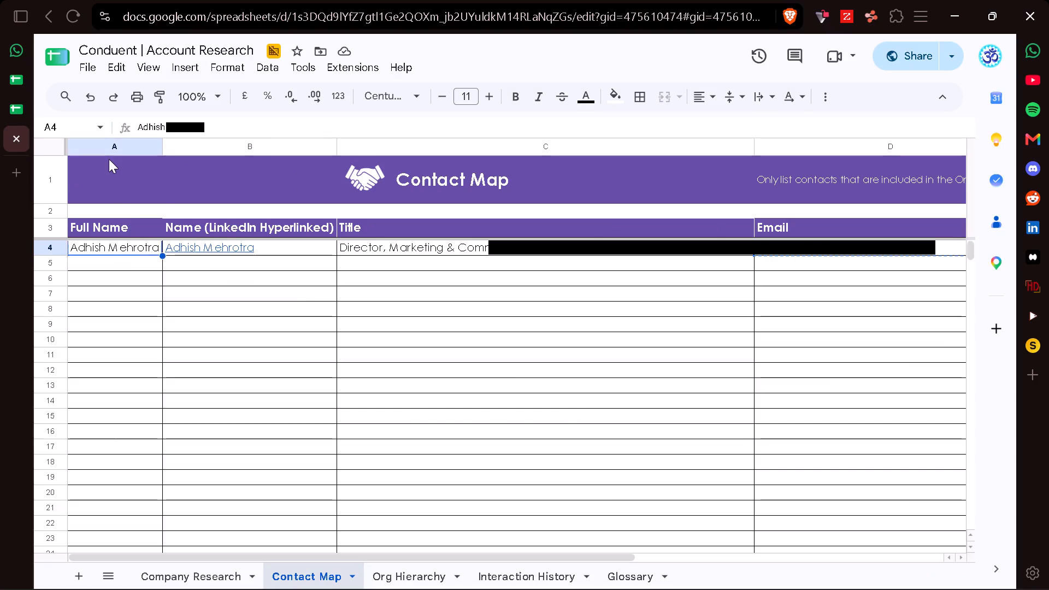
{"action": "left_click", "coordinate": [109, 159]}
{"action": "left_click", "coordinate": [892, 51]}
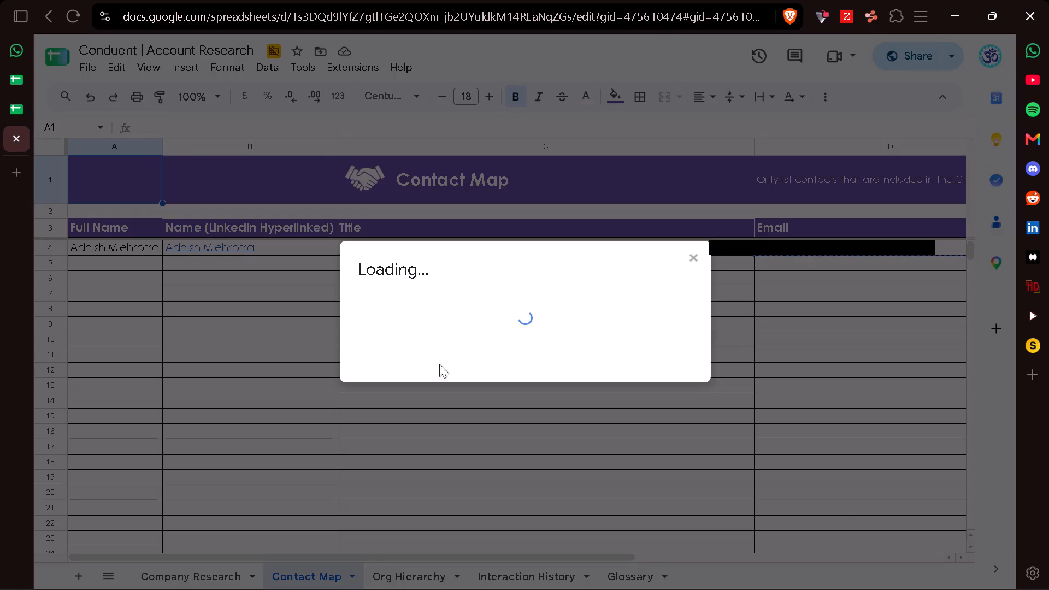
{"action": "left_click", "coordinate": [400, 502]}
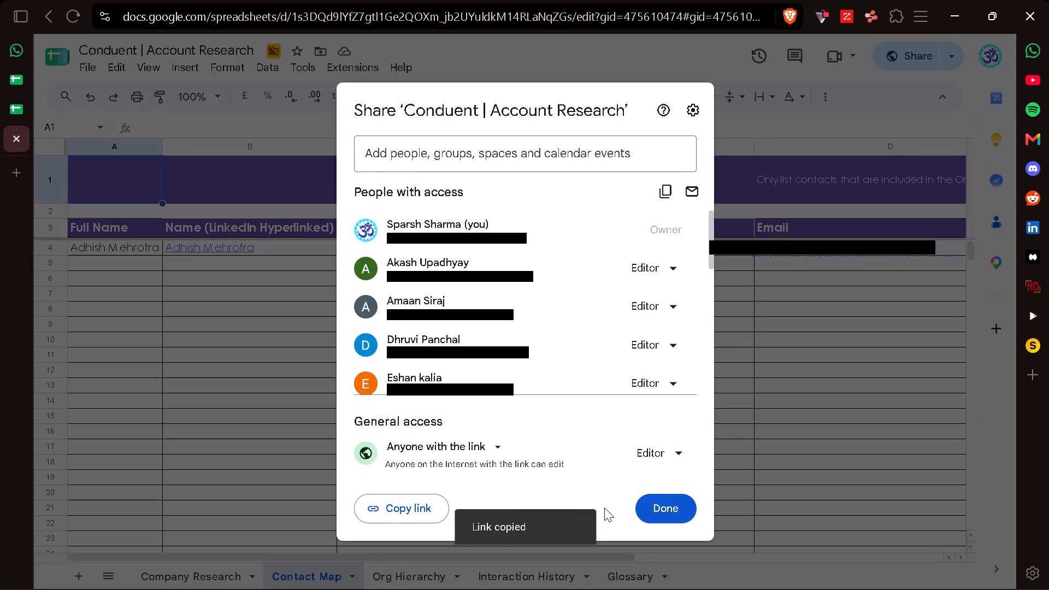
{"action": "left_click", "coordinate": [671, 518]}
{"action": "left_click", "coordinate": [17, 139]}
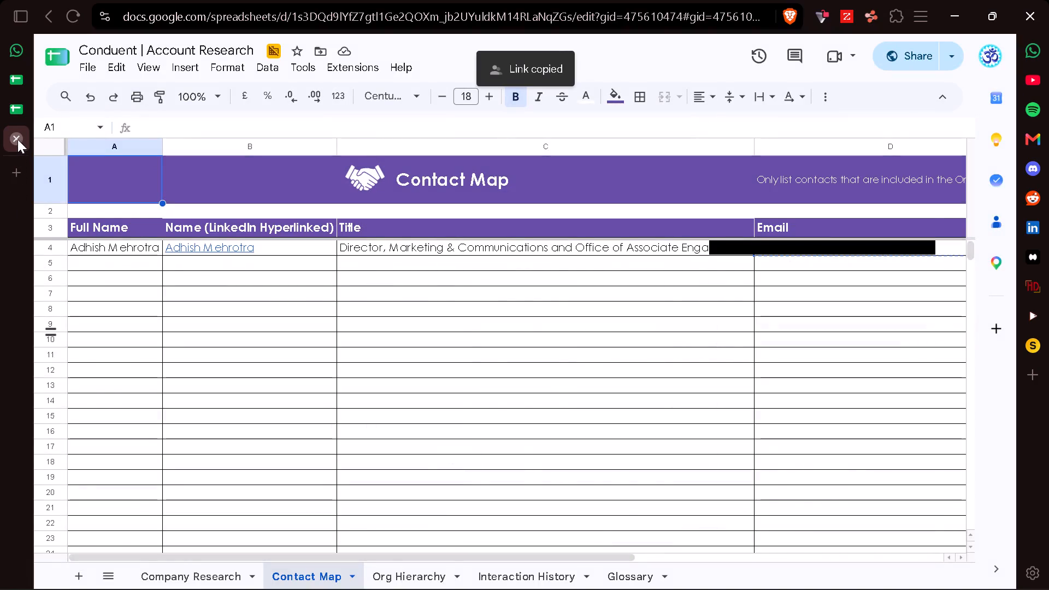
In AR Master Sheet's Tushar Account sheet, replace Conduent's AR Sheet entry in B93 with the copied link as a file chip.
{"action": "left_click", "coordinate": [17, 78]}
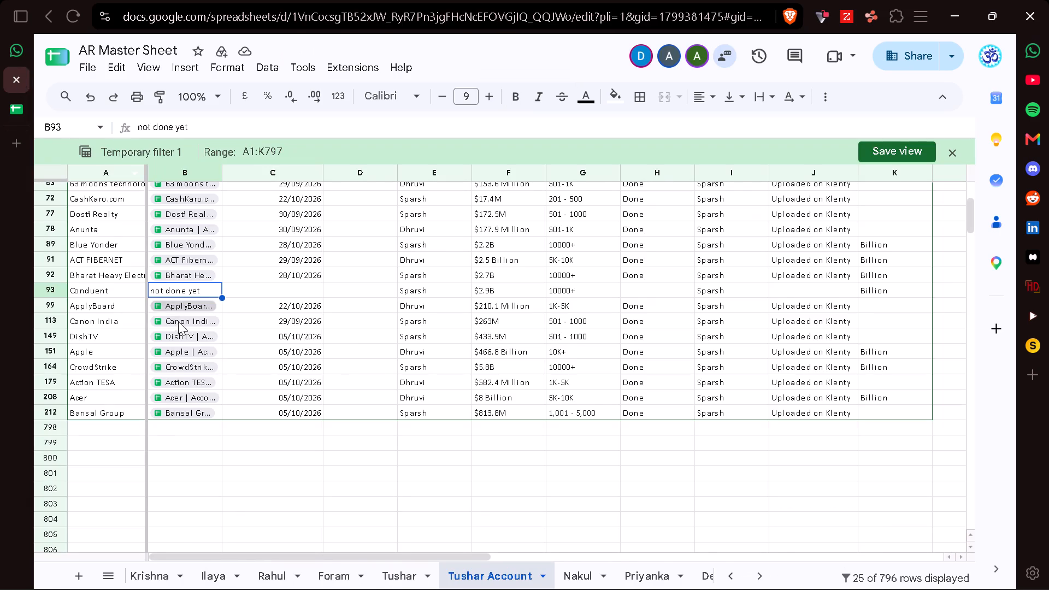
{"action": "key", "text": "ctrl+v"}
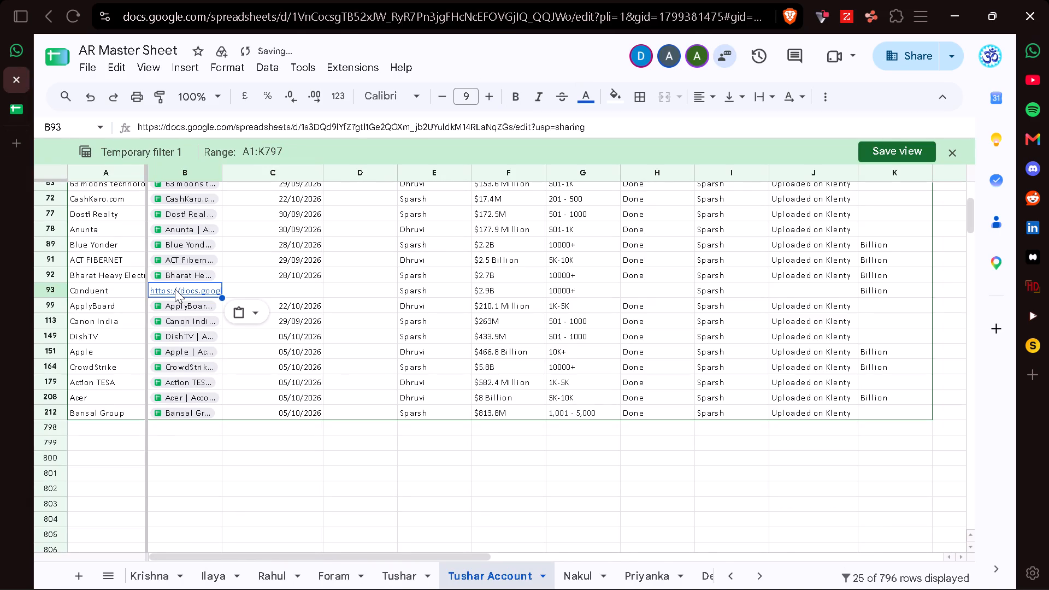
{"action": "key", "text": "Tab"}
Enter 28/10/2026 as Conduent's AR Date in cell C93.
{"action": "key", "text": "Right"}
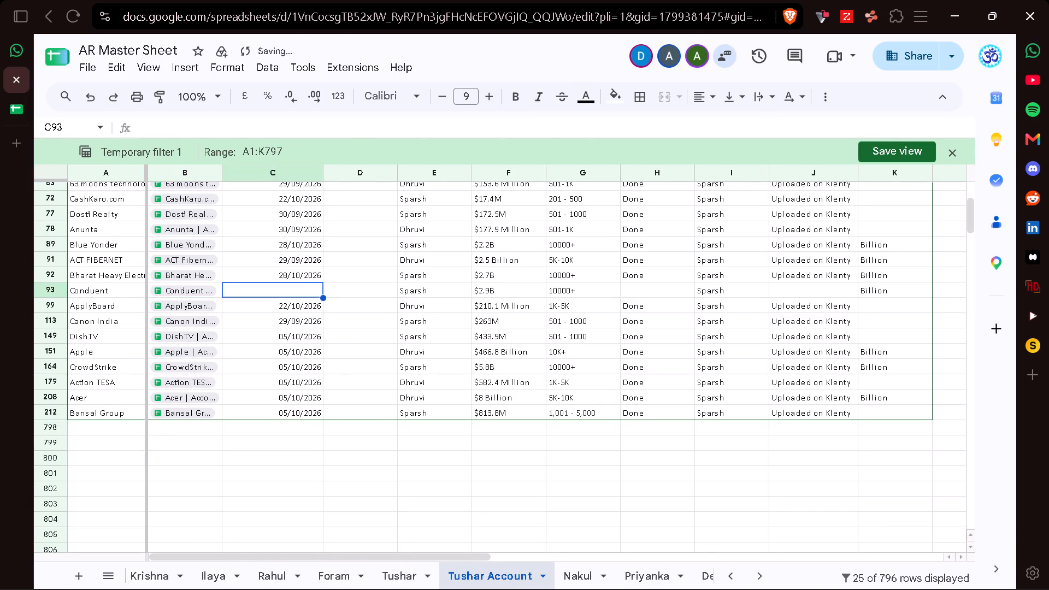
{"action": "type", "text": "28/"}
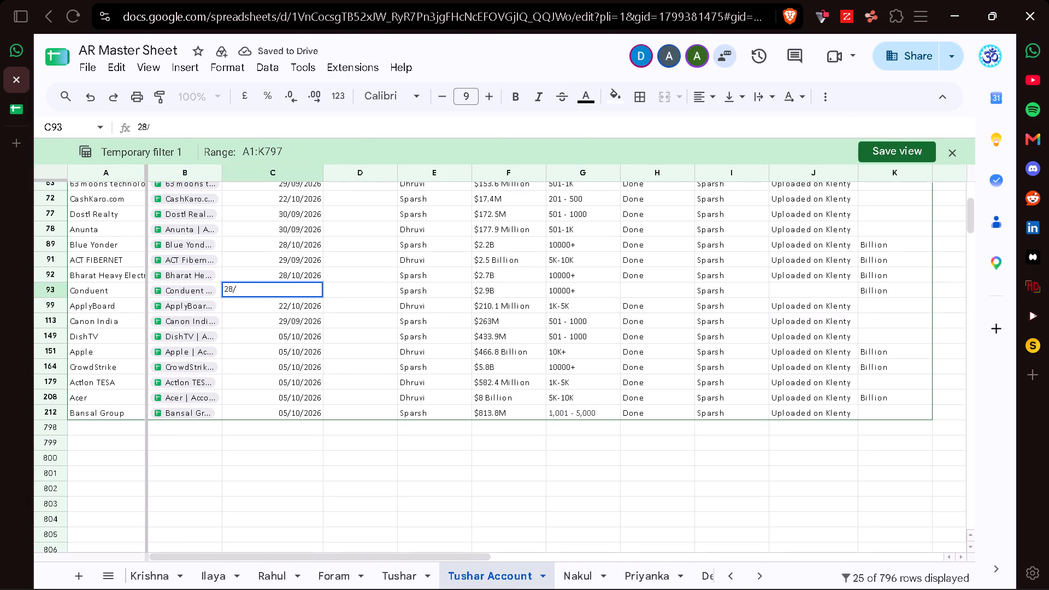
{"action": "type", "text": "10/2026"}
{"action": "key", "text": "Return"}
Fill in the Conduent row with Done under Comments and Uploaded on Klenty under Comments 2.
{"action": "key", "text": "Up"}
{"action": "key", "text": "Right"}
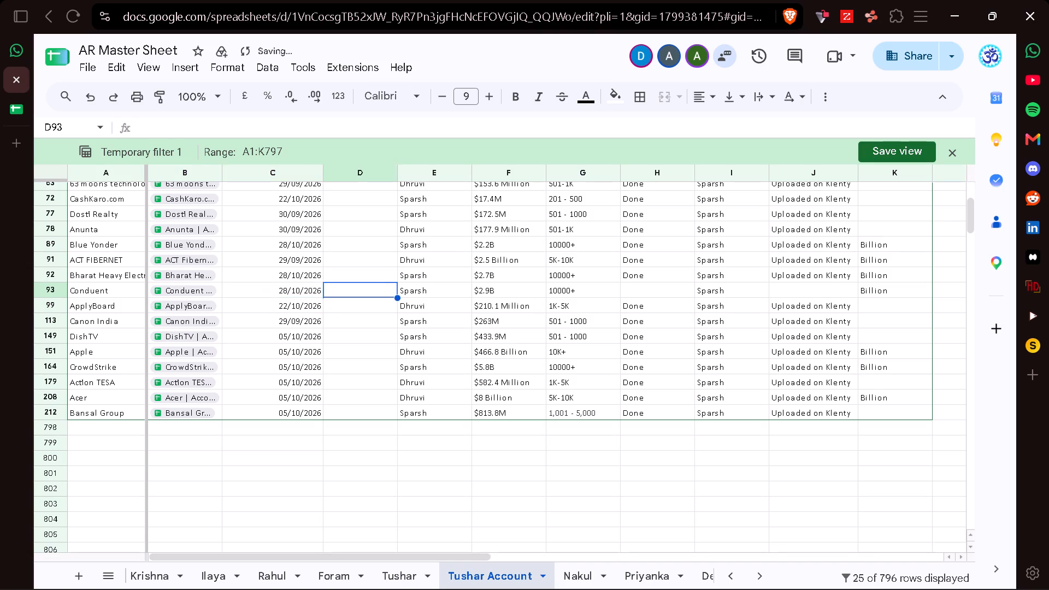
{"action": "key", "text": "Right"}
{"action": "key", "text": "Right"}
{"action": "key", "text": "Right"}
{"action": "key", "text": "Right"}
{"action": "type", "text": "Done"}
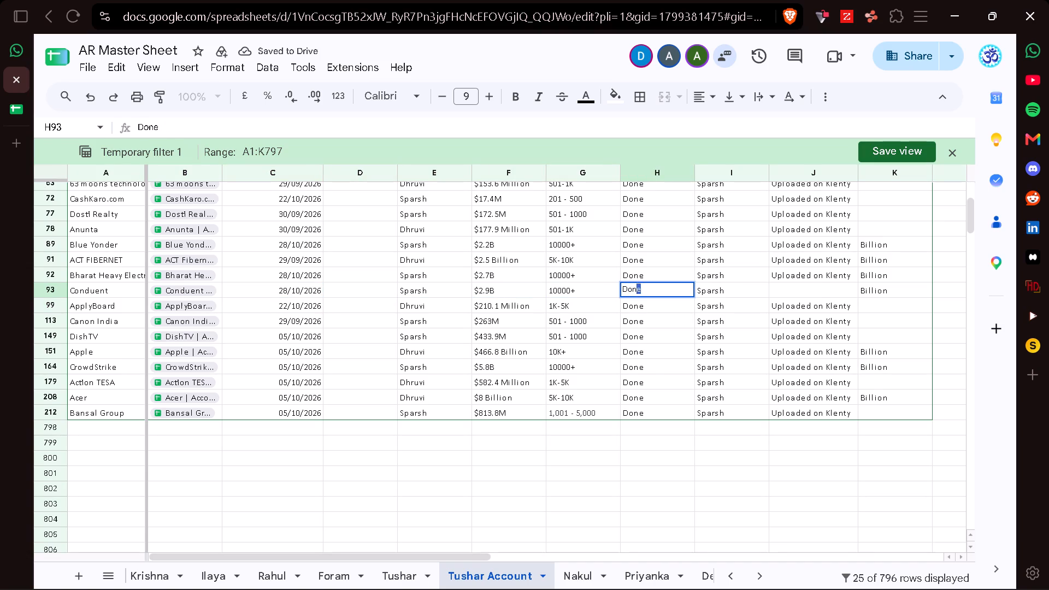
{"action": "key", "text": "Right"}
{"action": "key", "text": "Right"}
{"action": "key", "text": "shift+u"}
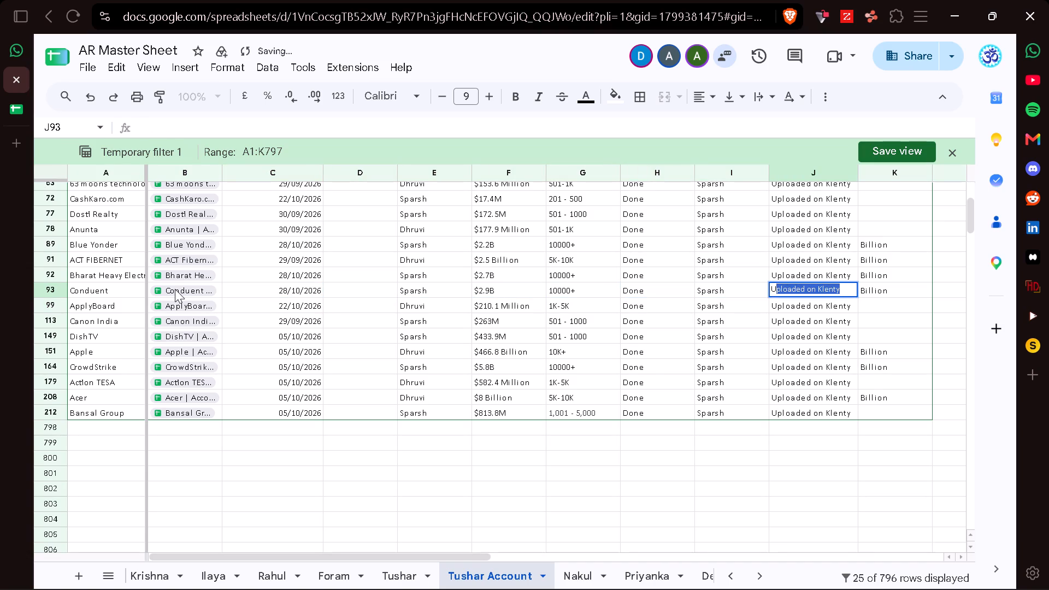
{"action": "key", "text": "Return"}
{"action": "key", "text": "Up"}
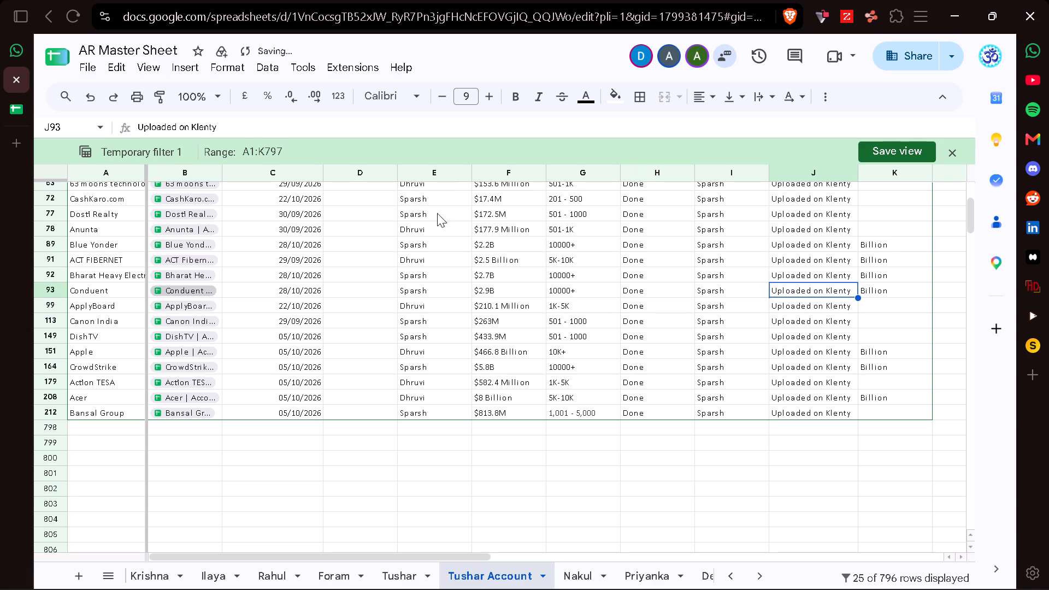
Close the temporary filter on Tushar Account and save it as the view Filter 1.
{"action": "scroll", "coordinate": [712, 274], "scroll_direction": "up", "scroll_amount": 5}
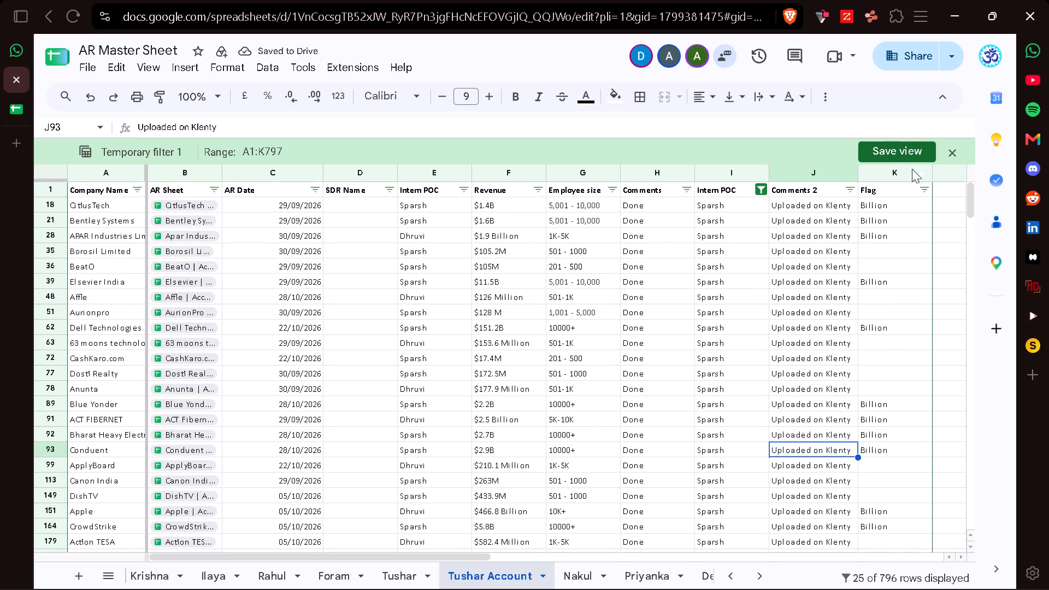
{"action": "left_click", "coordinate": [951, 154]}
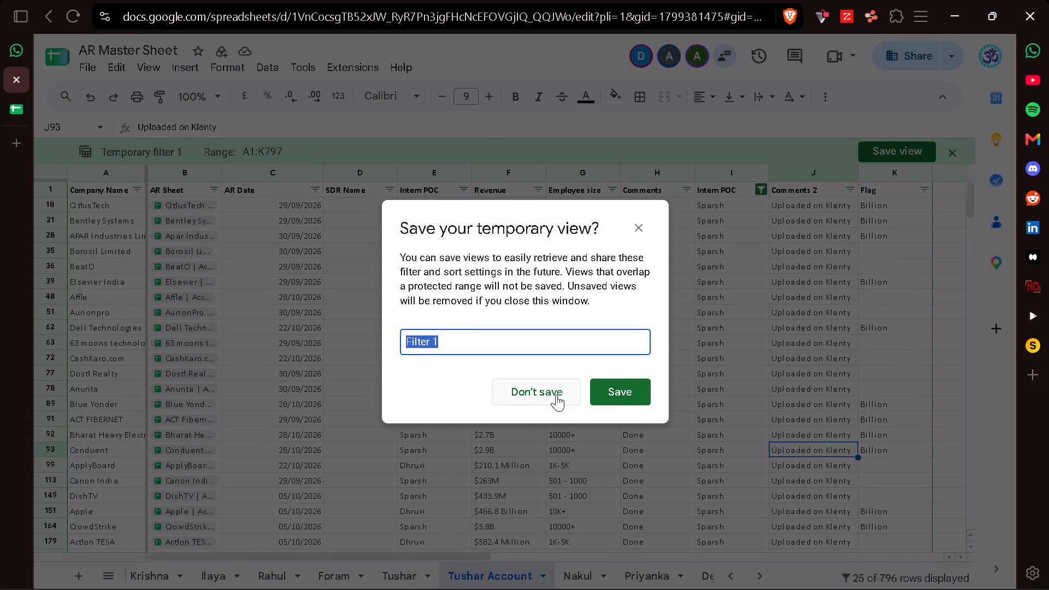
{"action": "left_click", "coordinate": [603, 392]}
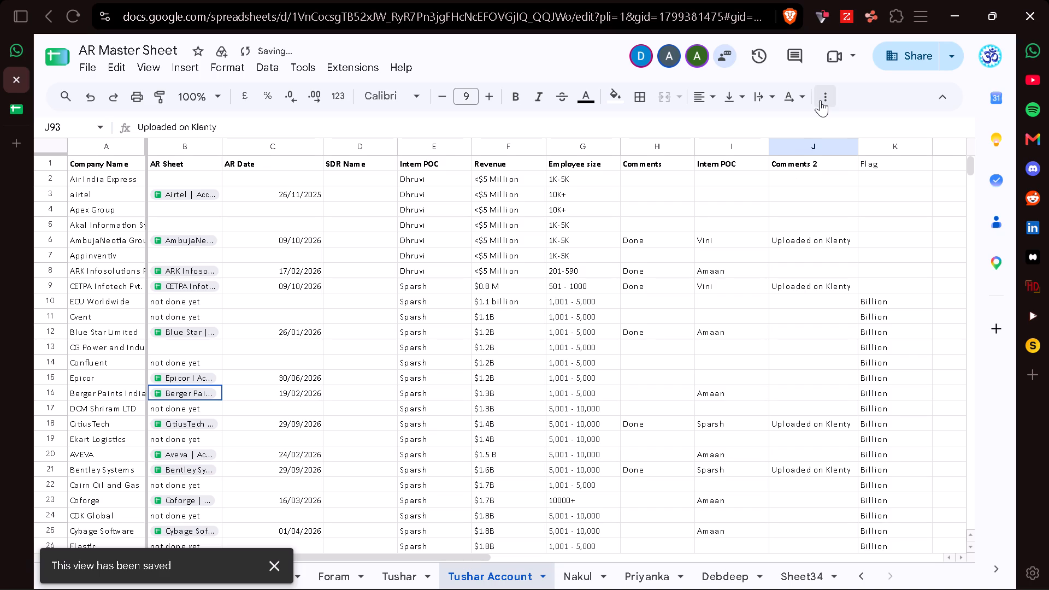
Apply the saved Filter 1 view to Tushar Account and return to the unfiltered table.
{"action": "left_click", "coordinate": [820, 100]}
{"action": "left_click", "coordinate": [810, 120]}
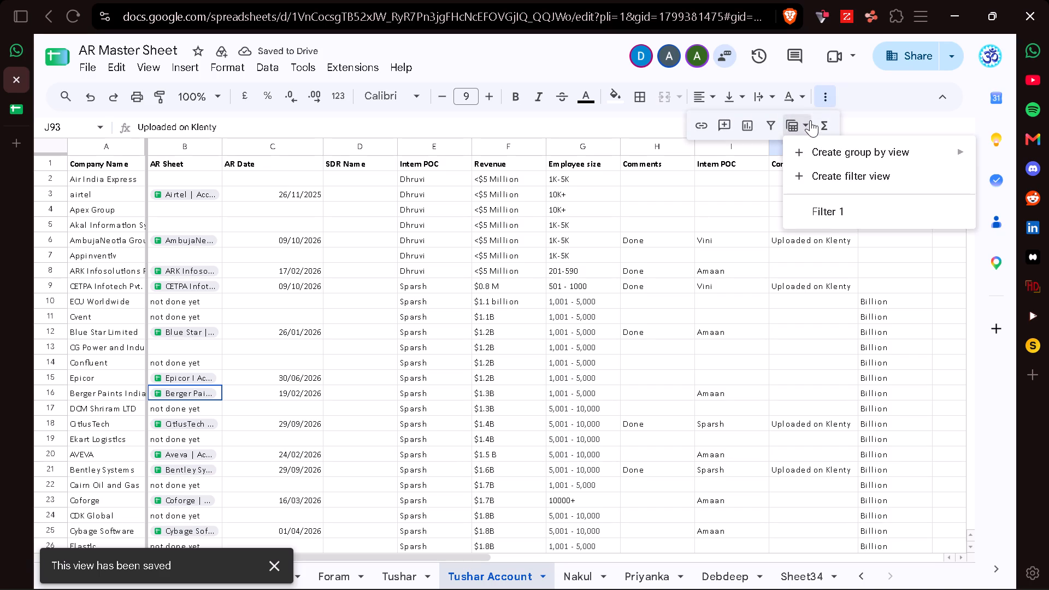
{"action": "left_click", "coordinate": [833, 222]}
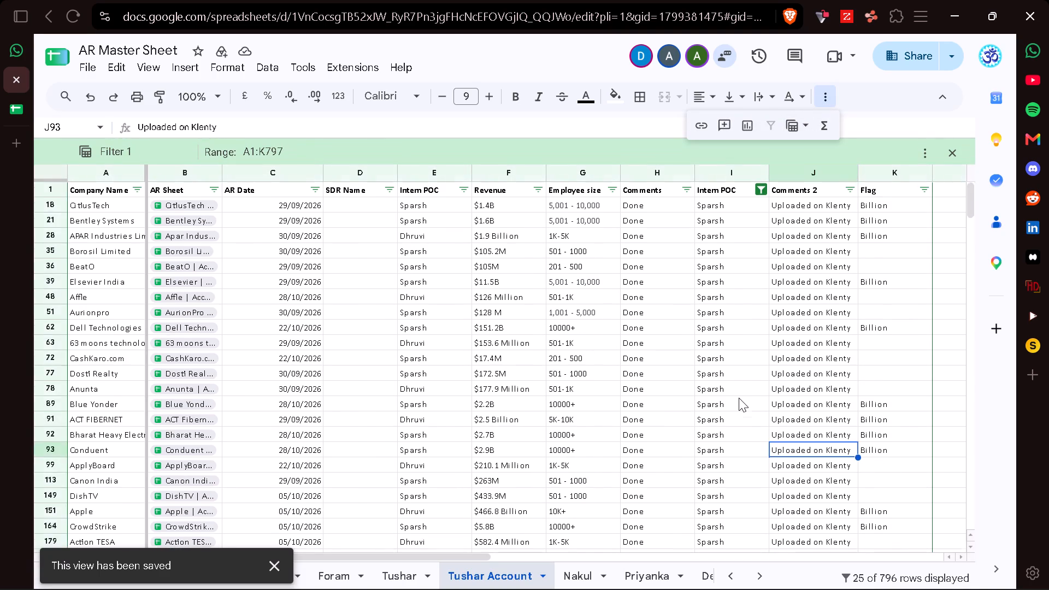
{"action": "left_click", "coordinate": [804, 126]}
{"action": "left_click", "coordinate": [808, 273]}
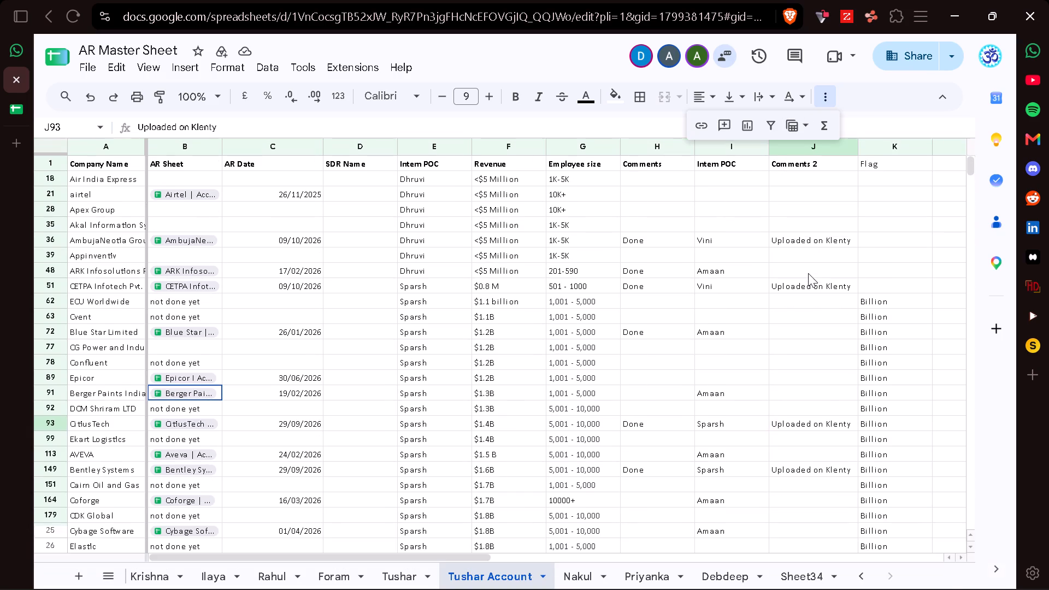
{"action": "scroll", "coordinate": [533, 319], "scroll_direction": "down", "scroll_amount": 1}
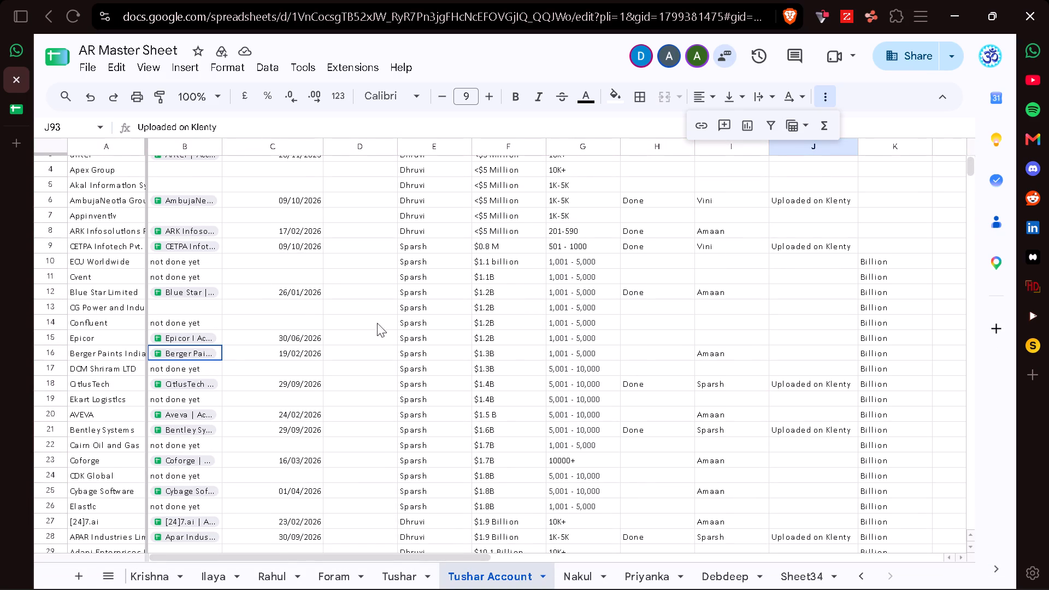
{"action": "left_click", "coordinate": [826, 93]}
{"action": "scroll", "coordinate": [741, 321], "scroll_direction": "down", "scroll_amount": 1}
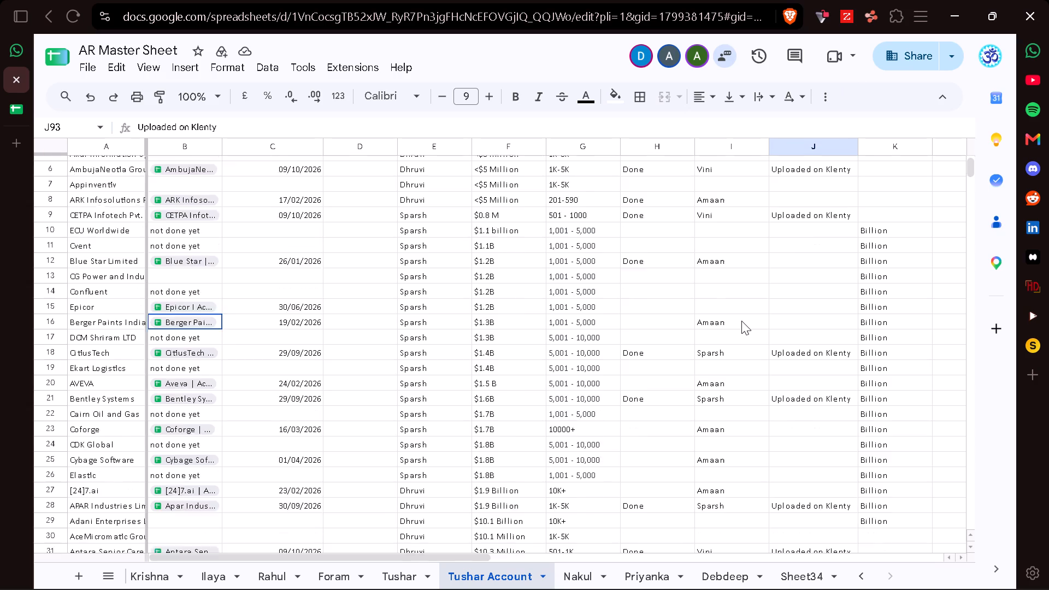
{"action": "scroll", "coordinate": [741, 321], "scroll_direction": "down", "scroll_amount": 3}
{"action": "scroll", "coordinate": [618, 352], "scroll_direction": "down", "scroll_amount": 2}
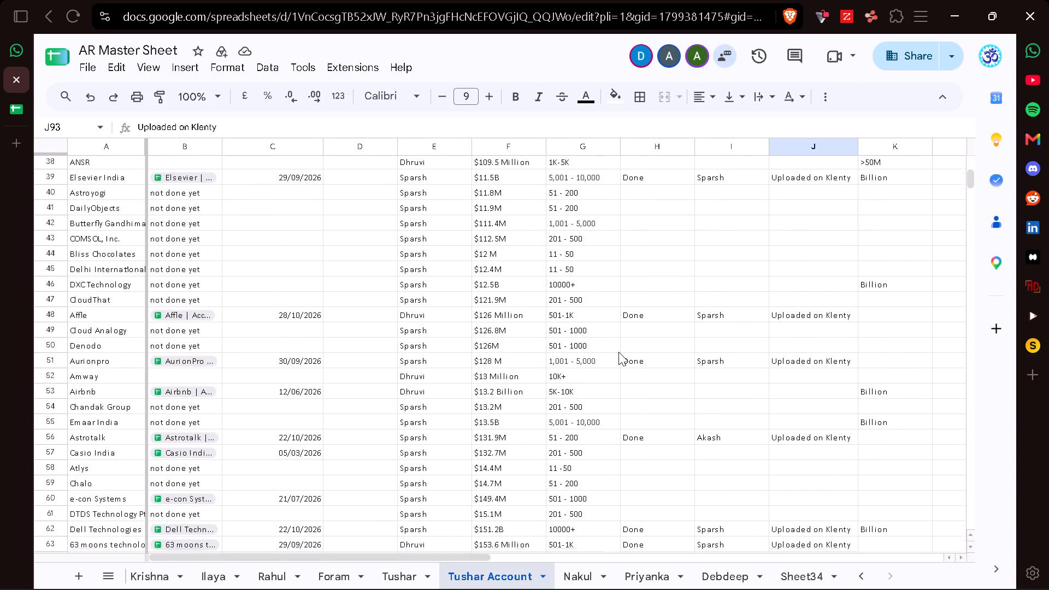
Close AR Master Sheet and return to the Klenty Leads New spreadsheet.
{"action": "left_click", "coordinate": [16, 82]}
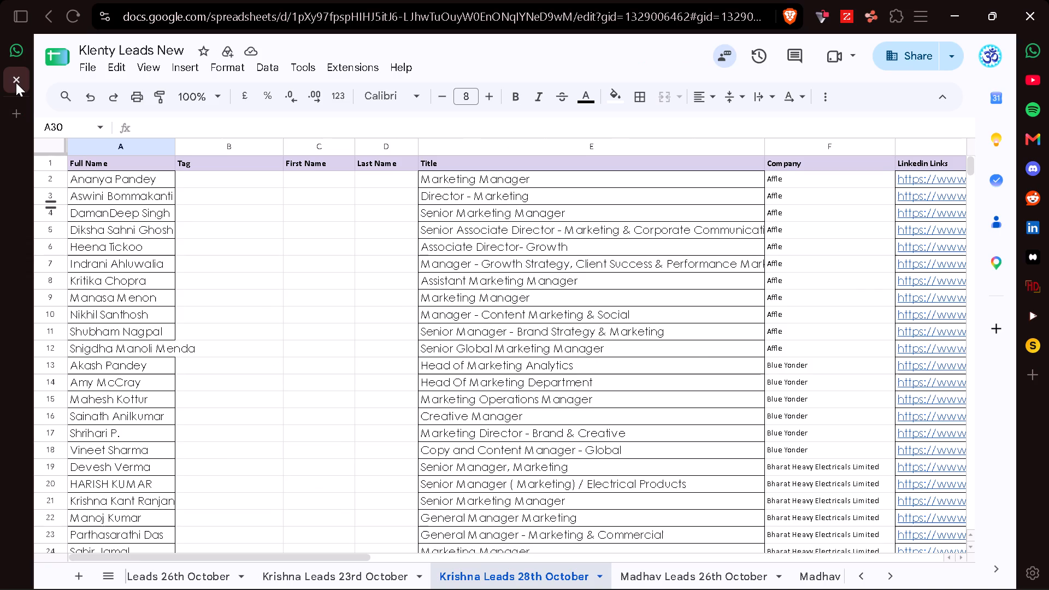
Enter =SPLIT(A2," ") in cell C2 of Krishna Leads 28th October to separate the first and last names.
{"action": "scroll", "coordinate": [252, 304], "scroll_direction": "up", "scroll_amount": 3}
{"action": "left_click", "coordinate": [311, 175]}
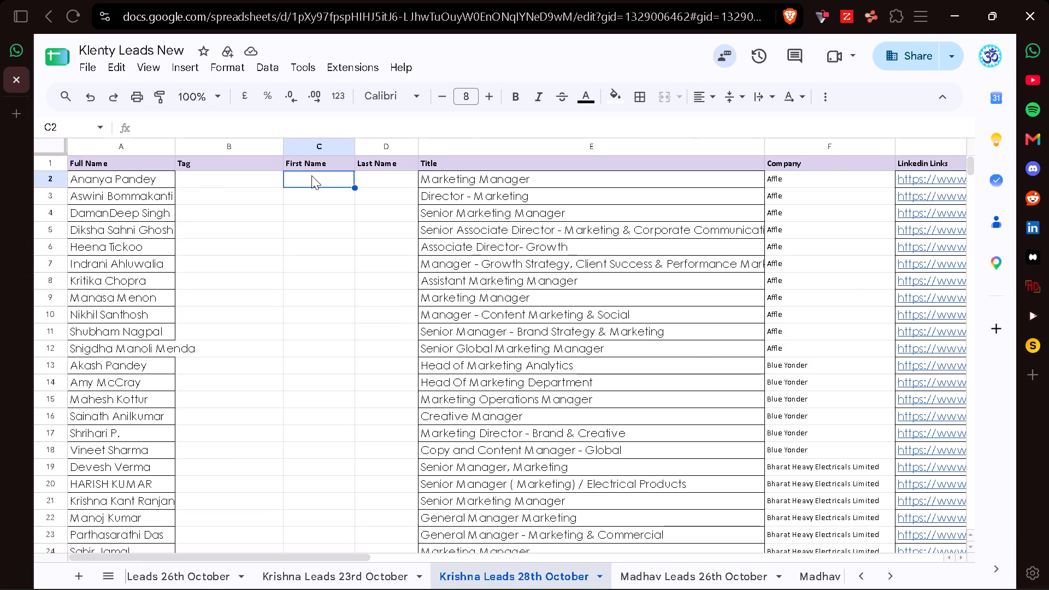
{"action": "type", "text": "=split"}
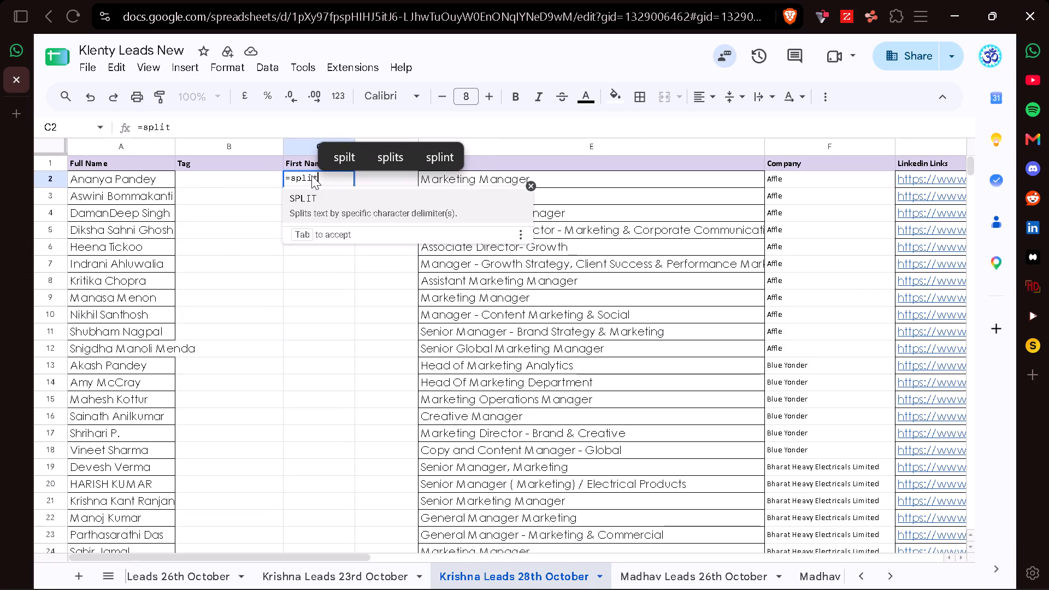
{"action": "left_click", "coordinate": [313, 207]}
{"action": "left_click", "coordinate": [133, 185]}
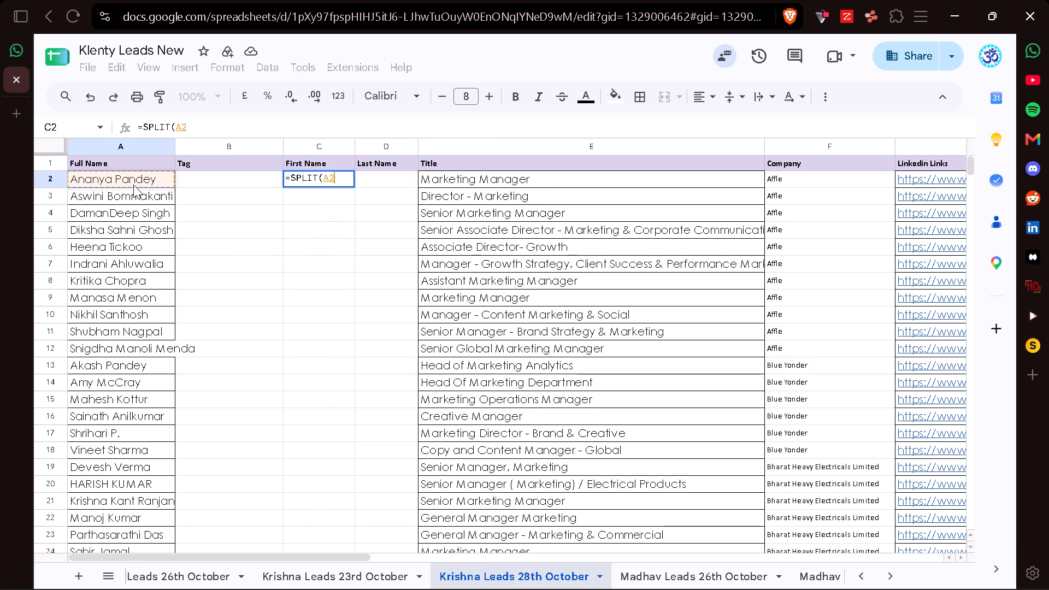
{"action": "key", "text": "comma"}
{"action": "key", "text": "BackSpace"}
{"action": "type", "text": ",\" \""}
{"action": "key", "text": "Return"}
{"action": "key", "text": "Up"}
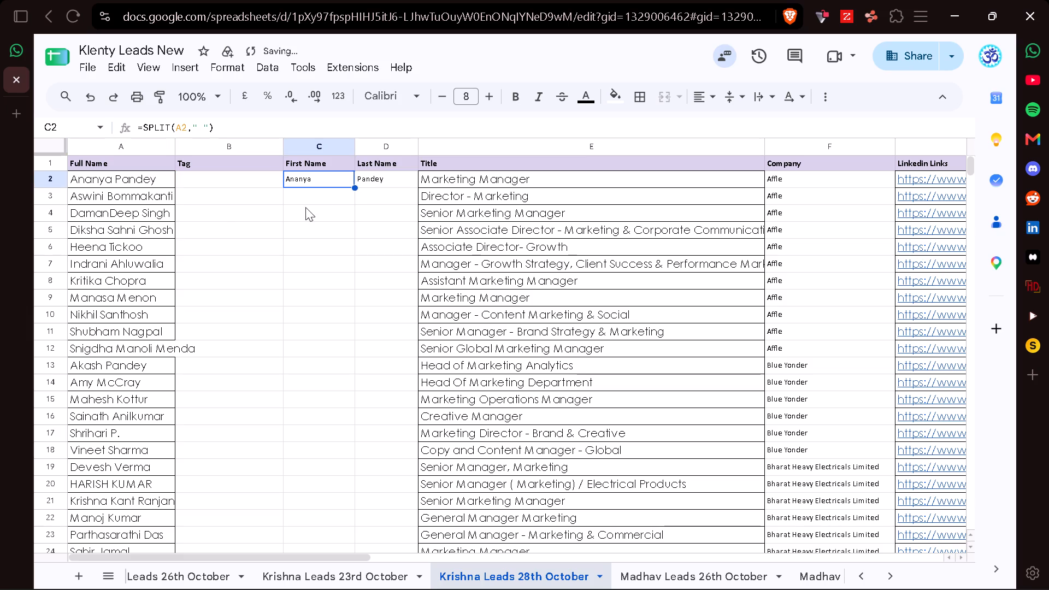
Fill the SPLIT formula from C2 down the First Name column through row 29.
{"action": "left_click_drag", "start_coordinate": [355, 187], "coordinate": [329, 367]}
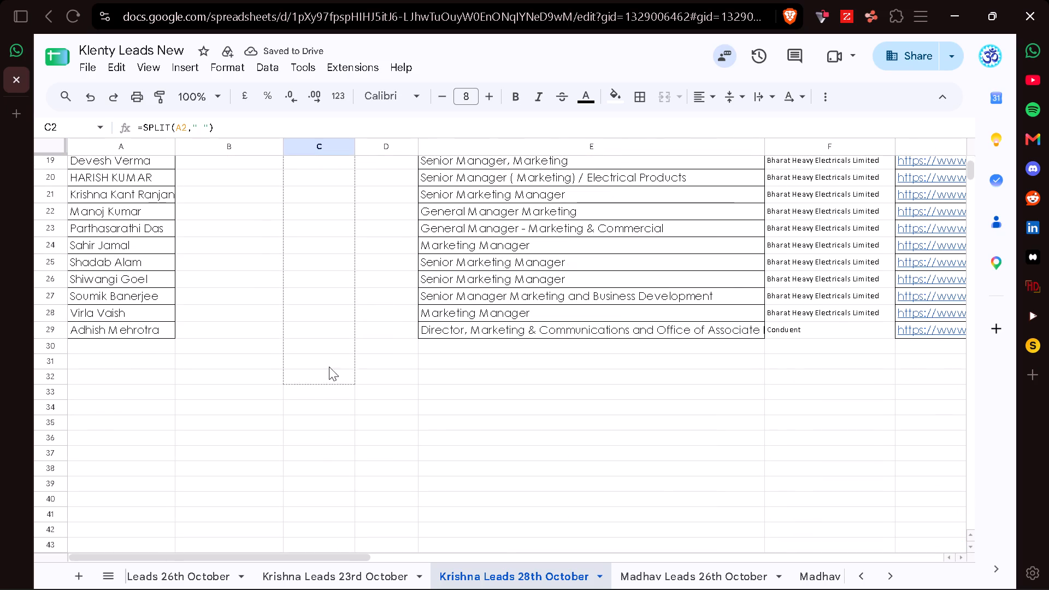
{"action": "left_click_drag", "start_coordinate": [329, 367], "coordinate": [324, 329]}
In row 21, replace the split formula with the contact's first two names under First Name and enter the surname under Last Name.
{"action": "scroll", "coordinate": [324, 329], "scroll_direction": "up", "scroll_amount": 3}
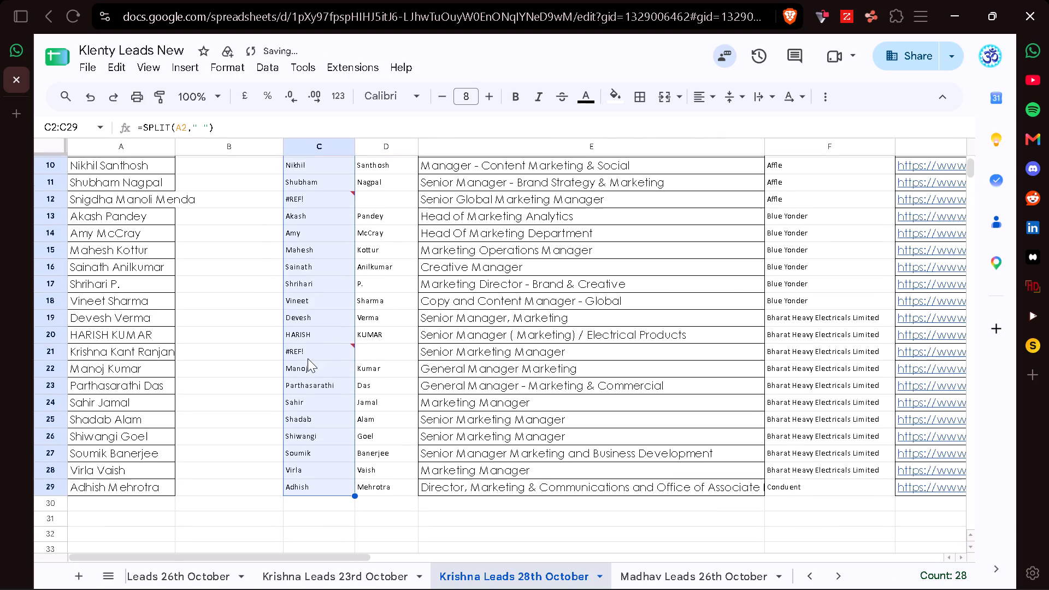
{"action": "left_click", "coordinate": [307, 365]}
{"action": "key", "text": "Up"}
{"action": "key", "text": "BackSpace"}
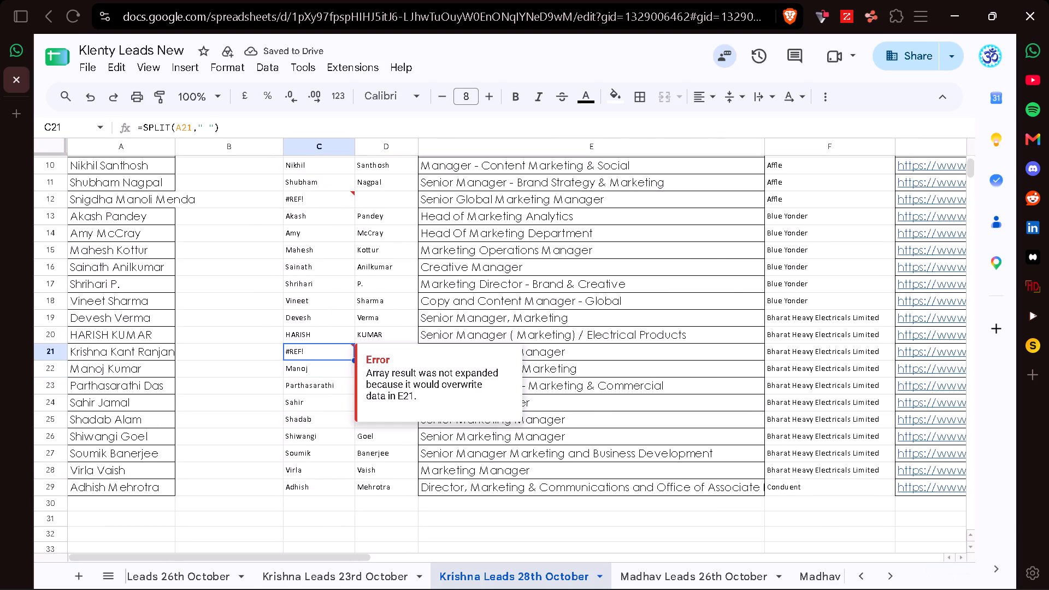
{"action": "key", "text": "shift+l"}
{"action": "key", "text": "shift+BackSpace"}
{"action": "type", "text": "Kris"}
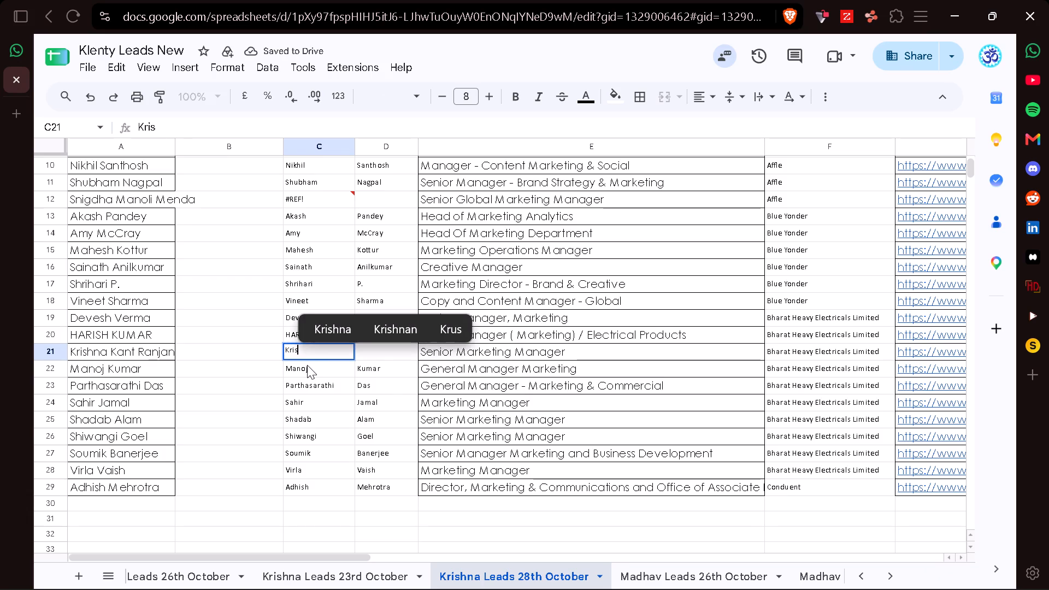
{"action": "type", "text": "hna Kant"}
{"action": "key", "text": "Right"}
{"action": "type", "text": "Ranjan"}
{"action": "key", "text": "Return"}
In row 12, replace the split formula with the contact's first two names under First Name and enter the surname under Last Name.
{"action": "scroll", "coordinate": [307, 365], "scroll_direction": "up", "scroll_amount": 4}
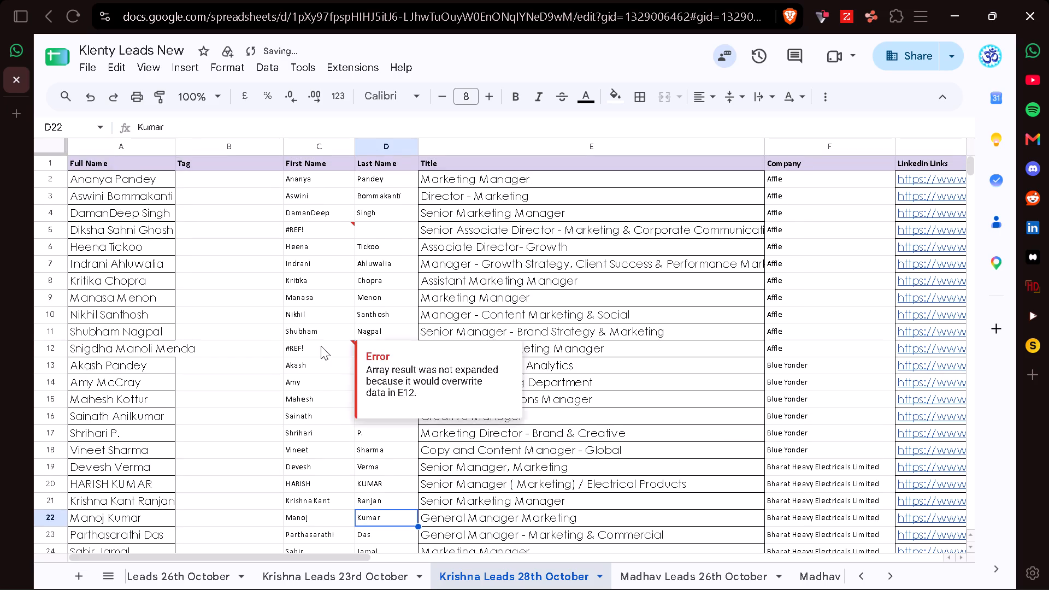
{"action": "left_click", "coordinate": [321, 346]}
{"action": "key", "text": "BackSpace"}
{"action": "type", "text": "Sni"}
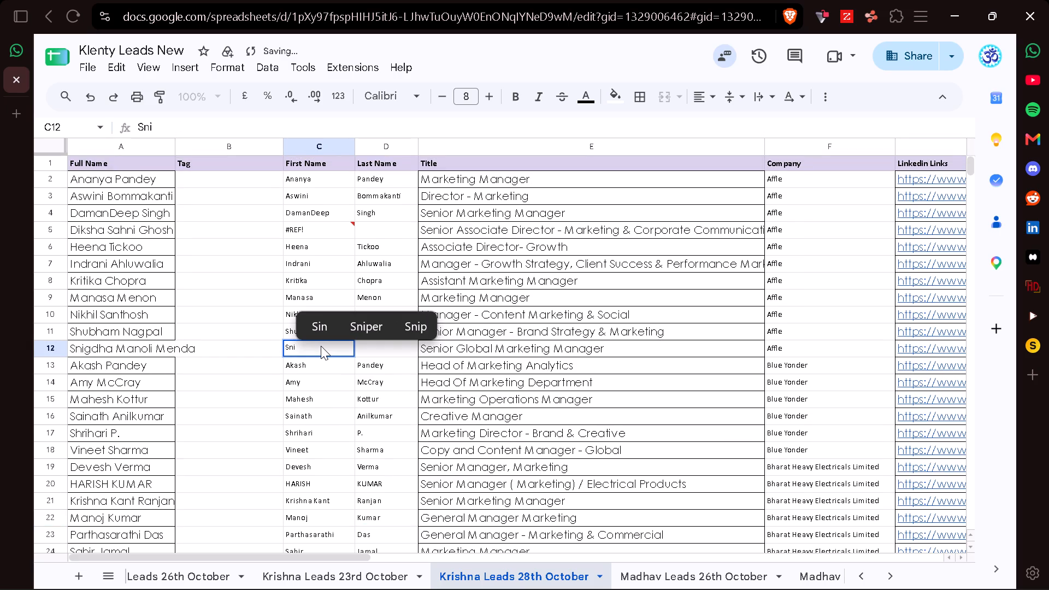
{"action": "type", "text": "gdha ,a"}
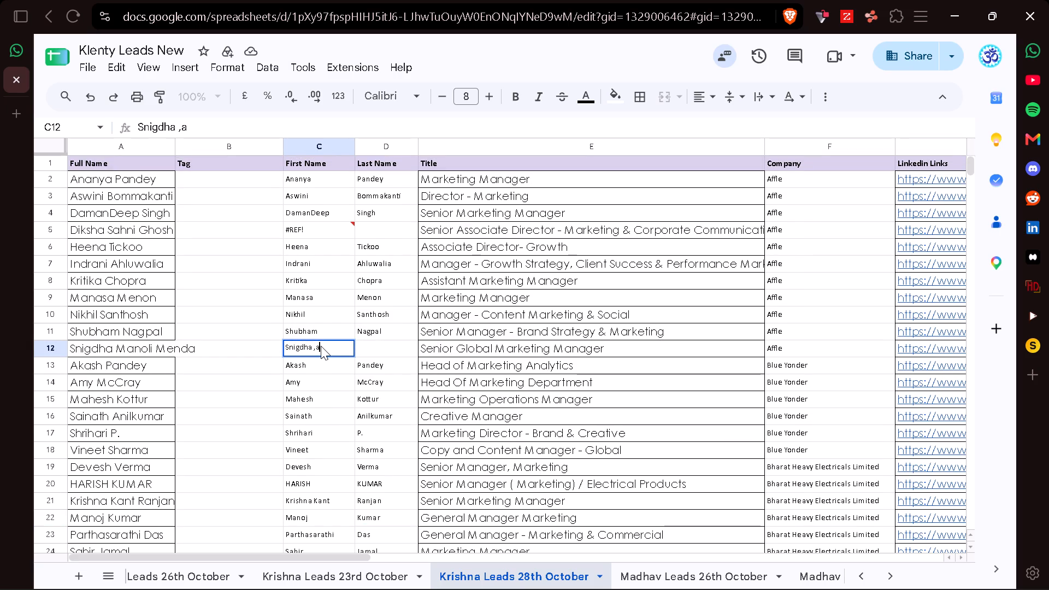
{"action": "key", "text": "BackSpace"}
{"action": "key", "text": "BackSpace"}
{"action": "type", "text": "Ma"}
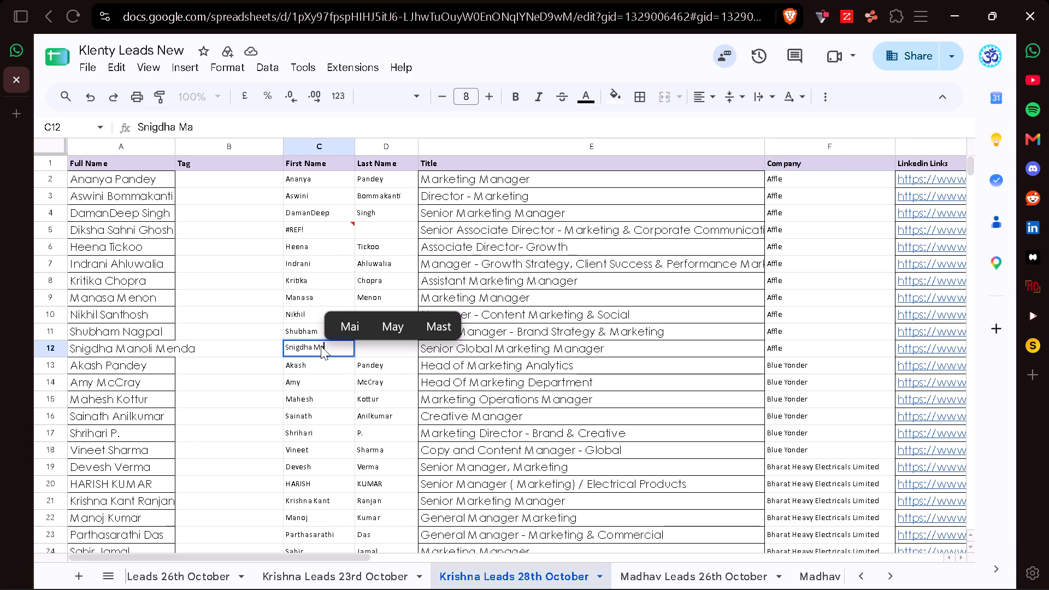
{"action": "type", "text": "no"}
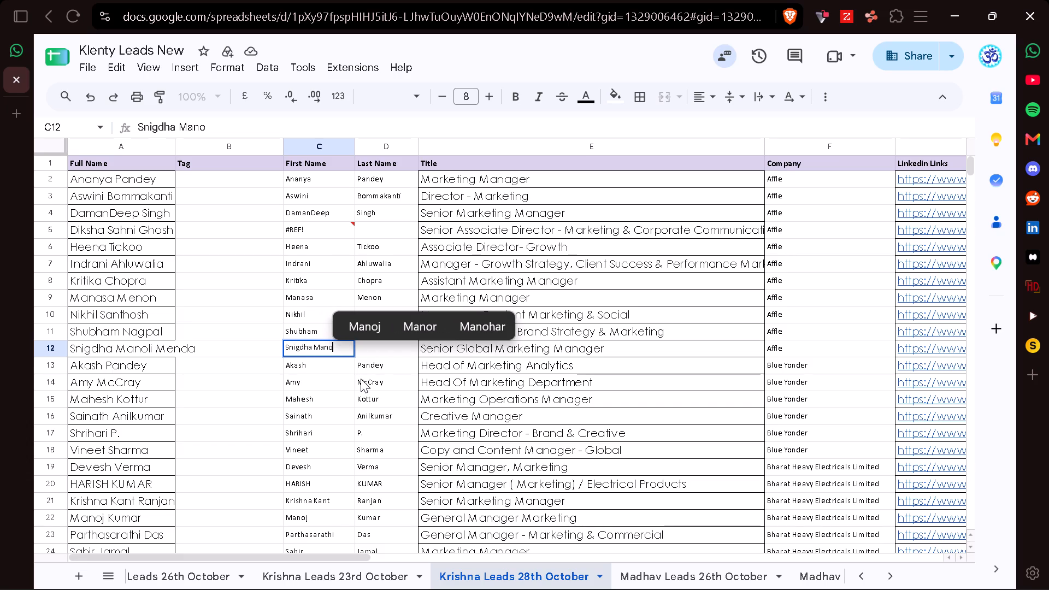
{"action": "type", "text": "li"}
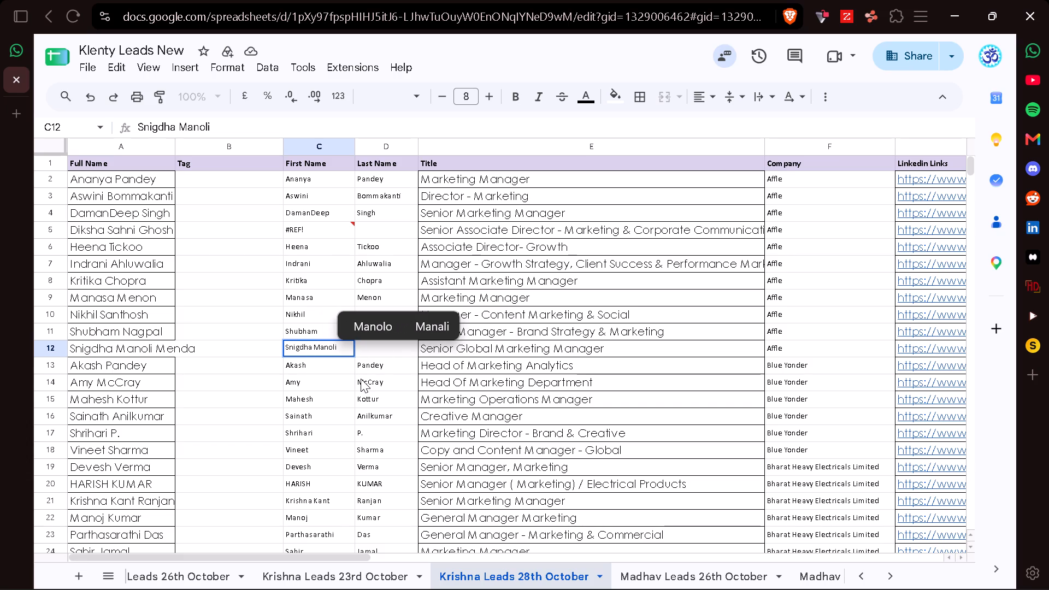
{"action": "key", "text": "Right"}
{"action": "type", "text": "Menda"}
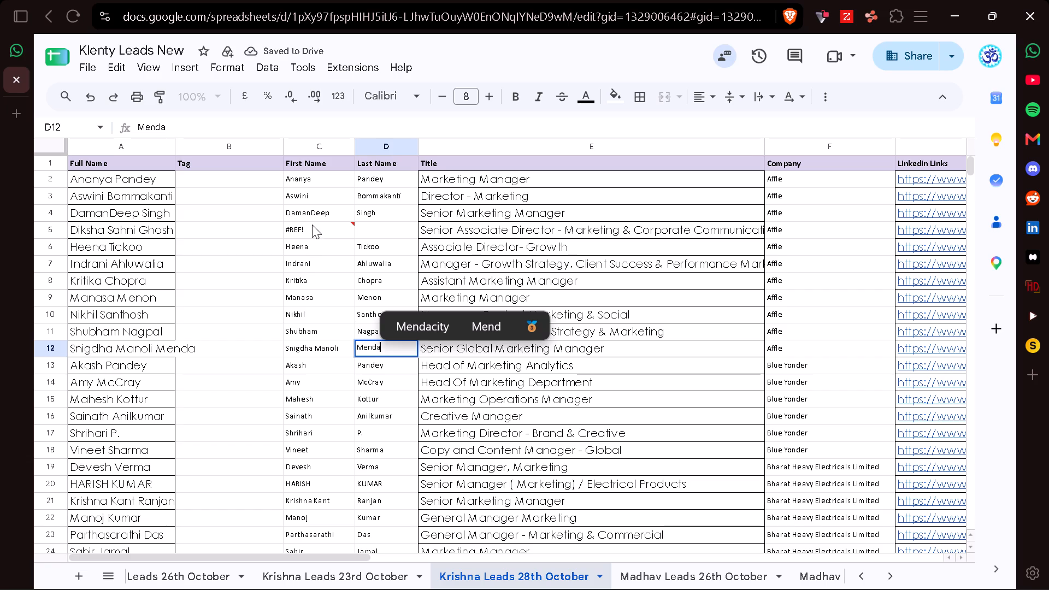
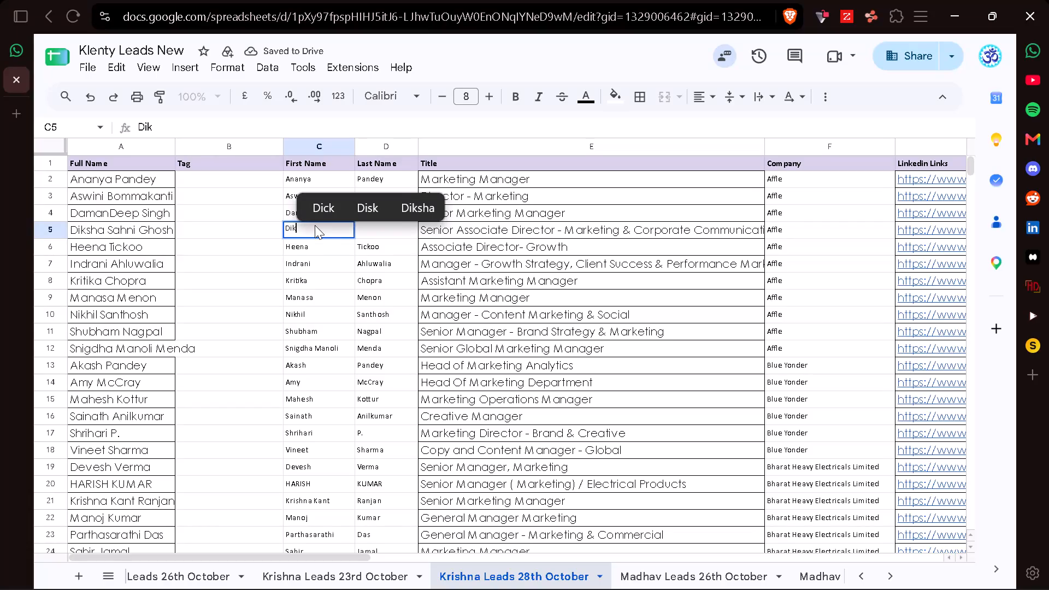
In row 5, complete the contact's first two names under First Name and enter the surname under Last Name.
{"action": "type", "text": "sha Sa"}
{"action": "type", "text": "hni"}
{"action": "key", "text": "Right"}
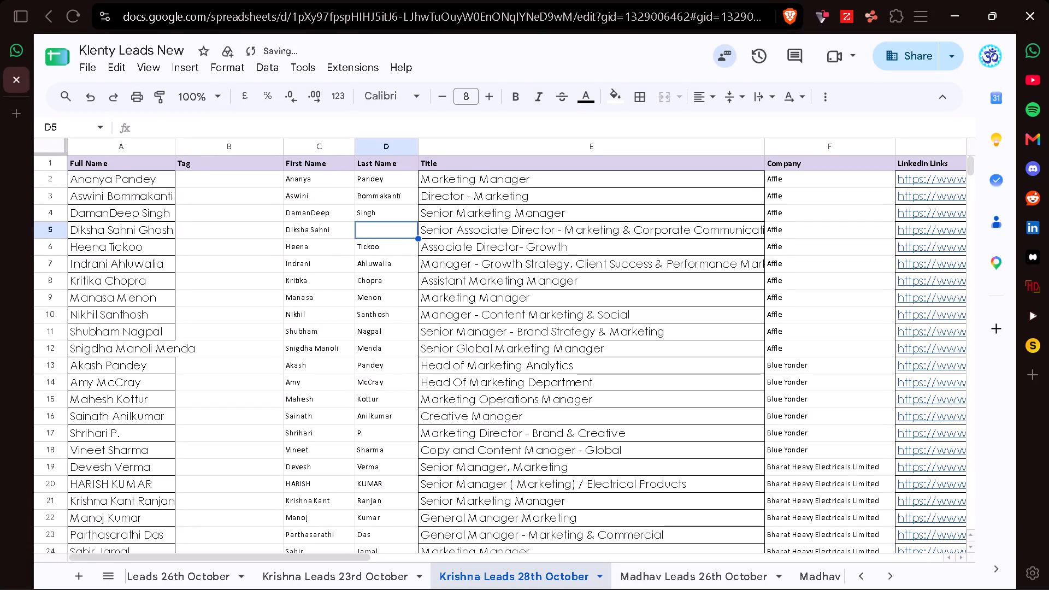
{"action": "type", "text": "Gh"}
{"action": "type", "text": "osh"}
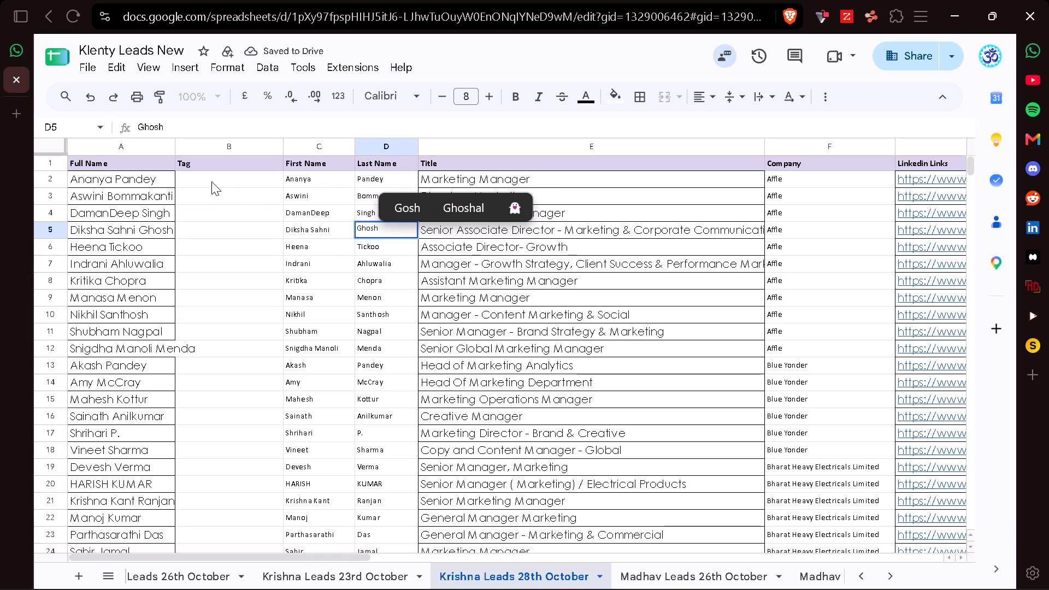
Enter Krishna_Leads_28th_October as the tag in cell B2.
{"action": "left_click", "coordinate": [211, 181]}
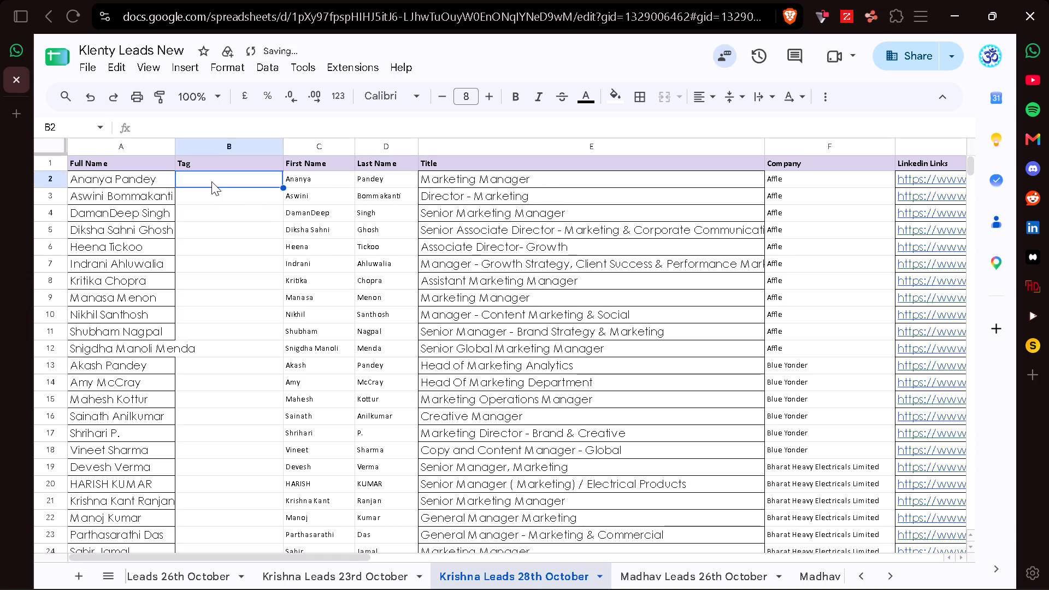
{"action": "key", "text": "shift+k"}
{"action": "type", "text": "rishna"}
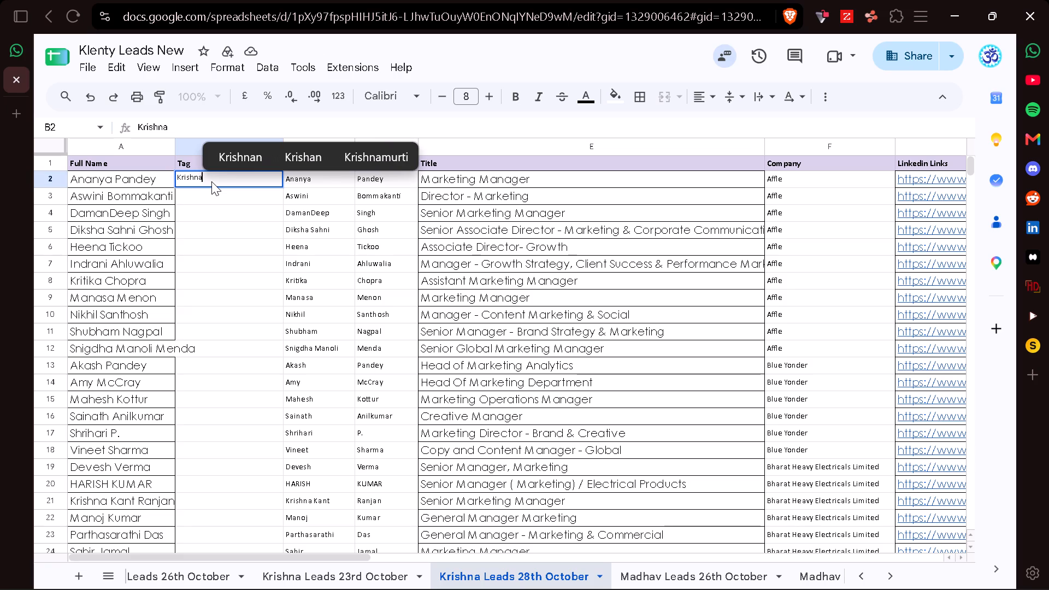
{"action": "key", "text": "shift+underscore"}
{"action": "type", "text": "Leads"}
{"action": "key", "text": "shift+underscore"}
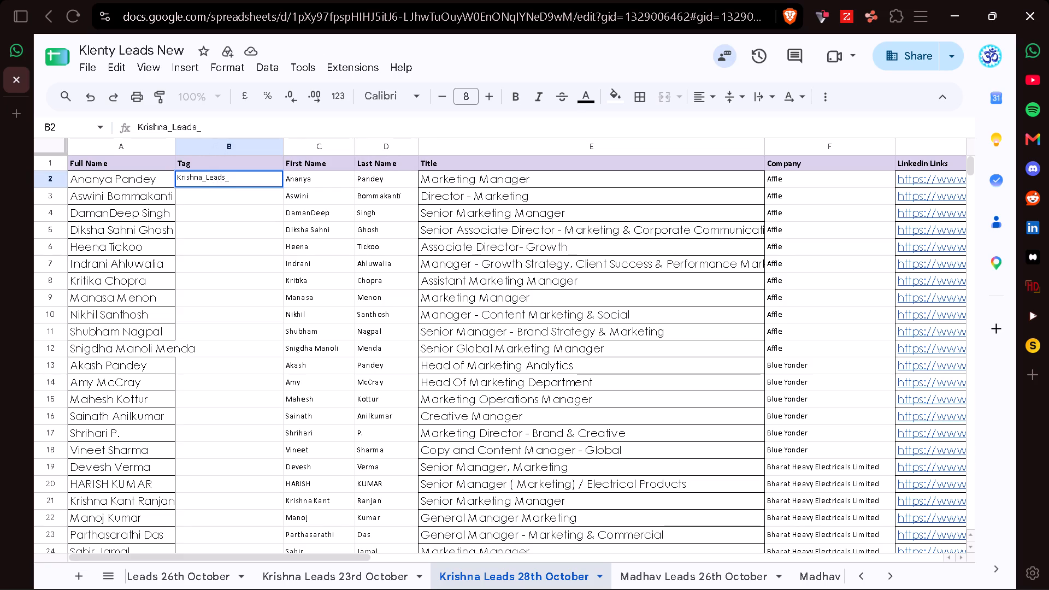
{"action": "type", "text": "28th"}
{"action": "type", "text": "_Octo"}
{"action": "left_click", "coordinate": [293, 157]}
{"action": "key", "text": "Return"}
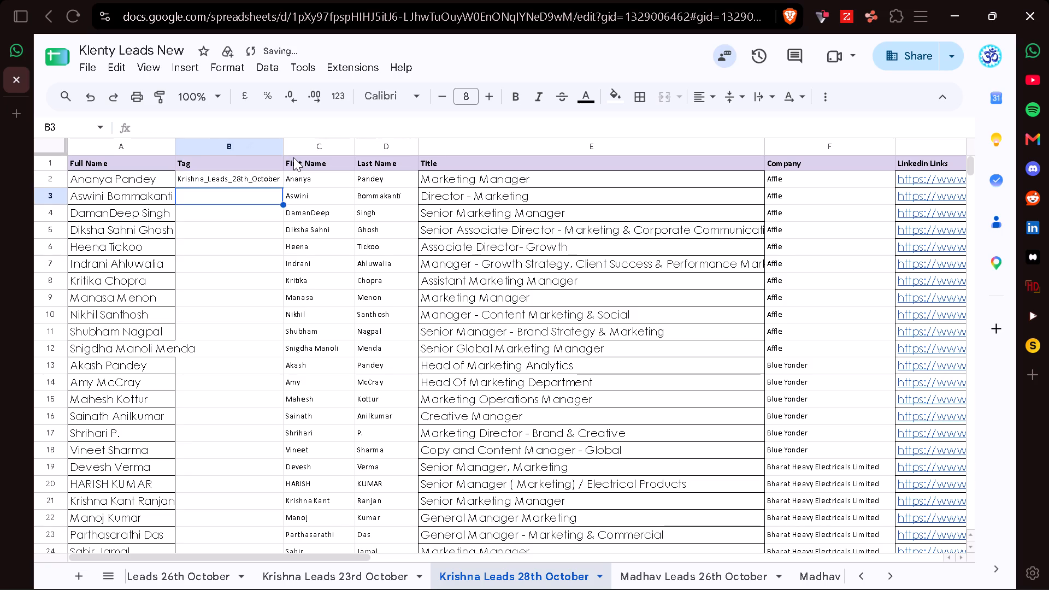
Copy the tag from B2 down the Tag column into rows 3 through 29.
{"action": "key", "text": "Up"}
{"action": "key", "text": "ctrl+c"}
{"action": "key", "text": "Down"}
{"action": "key", "text": "shift+Down"}
{"action": "key", "text": "shift+Down"}
{"action": "key", "text": "shift+Down"}
{"action": "key", "text": "shift+Down"}
{"action": "key", "text": "shift+Down"}
{"action": "key", "text": "shift+Down"}
{"action": "key", "text": "shift+Down"}
{"action": "key", "text": "shift+Down"}
{"action": "key", "text": "shift+Down"}
{"action": "key", "text": "shift+Down"}
{"action": "key", "text": "shift+Down"}
{"action": "key", "text": "shift+Down"}
{"action": "key", "text": "shift+Down"}
{"action": "key", "text": "shift+Down"}
{"action": "key", "text": "shift+Down"}
{"action": "key", "text": "shift+Down"}
{"action": "key", "text": "shift+Down"}
{"action": "key", "text": "shift+Down"}
{"action": "key", "text": "shift+Down"}
{"action": "key", "text": "shift+Down"}
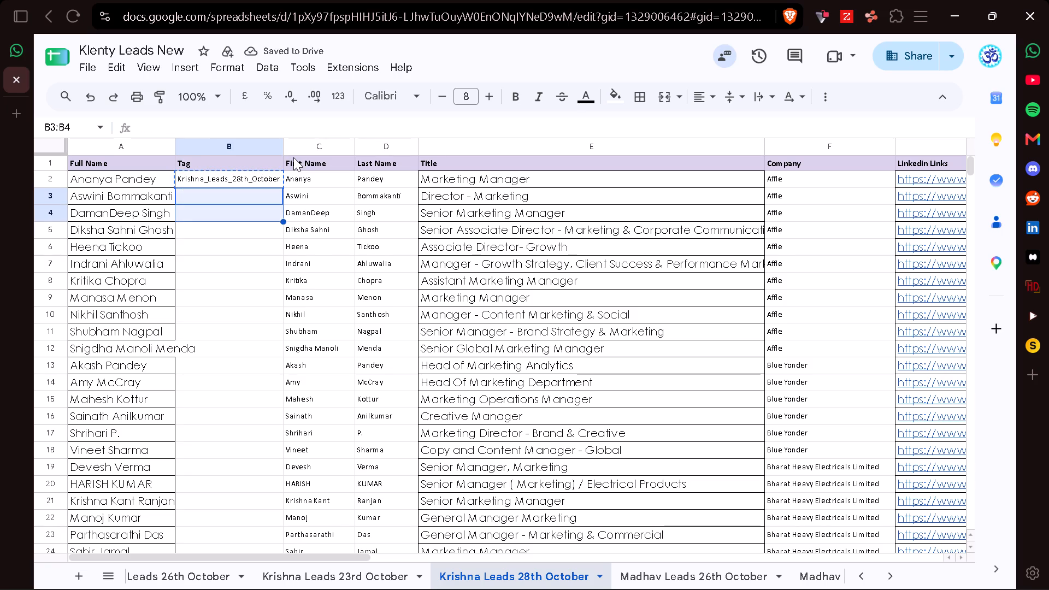
{"action": "key", "text": "shift+Up"}
{"action": "key", "text": "shift+Up"}
{"action": "key", "text": "shift+Up"}
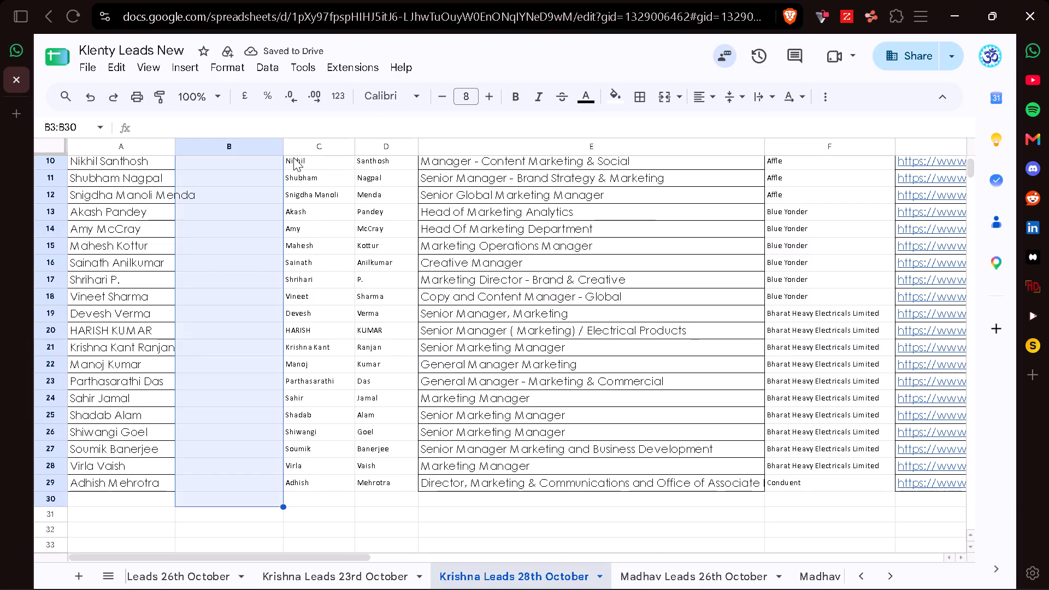
{"action": "key", "text": "shift+Up"}
{"action": "key", "text": "ctrl+v"}
Enter the lead owner's name in cell H2 and fill it down the Owner column through row 29.
{"action": "scroll", "coordinate": [293, 157], "scroll_direction": "left", "scroll_amount": 3}
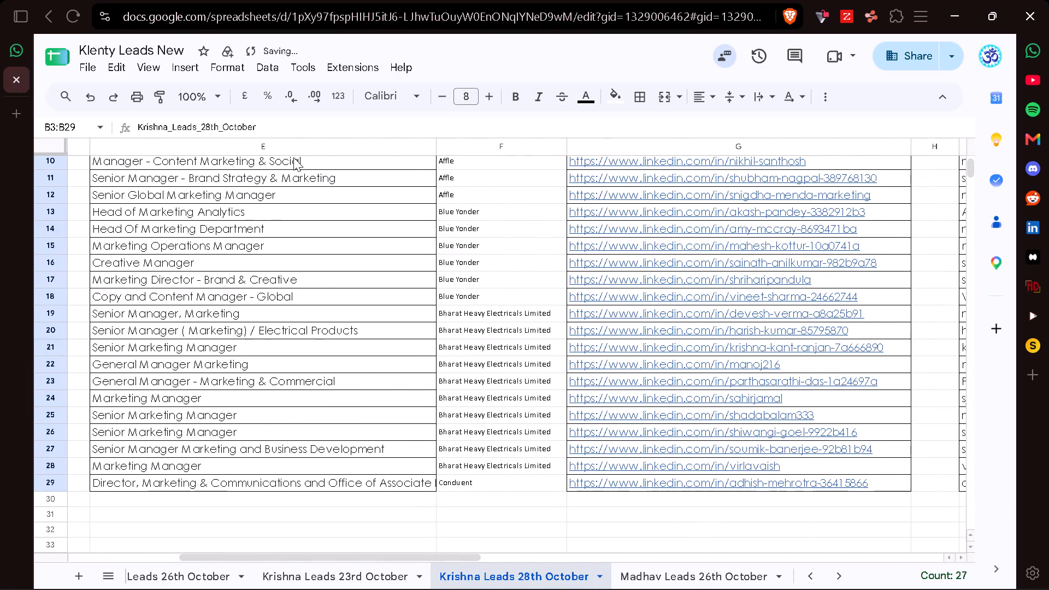
{"action": "scroll", "coordinate": [494, 122], "scroll_direction": "up", "scroll_amount": 3}
{"action": "scroll", "coordinate": [645, 280], "scroll_direction": "up", "scroll_amount": 5}
{"action": "scroll", "coordinate": [645, 280], "scroll_direction": "left", "scroll_amount": 3}
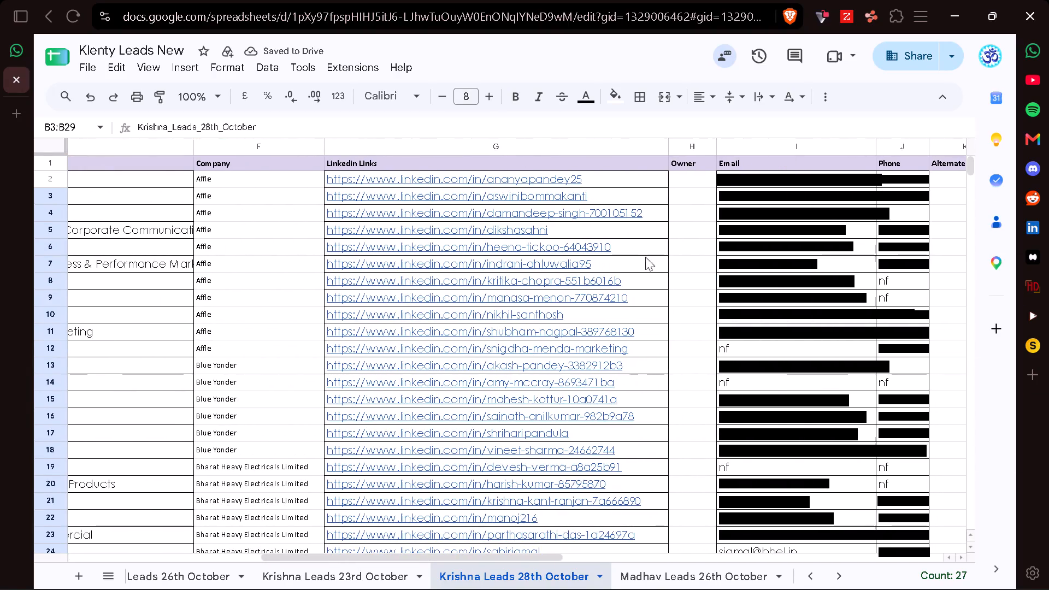
{"action": "left_click", "coordinate": [703, 184]}
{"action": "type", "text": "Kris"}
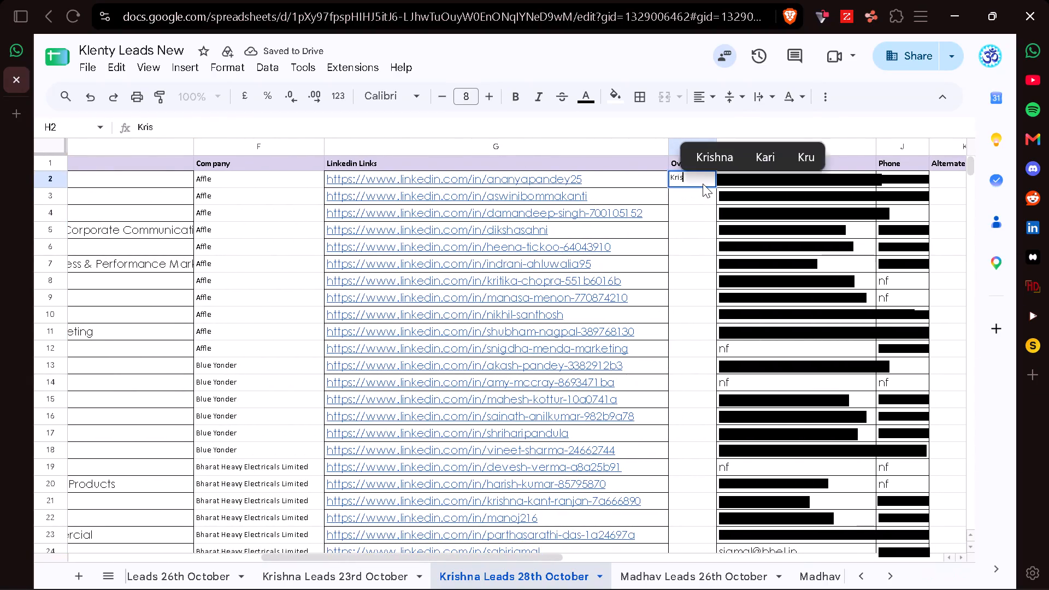
{"action": "left_click", "coordinate": [720, 146]}
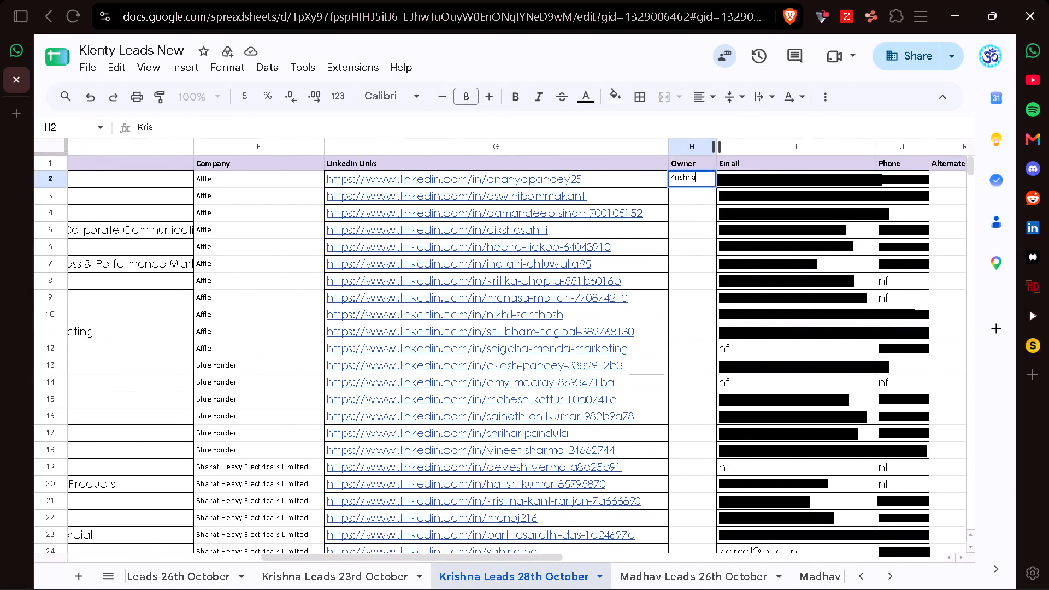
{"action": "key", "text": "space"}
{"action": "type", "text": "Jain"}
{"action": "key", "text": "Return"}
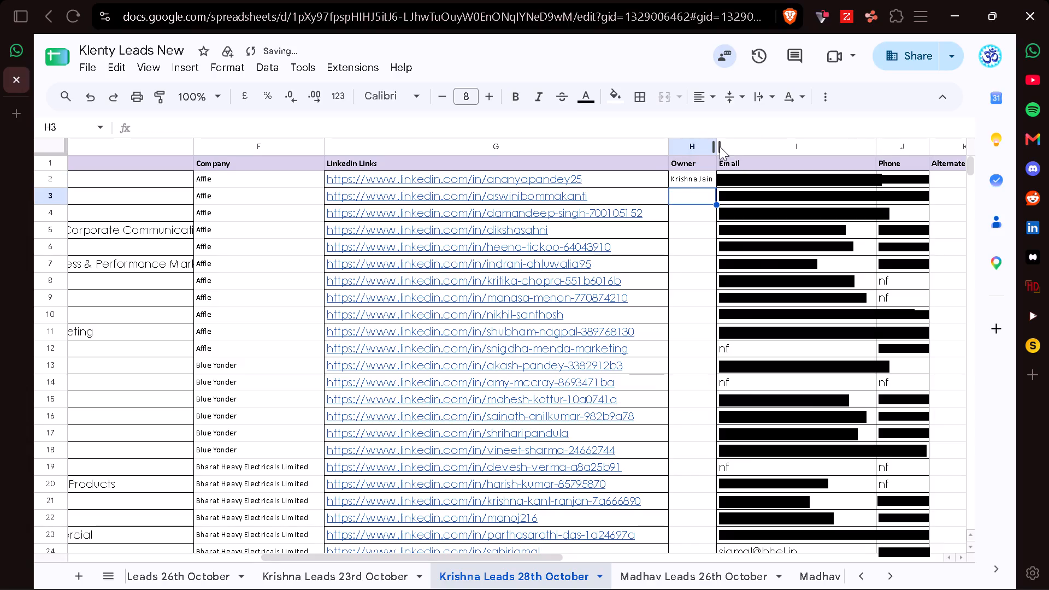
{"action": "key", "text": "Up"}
{"action": "left_click_drag", "start_coordinate": [716, 184], "coordinate": [699, 429]}
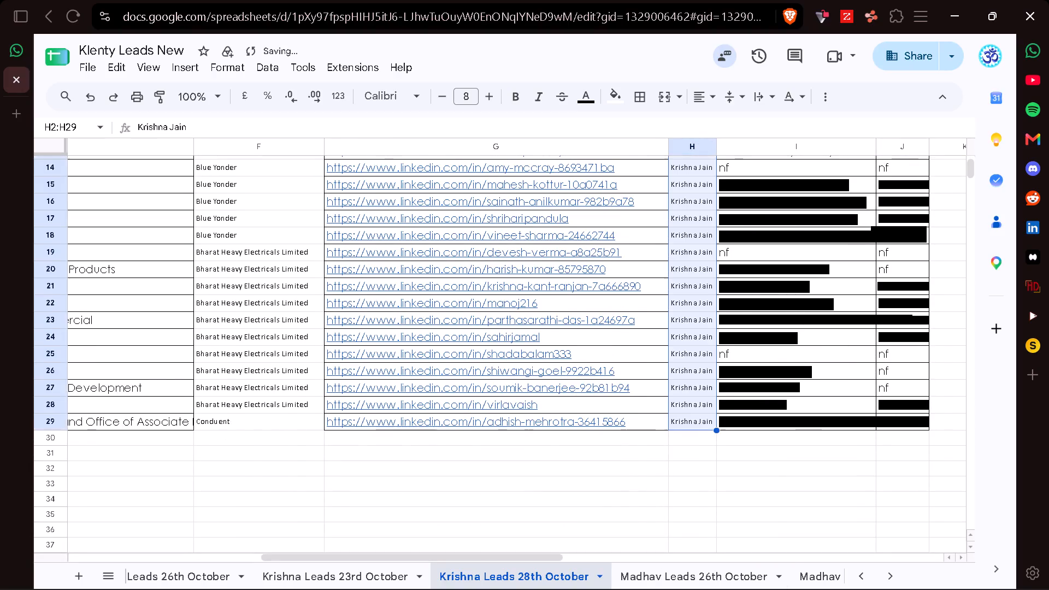
Enter 28/10/26 as the upload date in cell L2 and rewrite its year as 2026.
{"action": "scroll", "coordinate": [698, 479], "scroll_direction": "up", "scroll_amount": 2}
{"action": "scroll", "coordinate": [698, 479], "scroll_direction": "left", "scroll_amount": 4}
{"action": "left_click", "coordinate": [697, 177]}
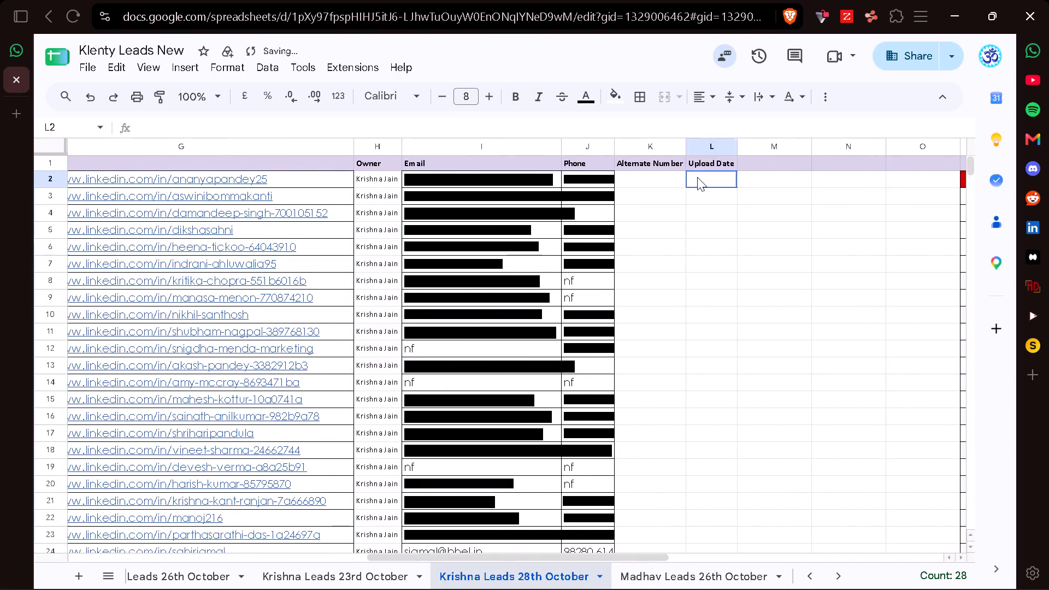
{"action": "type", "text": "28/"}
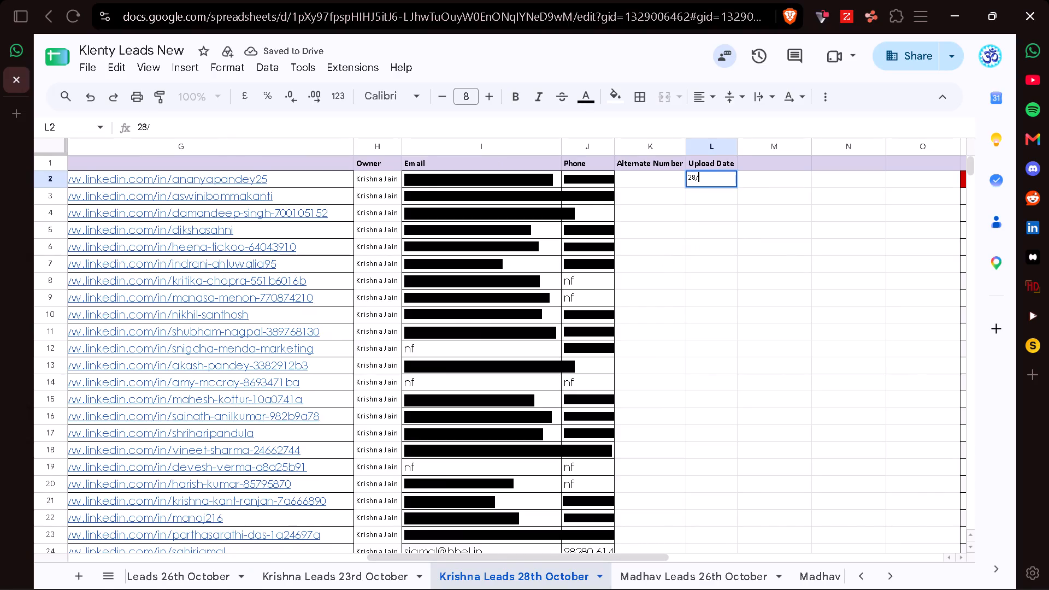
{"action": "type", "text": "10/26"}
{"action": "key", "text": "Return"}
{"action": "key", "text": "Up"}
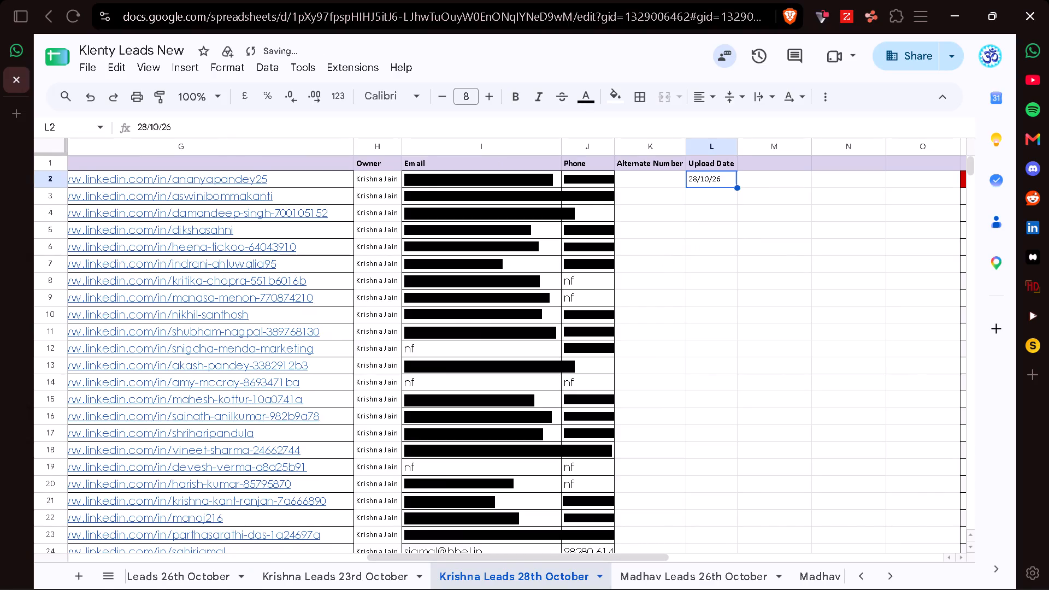
{"action": "left_click", "coordinate": [164, 121]}
{"action": "key", "text": "Left"}
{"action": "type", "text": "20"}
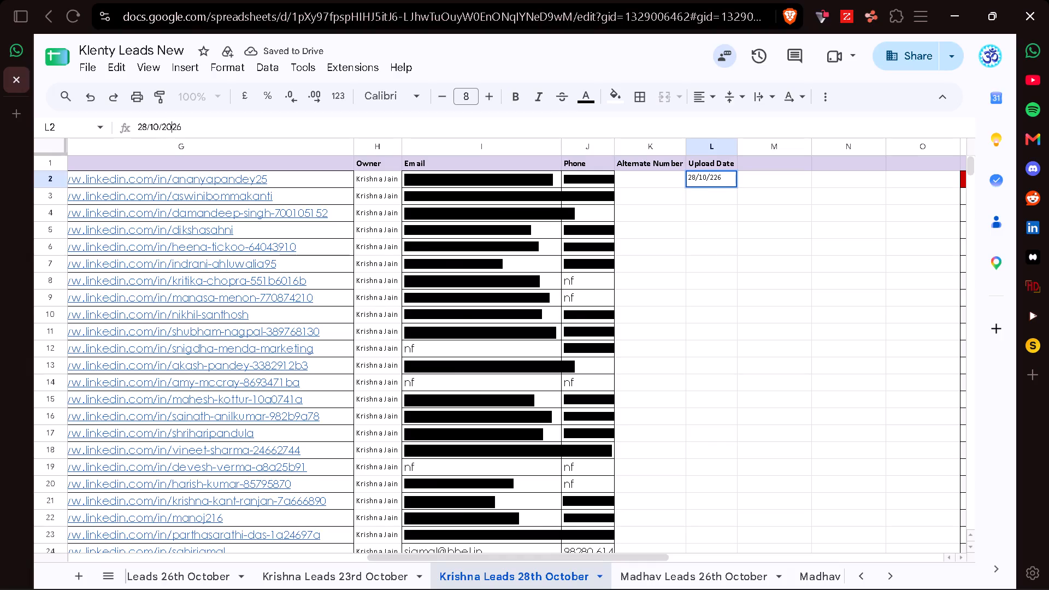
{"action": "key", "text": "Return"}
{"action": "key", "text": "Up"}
Copy the upload date from L2 down the Upload Date column into rows 3 through 29.
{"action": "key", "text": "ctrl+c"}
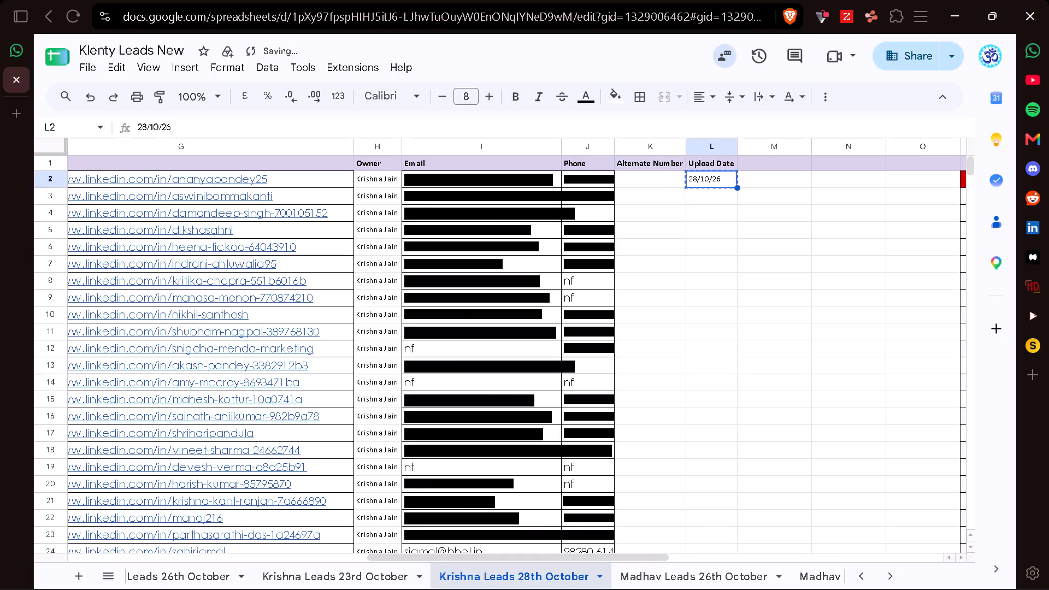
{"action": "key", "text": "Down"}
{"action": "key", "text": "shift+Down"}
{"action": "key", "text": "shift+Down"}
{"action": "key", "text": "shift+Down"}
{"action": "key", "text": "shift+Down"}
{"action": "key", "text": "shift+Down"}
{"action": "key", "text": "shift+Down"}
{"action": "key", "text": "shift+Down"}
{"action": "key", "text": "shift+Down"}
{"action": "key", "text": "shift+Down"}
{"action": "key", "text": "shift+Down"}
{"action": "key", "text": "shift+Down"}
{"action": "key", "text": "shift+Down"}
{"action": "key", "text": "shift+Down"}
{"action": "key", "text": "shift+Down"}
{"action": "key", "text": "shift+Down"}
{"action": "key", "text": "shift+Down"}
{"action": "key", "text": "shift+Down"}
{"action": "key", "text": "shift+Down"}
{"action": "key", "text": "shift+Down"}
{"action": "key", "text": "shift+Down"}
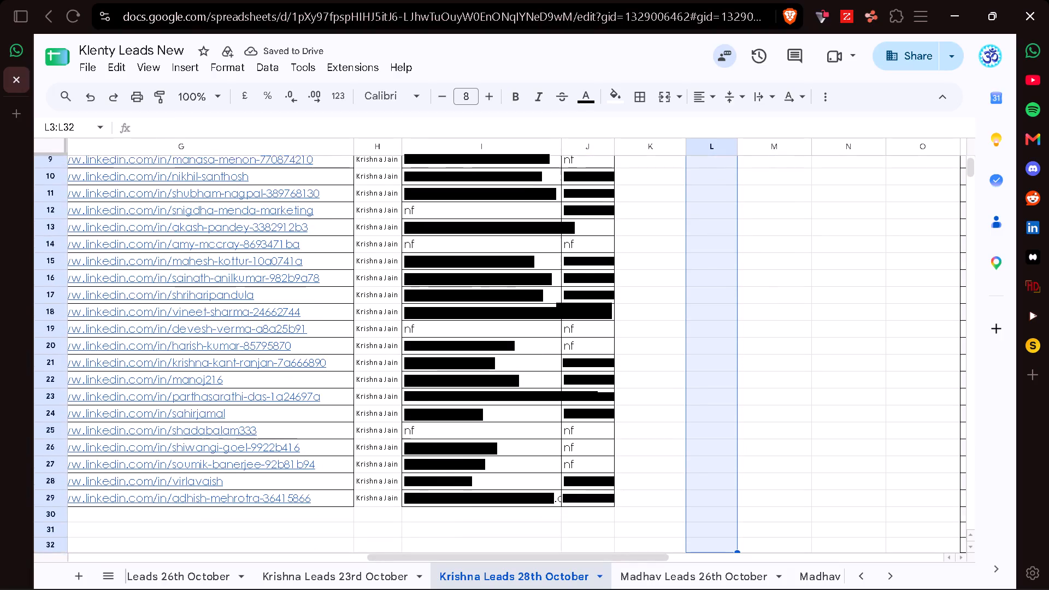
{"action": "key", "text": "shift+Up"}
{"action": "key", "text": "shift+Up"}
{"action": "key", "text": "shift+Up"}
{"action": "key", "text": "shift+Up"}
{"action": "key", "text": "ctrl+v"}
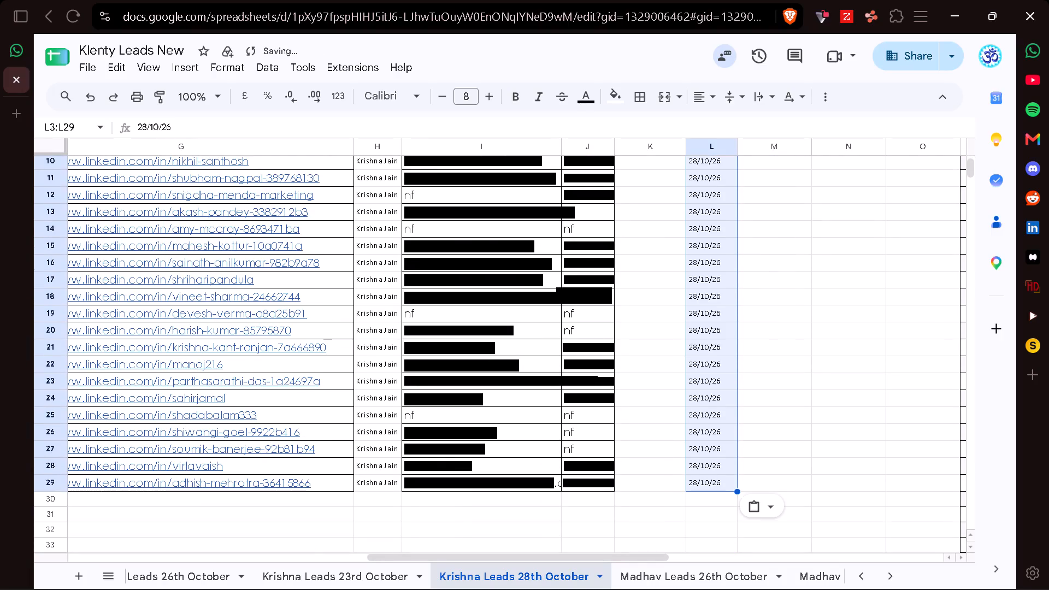
Select all the contact data in A2:L29 and set its vertical alignment to middle.
{"action": "scroll", "coordinate": [35, 162], "scroll_direction": "up", "scroll_amount": 4}
{"action": "scroll", "coordinate": [78, 271], "scroll_direction": "right", "scroll_amount": 6}
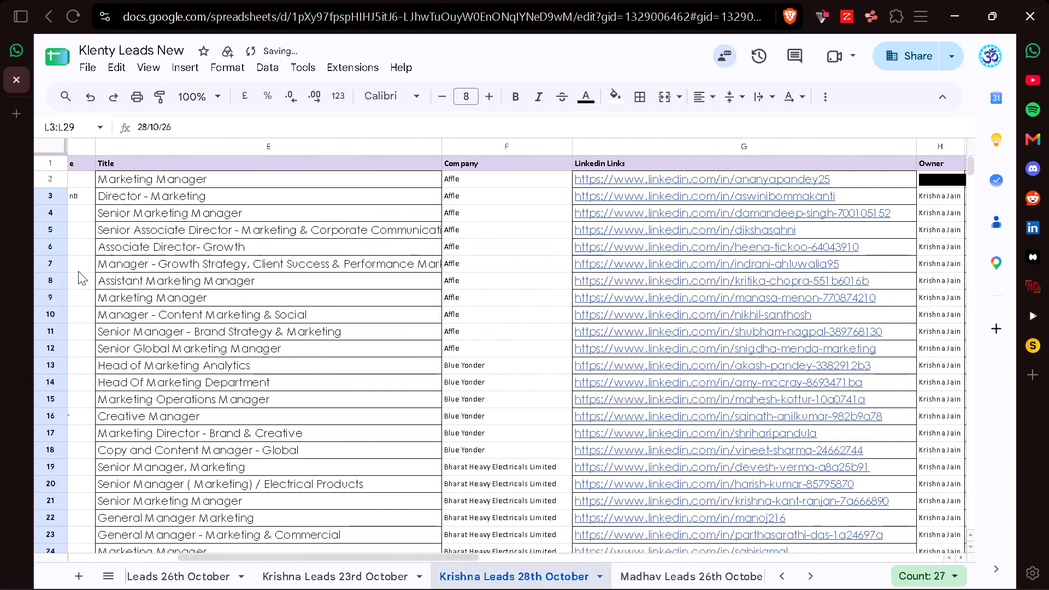
{"action": "scroll", "coordinate": [78, 271], "scroll_direction": "right", "scroll_amount": 5}
{"action": "left_click", "coordinate": [101, 180]}
{"action": "key", "text": "ctrl+shift+Down"}
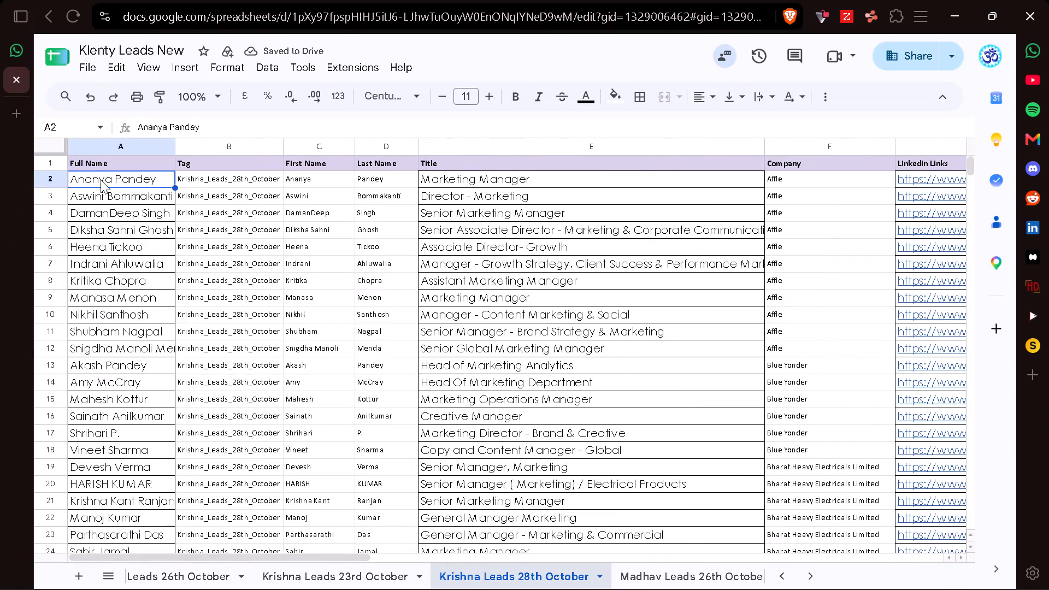
{"action": "key", "text": "ctrl+shift+Right"}
{"action": "key", "text": "ctrl+shift+Right"}
{"action": "scroll", "coordinate": [101, 180], "scroll_direction": "down", "scroll_amount": 1}
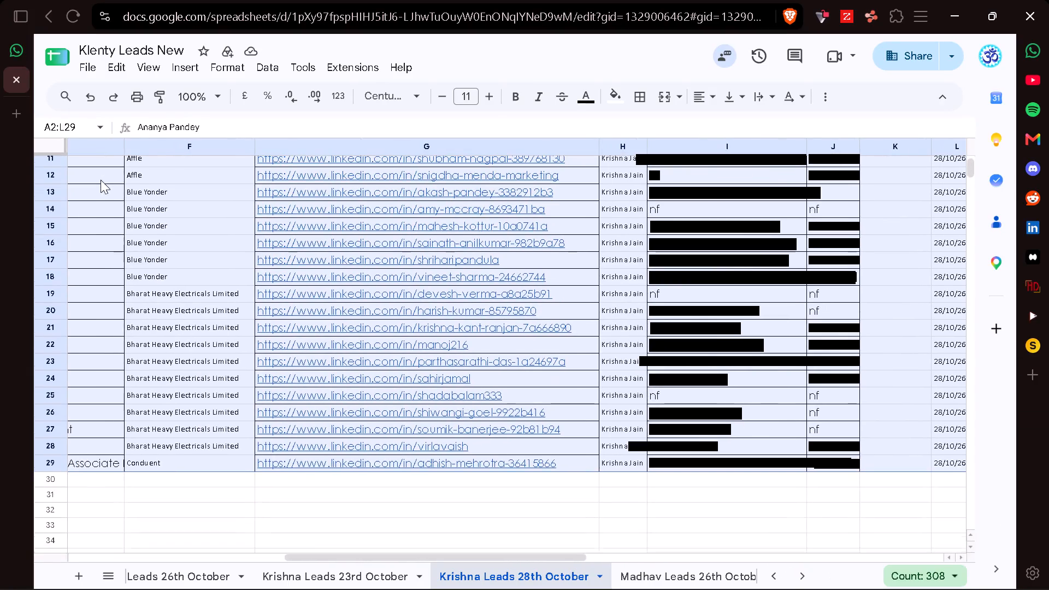
{"action": "scroll", "coordinate": [453, 370], "scroll_direction": "left", "scroll_amount": 1}
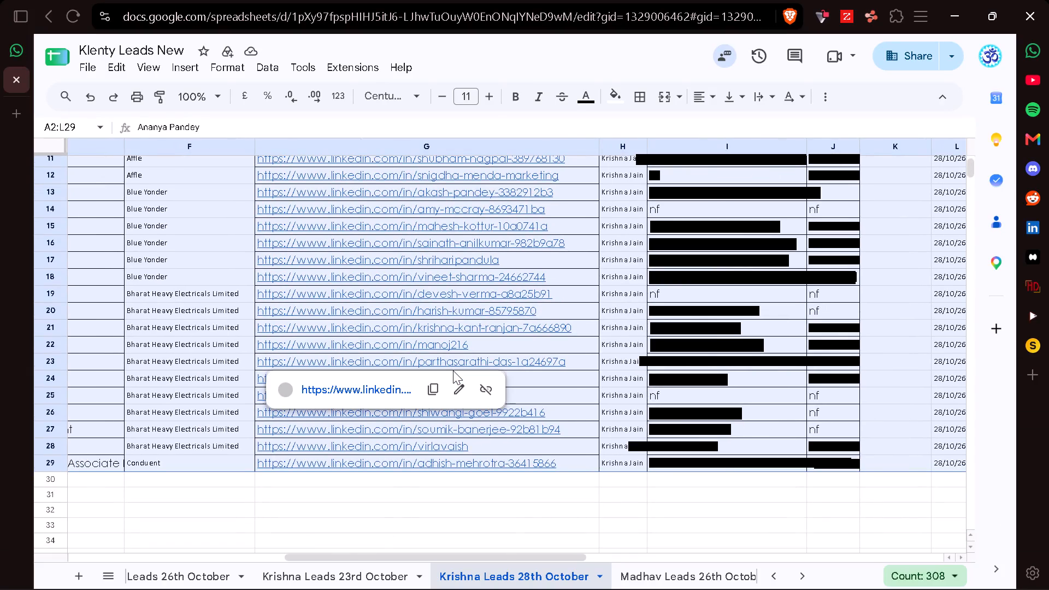
{"action": "scroll", "coordinate": [453, 370], "scroll_direction": "left", "scroll_amount": 1}
{"action": "scroll", "coordinate": [453, 370], "scroll_direction": "up", "scroll_amount": 5}
{"action": "scroll", "coordinate": [219, 461], "scroll_direction": "right", "scroll_amount": 1}
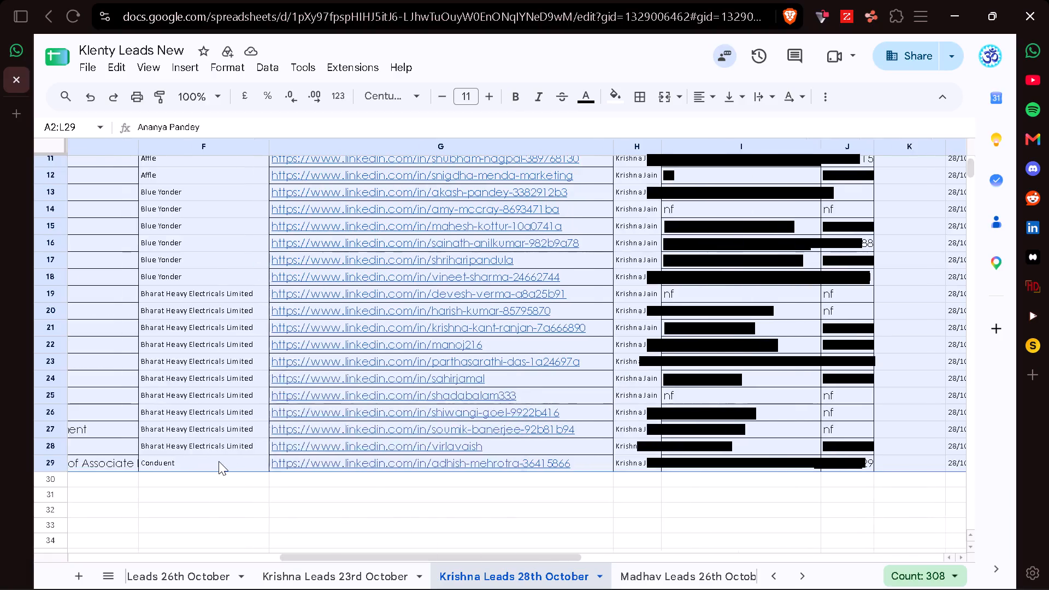
{"action": "scroll", "coordinate": [219, 461], "scroll_direction": "right", "scroll_amount": 1}
{"action": "scroll", "coordinate": [219, 461], "scroll_direction": "up", "scroll_amount": 5}
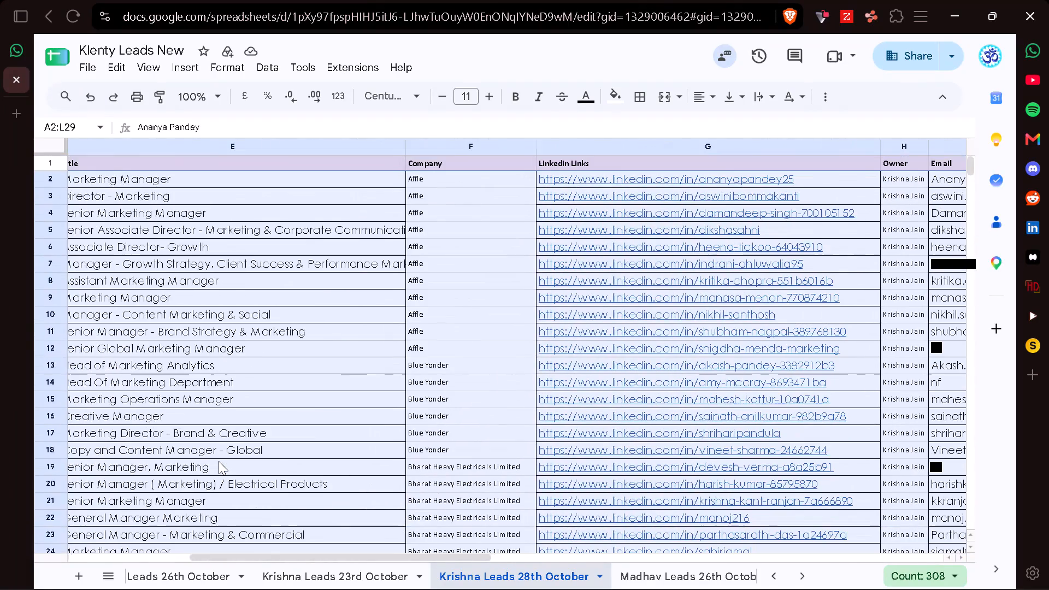
{"action": "scroll", "coordinate": [219, 461], "scroll_direction": "up", "scroll_amount": 2}
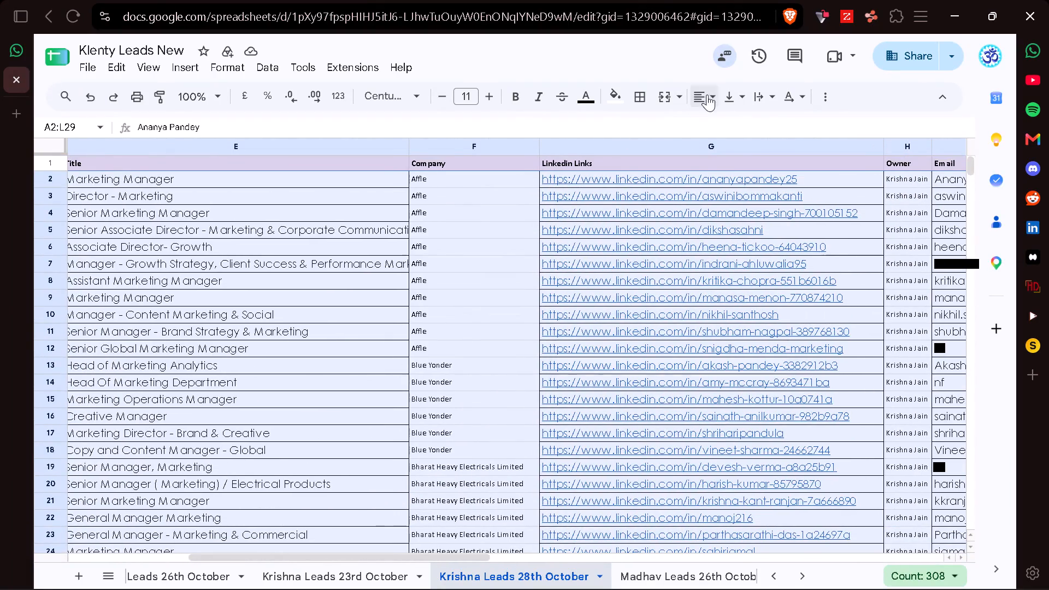
{"action": "left_click", "coordinate": [734, 95]}
{"action": "left_click", "coordinate": [761, 121]}
Set the selected contact data in A2:L29 to font size 8 in Calibri.
{"action": "triple_click", "coordinate": [437, 97]}
{"action": "left_click", "coordinate": [401, 96]}
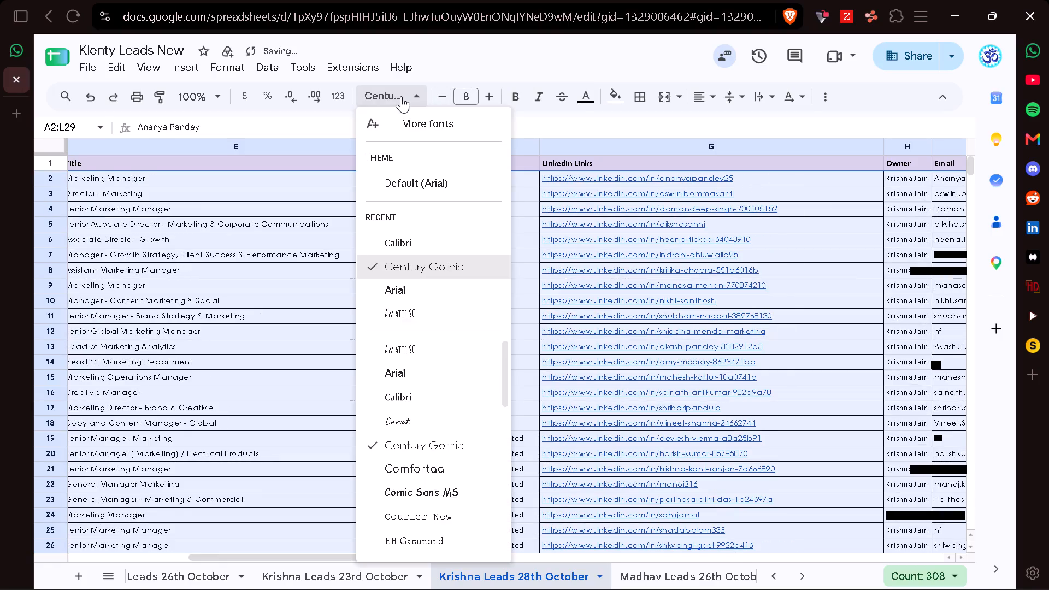
{"action": "left_click", "coordinate": [405, 243]}
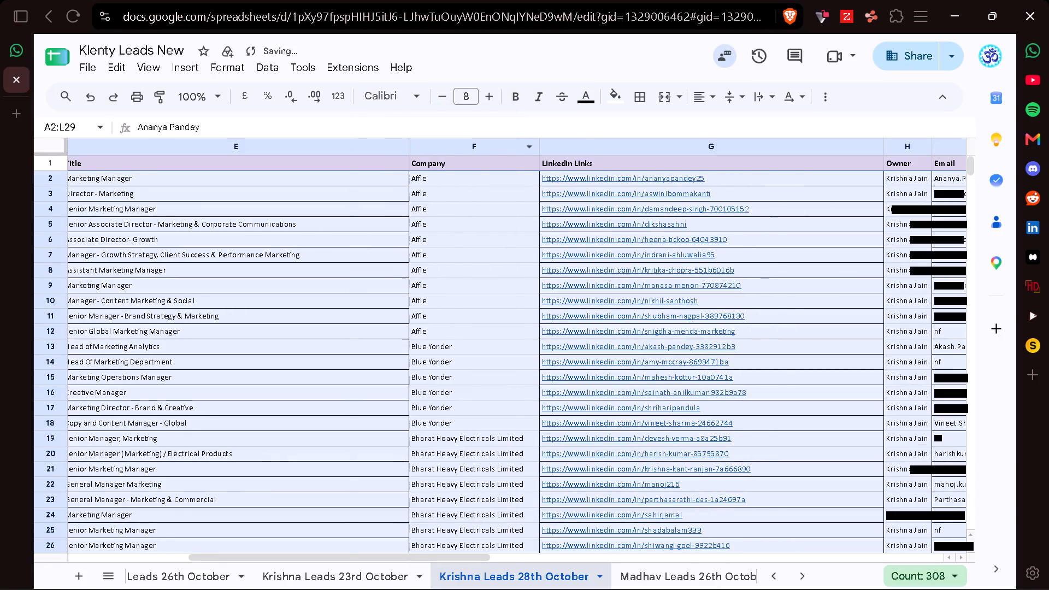
Remove all cell borders from the selected range A2:L29.
{"action": "left_click", "coordinate": [647, 97]}
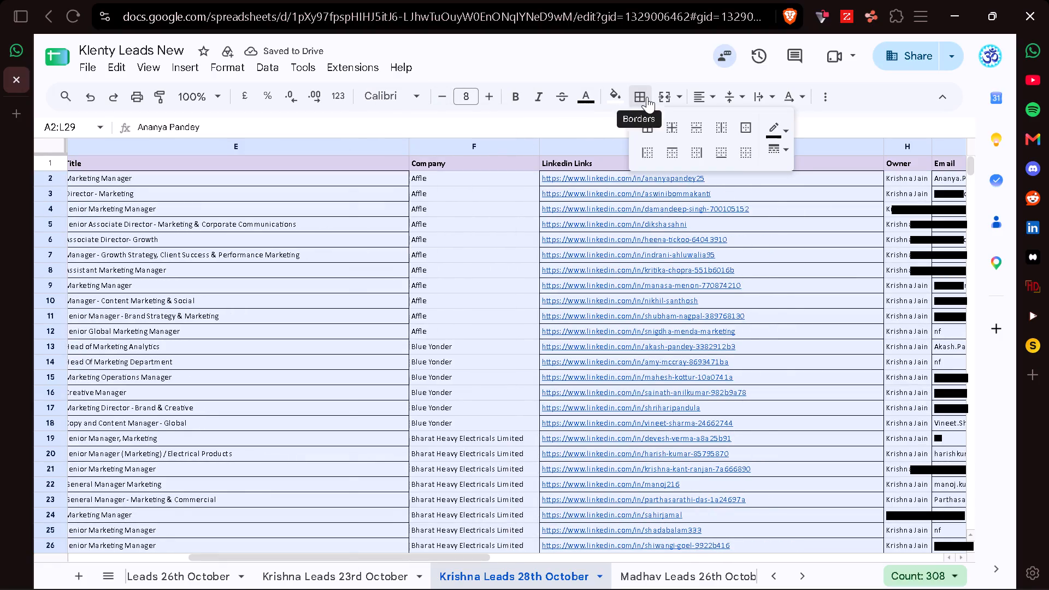
{"action": "left_click", "coordinate": [753, 155]}
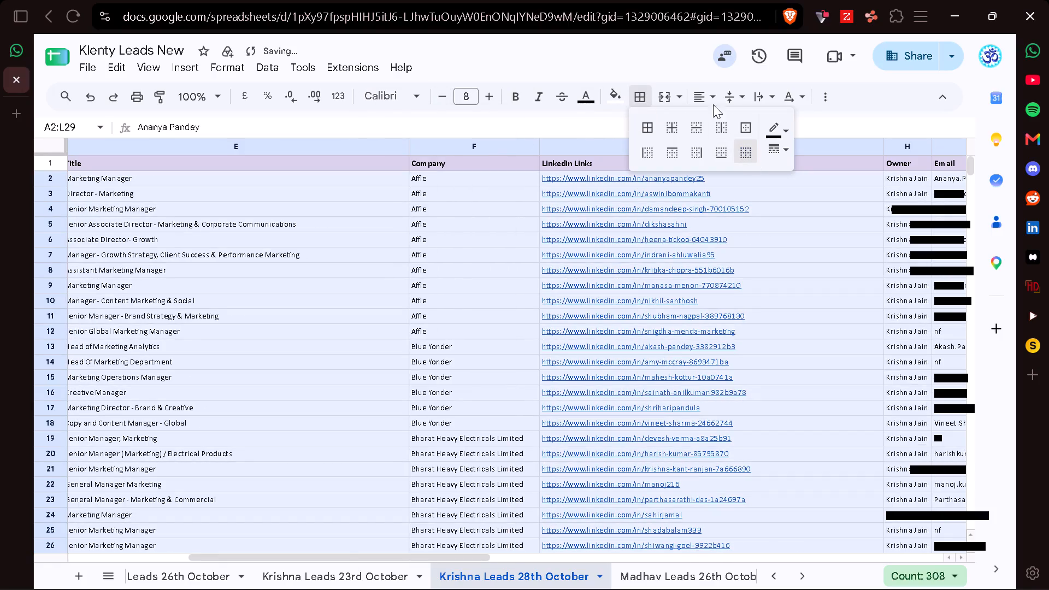
Reapply middle vertical alignment to the selected range A2:L29.
{"action": "left_click_drag", "start_coordinate": [733, 95], "coordinate": [750, 123]}
{"action": "left_click", "coordinate": [750, 123]}
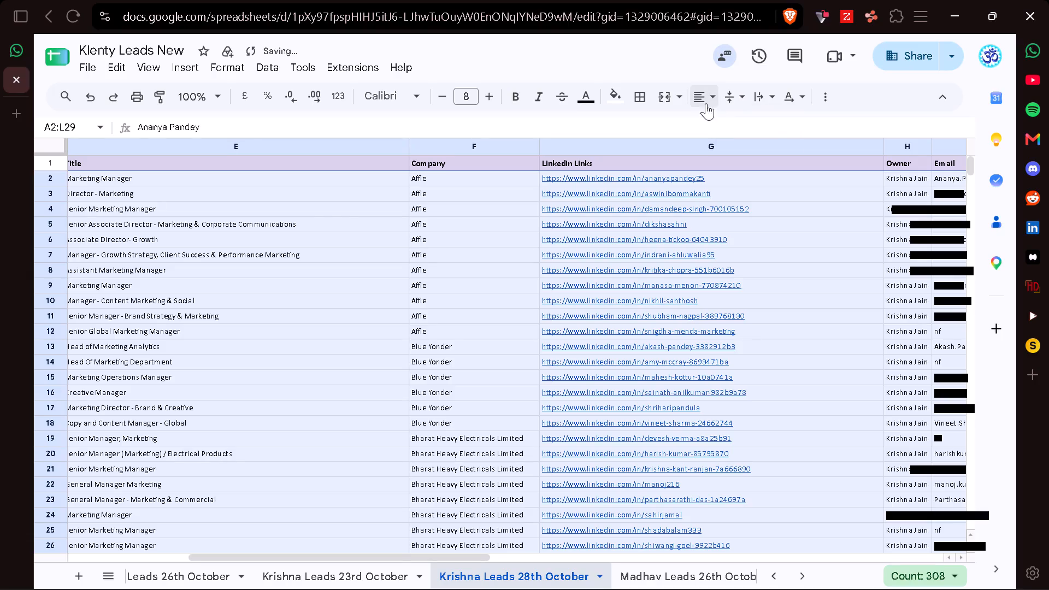
Left-align the contact data in A2:L29 horizontally.
{"action": "left_click", "coordinate": [696, 99]}
{"action": "left_click", "coordinate": [699, 115]}
Select the entire sheet and auto-fit all column widths to their contents.
{"action": "scroll", "coordinate": [729, 251], "scroll_direction": "left", "scroll_amount": 1}
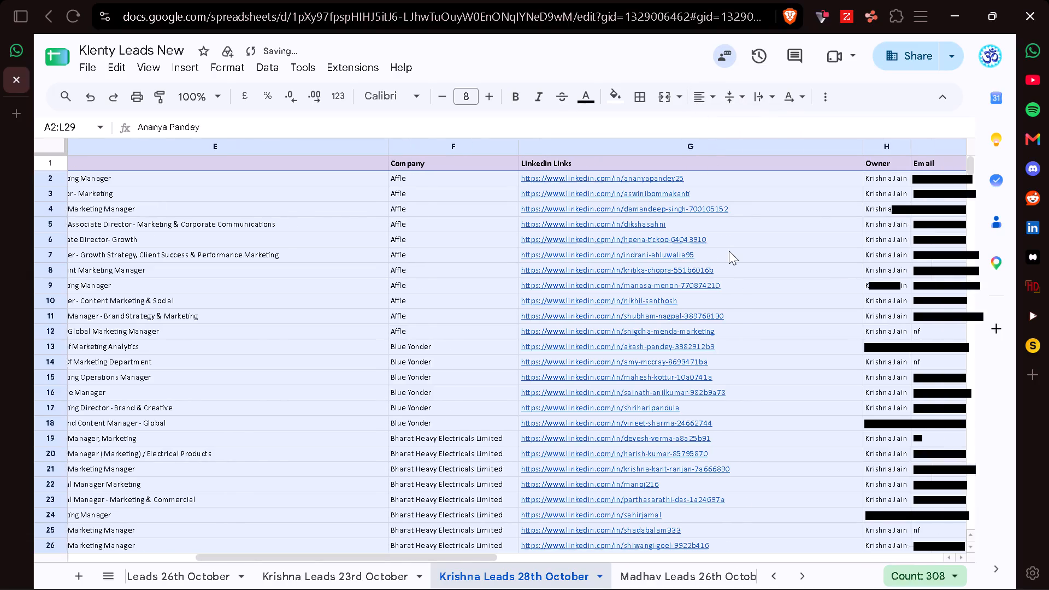
{"action": "scroll", "coordinate": [729, 251], "scroll_direction": "left", "scroll_amount": 4}
{"action": "scroll", "coordinate": [729, 251], "scroll_direction": "right", "scroll_amount": 9}
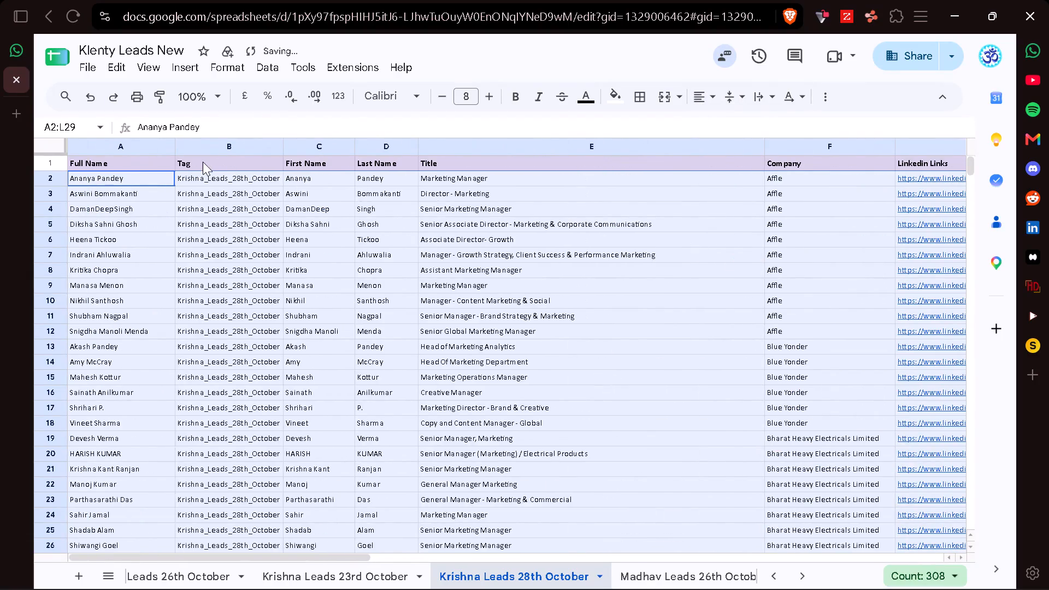
{"action": "left_click", "coordinate": [60, 149]}
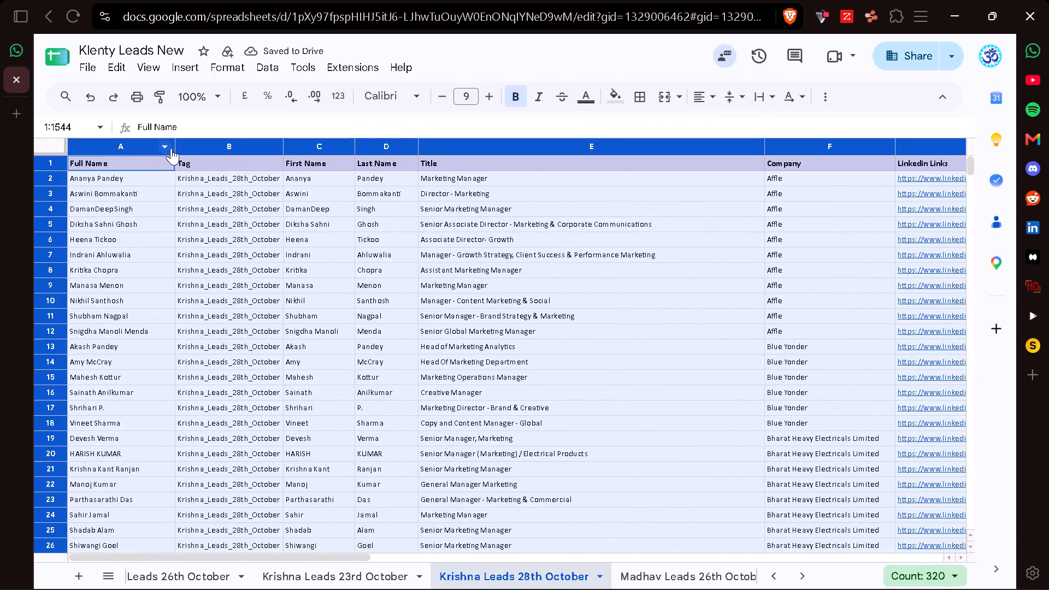
{"action": "double_click", "coordinate": [175, 145]}
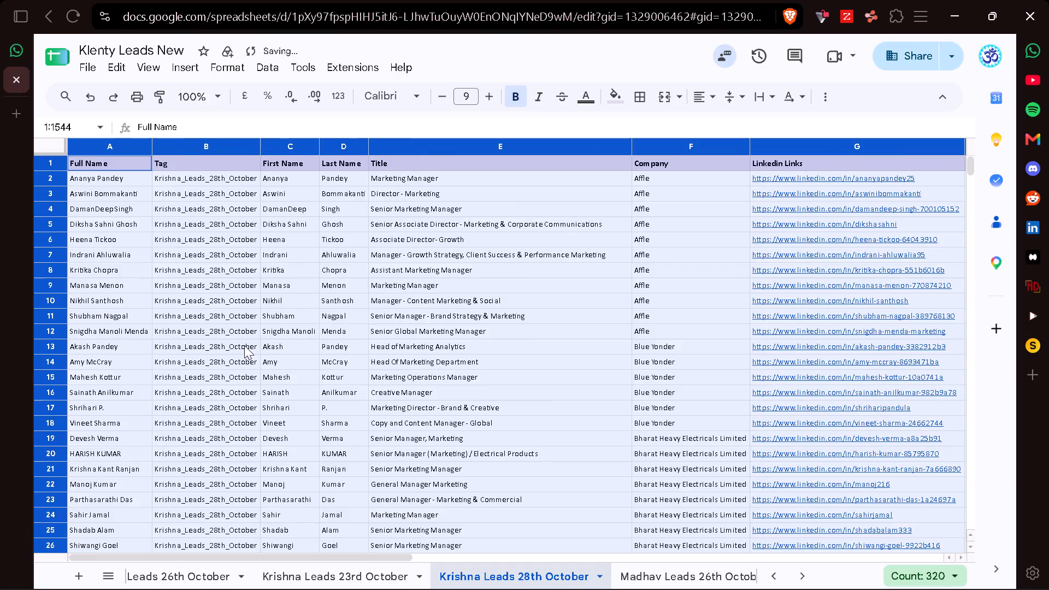
{"action": "scroll", "coordinate": [244, 345], "scroll_direction": "down", "scroll_amount": 2}
{"action": "left_click", "coordinate": [97, 415]}
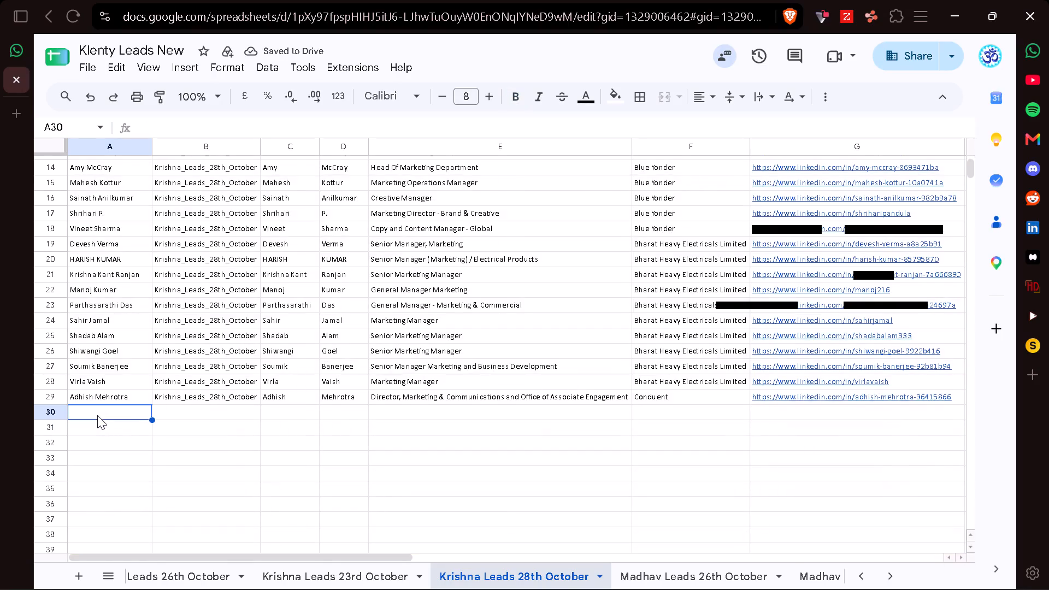
Clear the "nf" placeholders from Phone cells J25:J27 and J19:J20 and from Email cells I25 and I19.
{"action": "scroll", "coordinate": [319, 396], "scroll_direction": "left", "scroll_amount": 5}
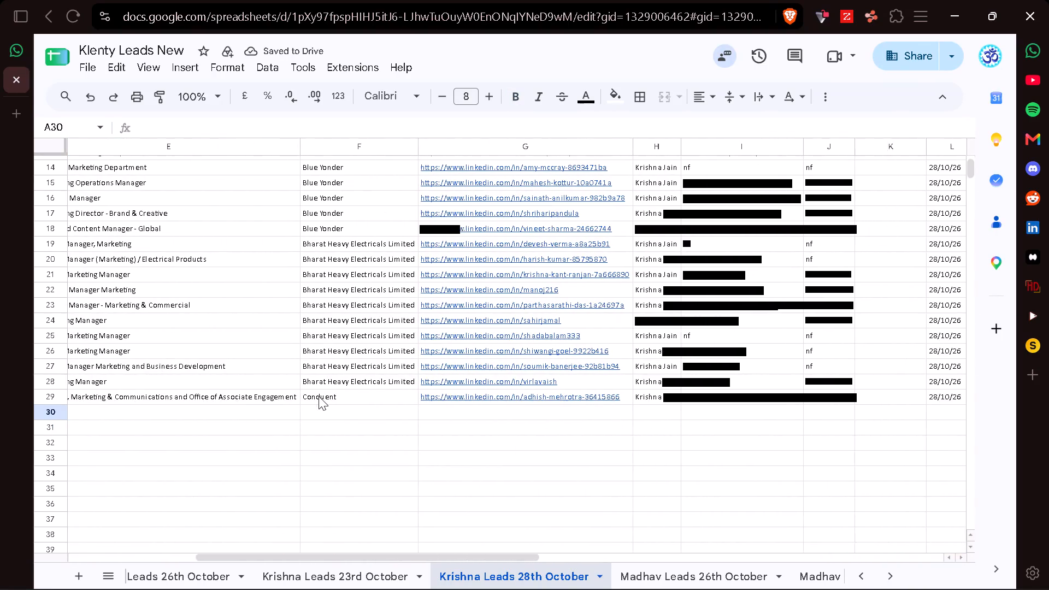
{"action": "scroll", "coordinate": [319, 396], "scroll_direction": "left", "scroll_amount": 2}
{"action": "left_click", "coordinate": [471, 339]}
{"action": "key", "text": "shift+Down"}
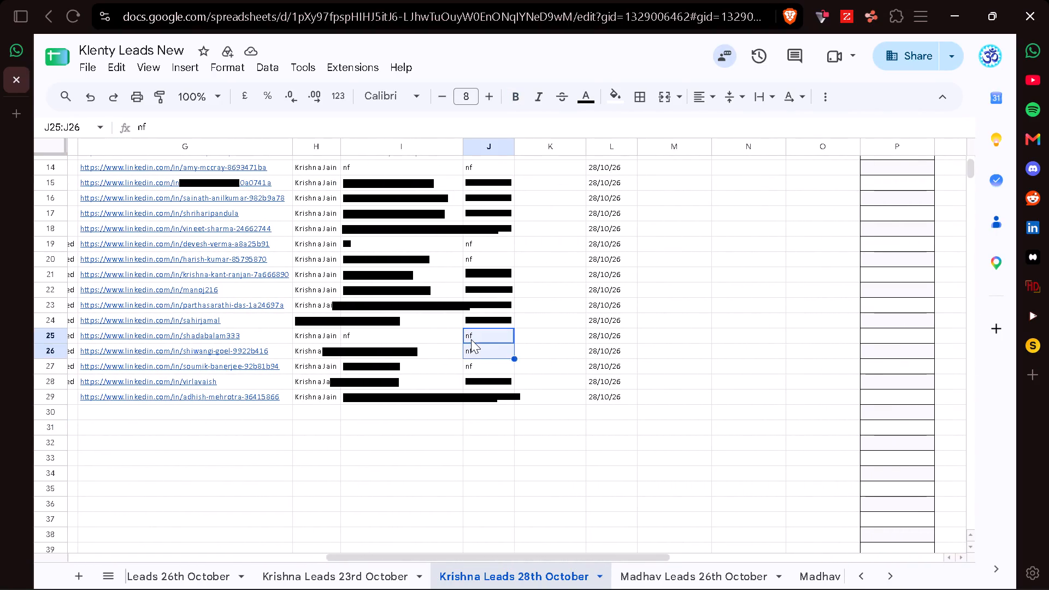
{"action": "key", "text": "shift+Down"}
{"action": "key", "text": "BackSpace"}
{"action": "left_click", "coordinate": [372, 334]}
{"action": "key", "text": "BackSpace"}
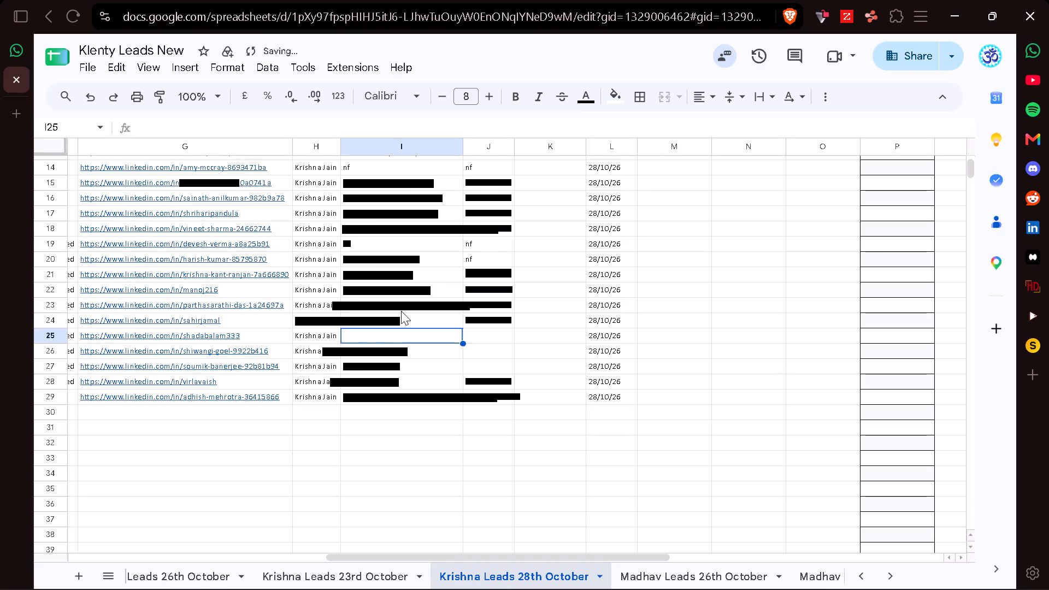
{"action": "left_click", "coordinate": [479, 249]}
{"action": "key", "text": "shift+Down"}
{"action": "key", "text": "BackSpace"}
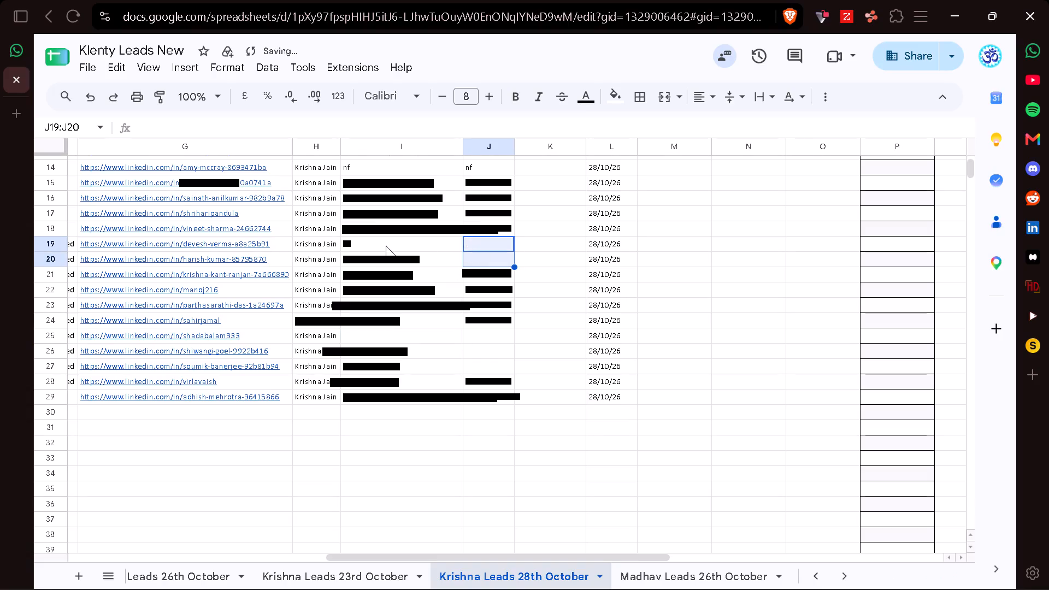
{"action": "left_click", "coordinate": [386, 246]}
{"action": "key", "text": "BackSpace"}
Clear the "nf" placeholders from Phone cells J13:J14, J8:J9 and J4 and from Email cells I14 and I12.
{"action": "scroll", "coordinate": [386, 246], "scroll_direction": "up", "scroll_amount": 3}
{"action": "left_click", "coordinate": [479, 318]}
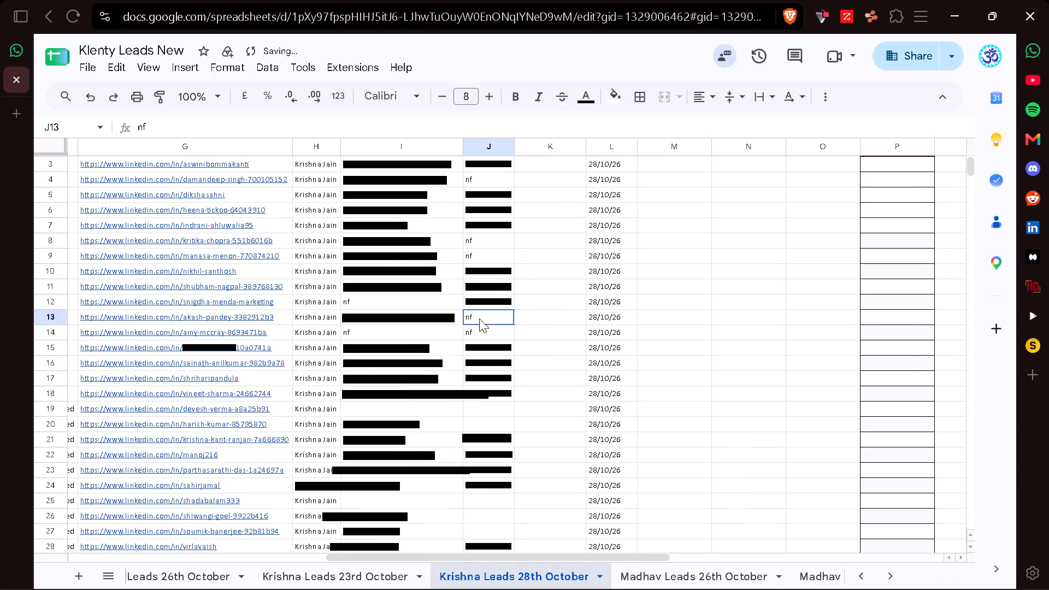
{"action": "key", "text": "shift+Down"}
{"action": "key", "text": "BackSpace"}
{"action": "left_click", "coordinate": [368, 336]}
{"action": "key", "text": "BackSpace"}
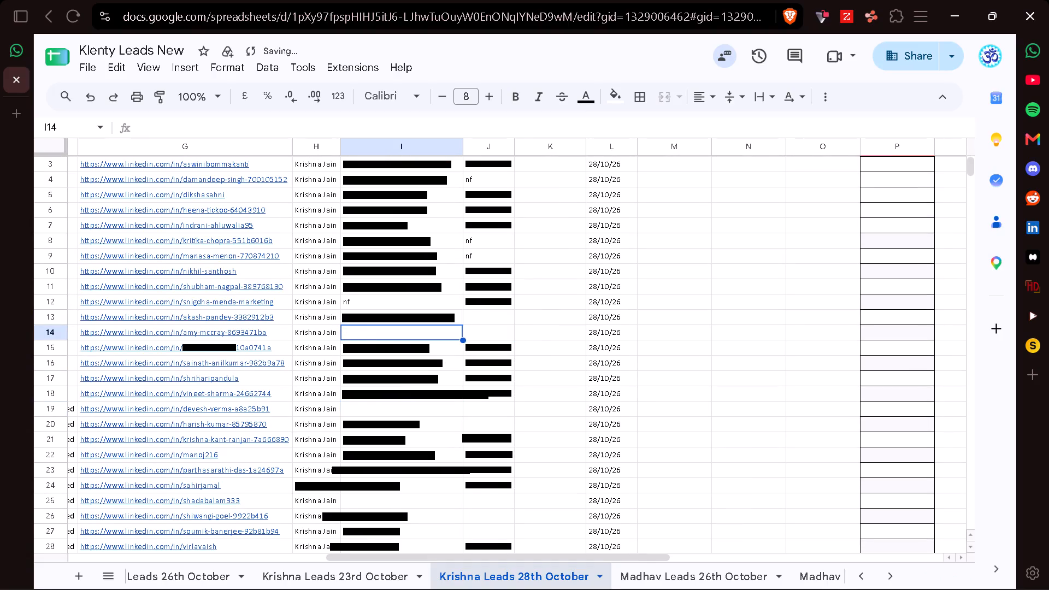
{"action": "left_click", "coordinate": [355, 298]}
{"action": "key", "text": "BackSpace"}
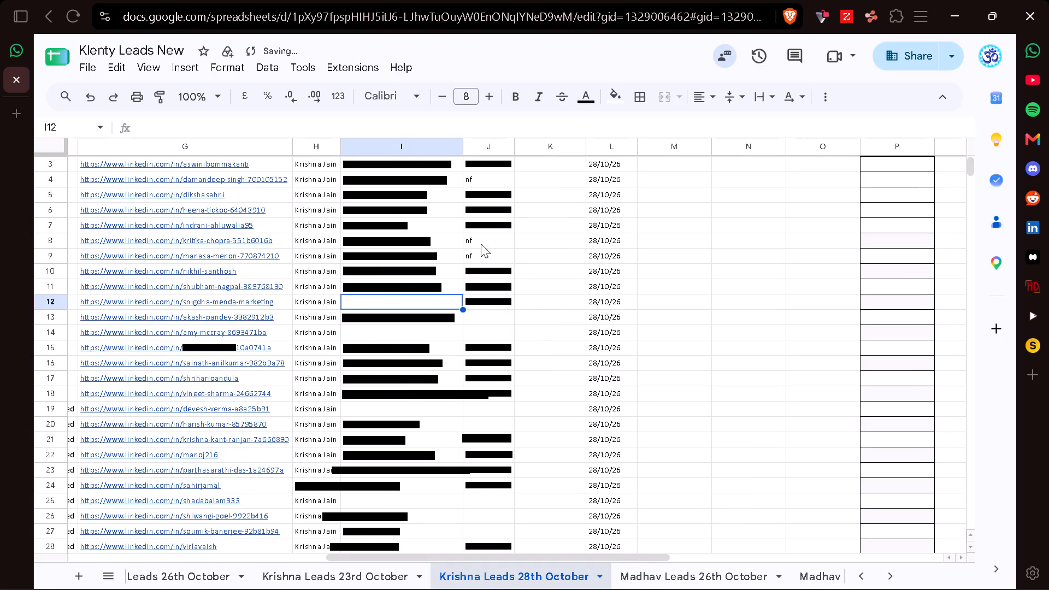
{"action": "left_click", "coordinate": [481, 244]}
{"action": "key", "text": "shift+Down"}
{"action": "key", "text": "BackSpace"}
{"action": "scroll", "coordinate": [481, 244], "scroll_direction": "up", "scroll_amount": 2}
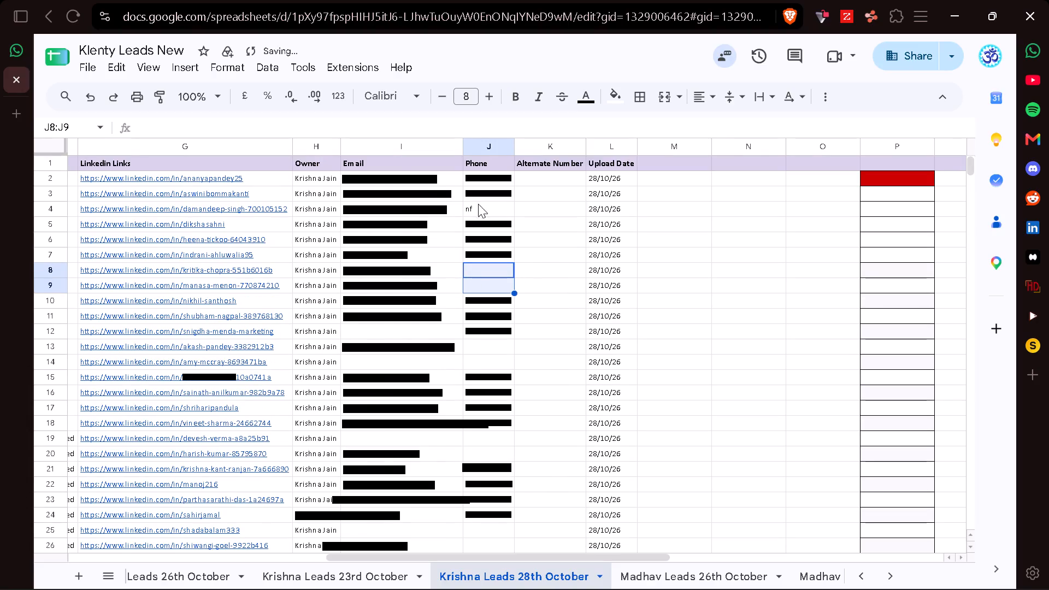
{"action": "left_click", "coordinate": [484, 209]}
{"action": "key", "text": "BackSpace"}
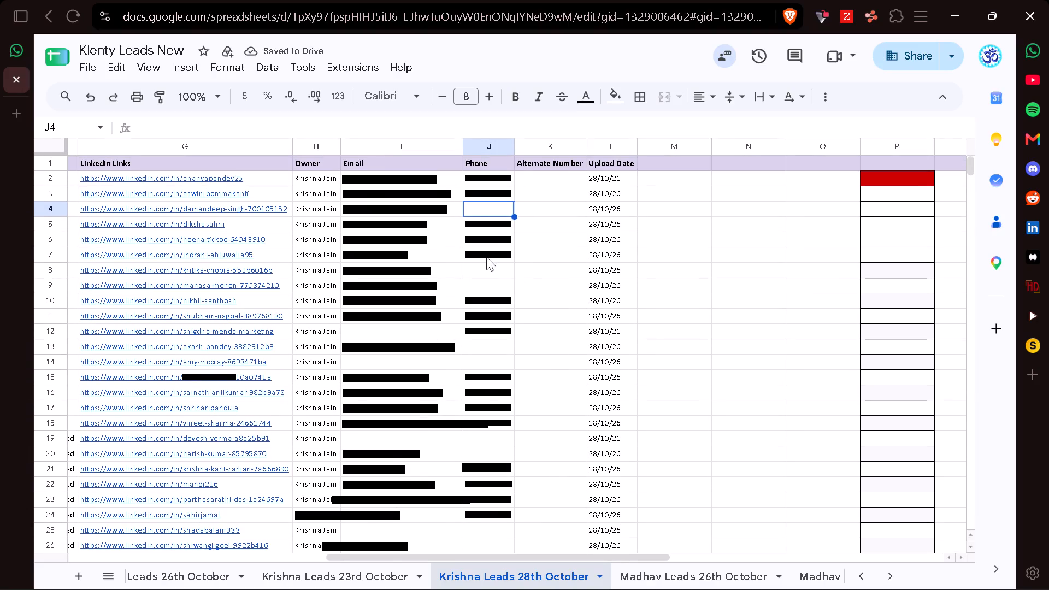
Review the Email and Phone columns for leftover placeholders and check the number of contacts in A2:A29.
{"action": "left_click", "coordinate": [486, 257]}
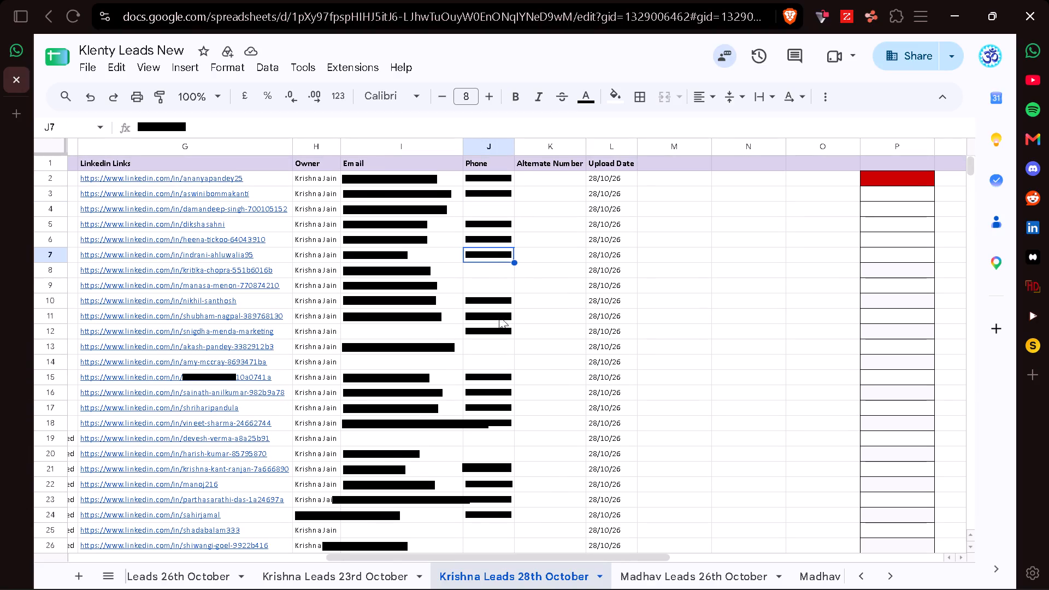
{"action": "scroll", "coordinate": [498, 346], "scroll_direction": "down", "scroll_amount": 3}
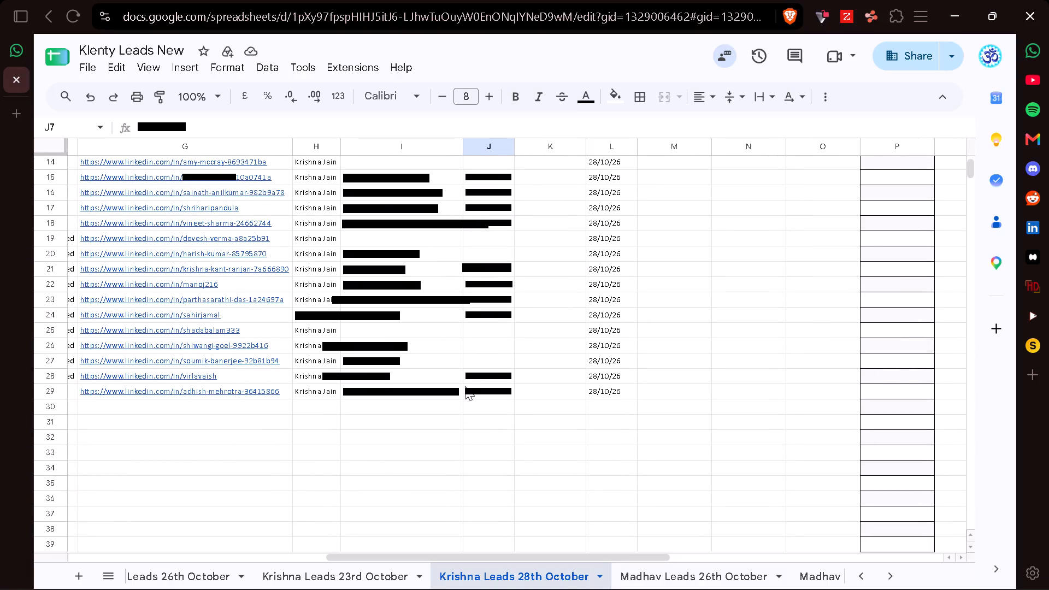
{"action": "scroll", "coordinate": [465, 386], "scroll_direction": "up", "scroll_amount": 5}
{"action": "scroll", "coordinate": [465, 386], "scroll_direction": "right", "scroll_amount": 7}
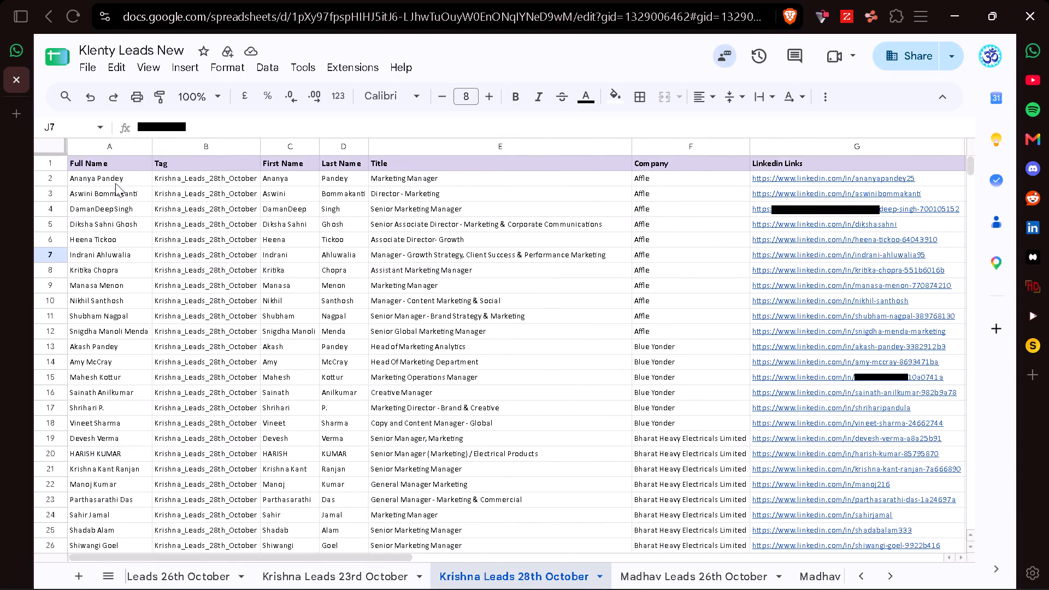
{"action": "left_click", "coordinate": [119, 179]}
{"action": "key", "text": "ctrl+shift+Down"}
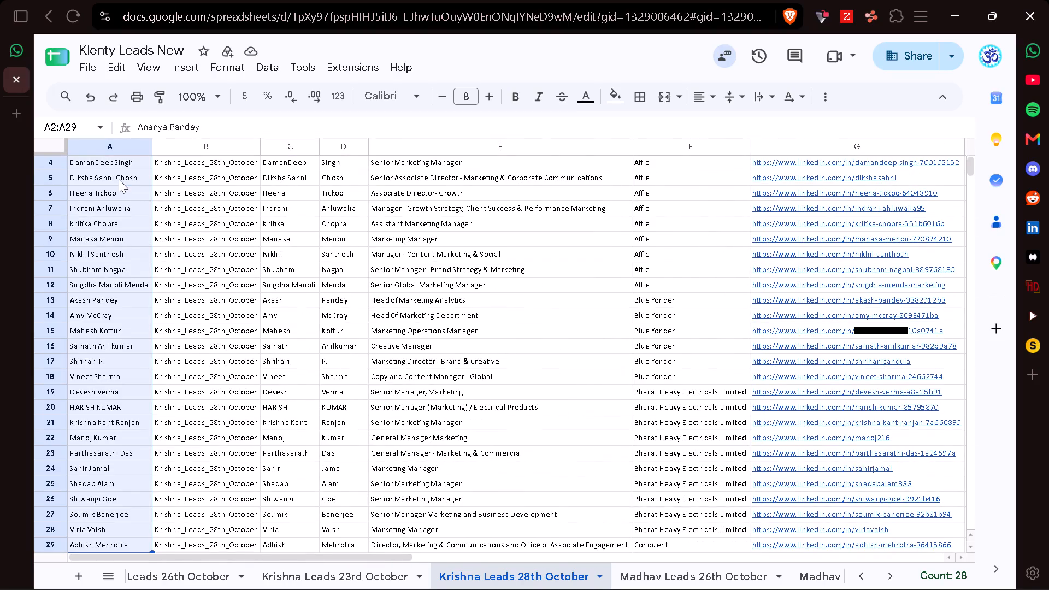
{"action": "scroll", "coordinate": [119, 179], "scroll_direction": "down", "scroll_amount": 1}
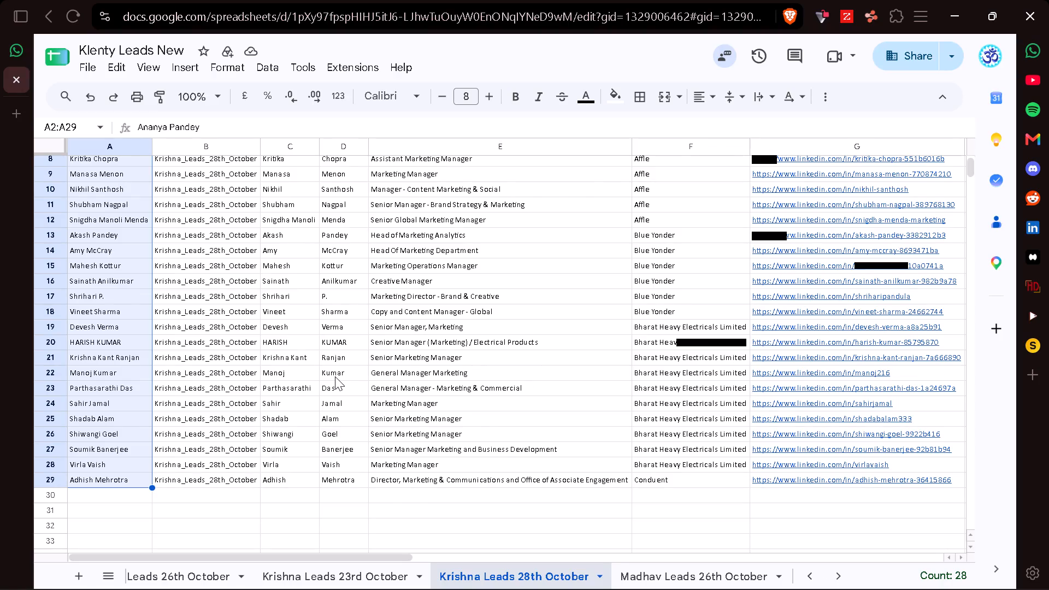
{"action": "scroll", "coordinate": [335, 376], "scroll_direction": "left", "scroll_amount": 4}
{"action": "scroll", "coordinate": [335, 376], "scroll_direction": "up", "scroll_amount": 4}
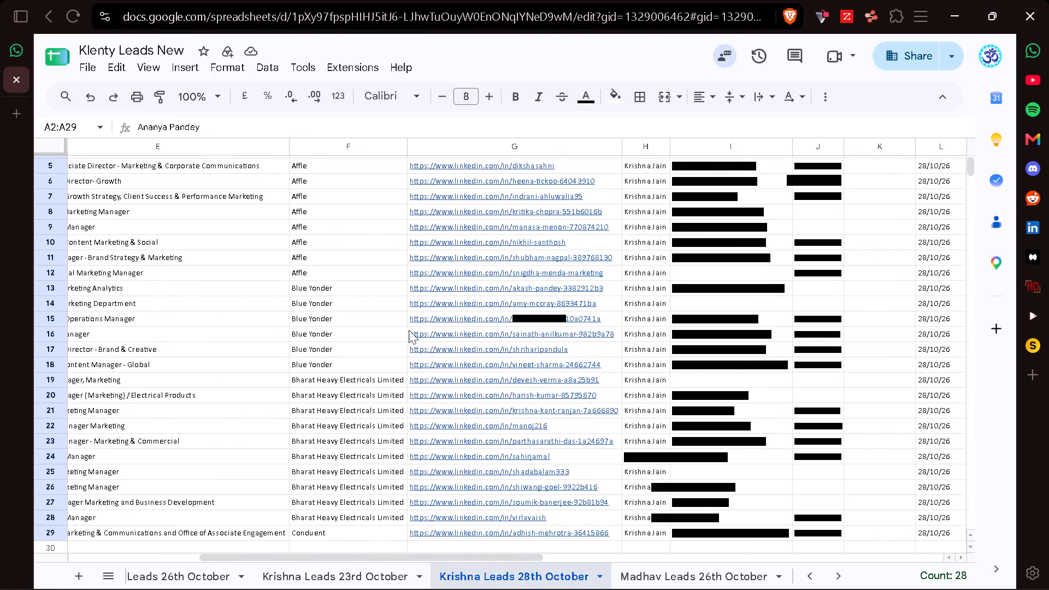
{"action": "scroll", "coordinate": [593, 233], "scroll_direction": "left", "scroll_amount": 2}
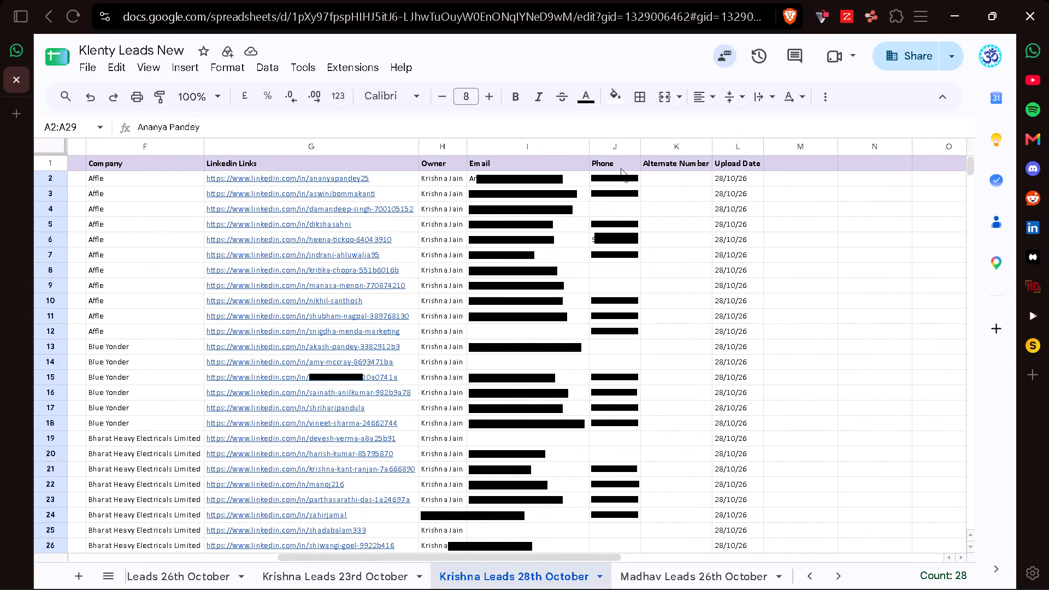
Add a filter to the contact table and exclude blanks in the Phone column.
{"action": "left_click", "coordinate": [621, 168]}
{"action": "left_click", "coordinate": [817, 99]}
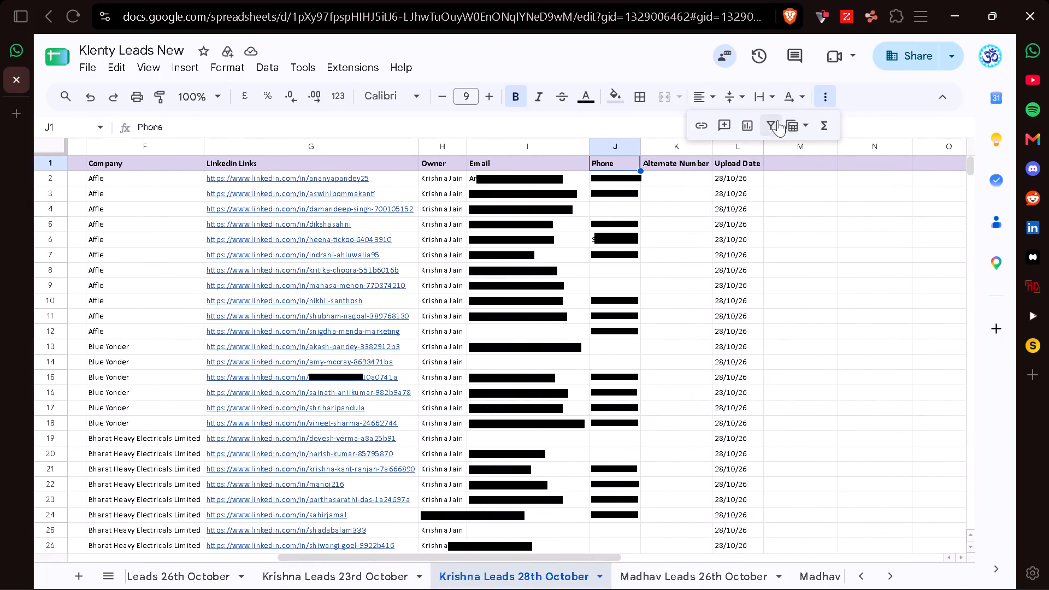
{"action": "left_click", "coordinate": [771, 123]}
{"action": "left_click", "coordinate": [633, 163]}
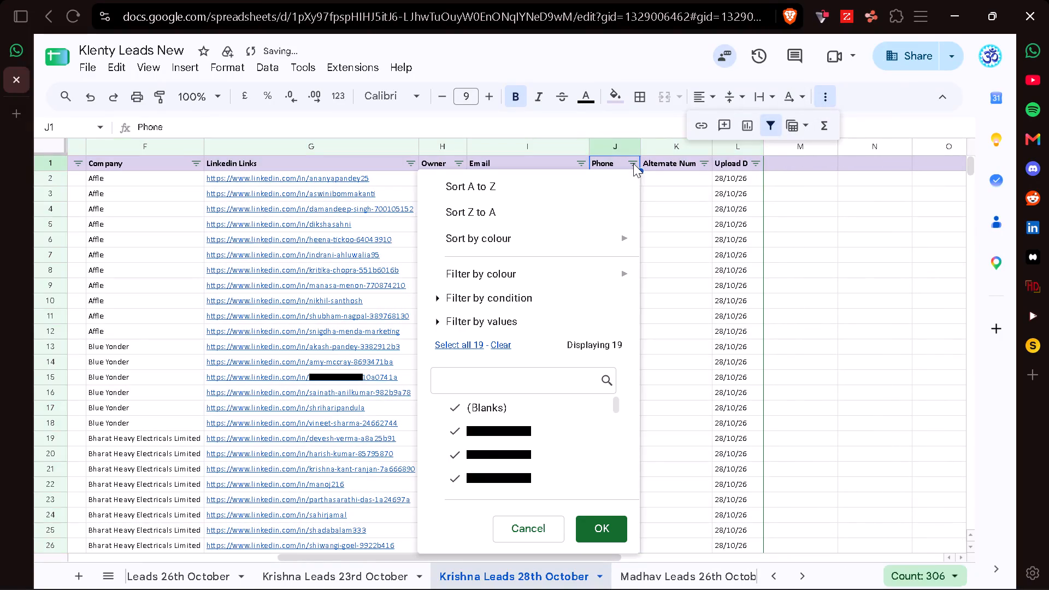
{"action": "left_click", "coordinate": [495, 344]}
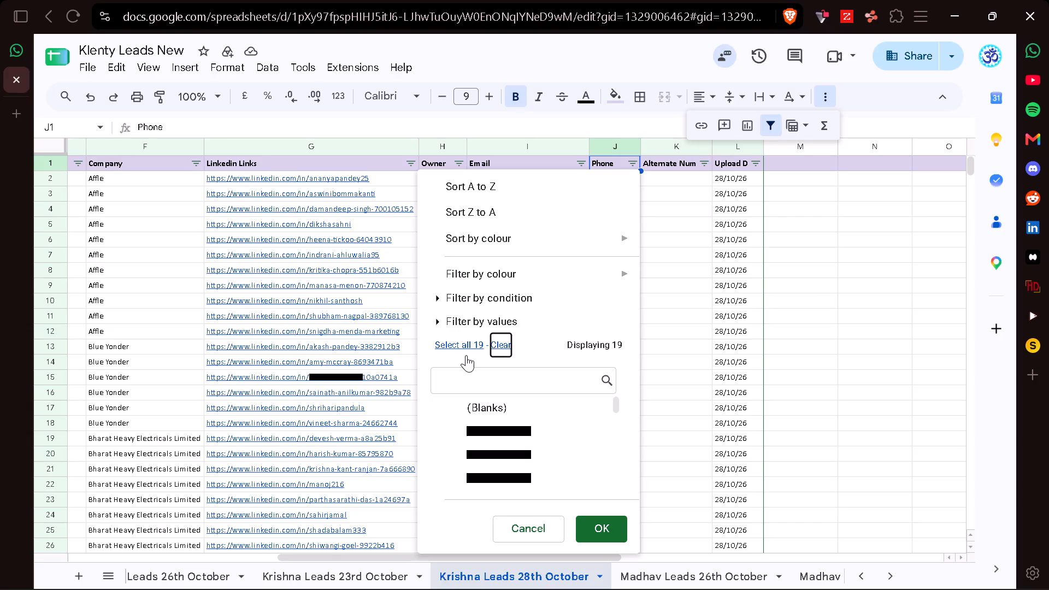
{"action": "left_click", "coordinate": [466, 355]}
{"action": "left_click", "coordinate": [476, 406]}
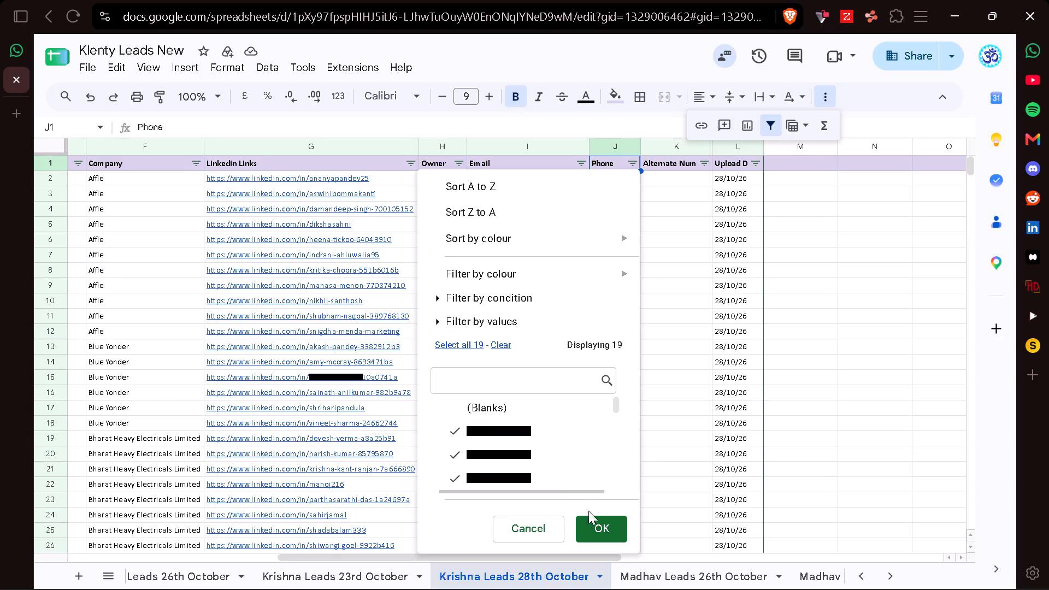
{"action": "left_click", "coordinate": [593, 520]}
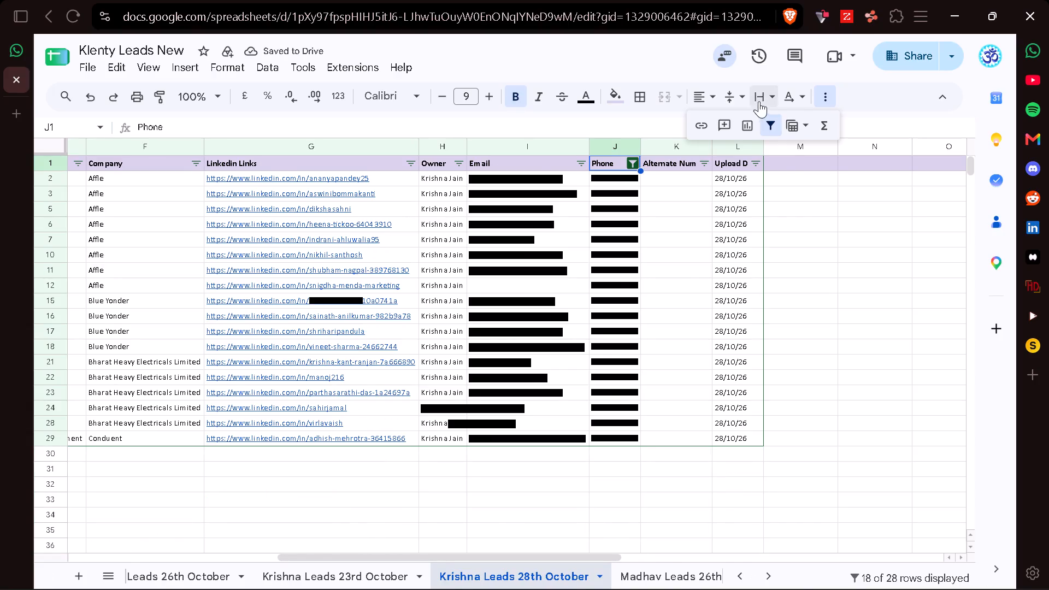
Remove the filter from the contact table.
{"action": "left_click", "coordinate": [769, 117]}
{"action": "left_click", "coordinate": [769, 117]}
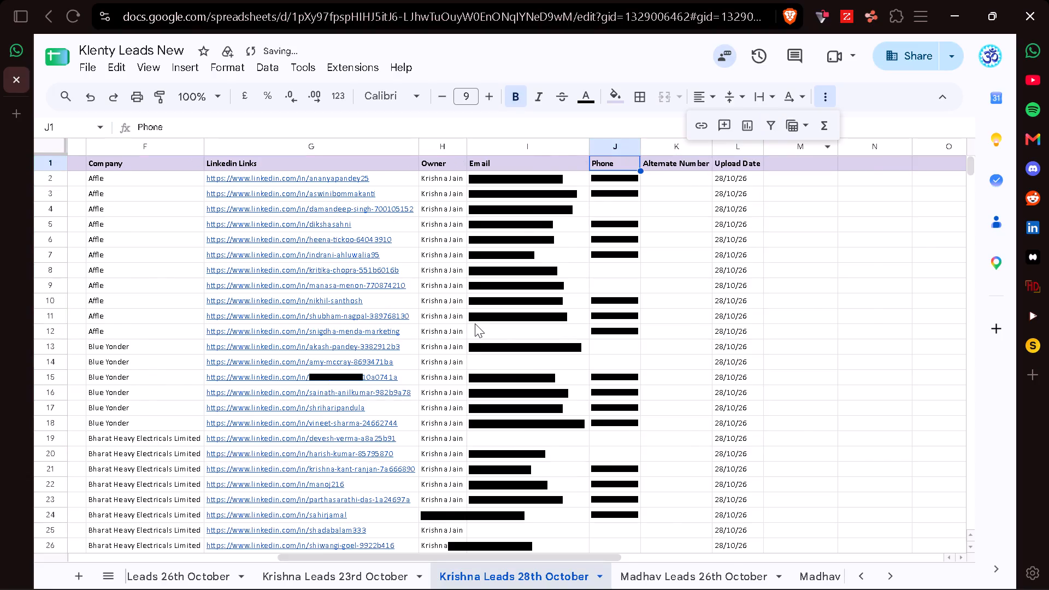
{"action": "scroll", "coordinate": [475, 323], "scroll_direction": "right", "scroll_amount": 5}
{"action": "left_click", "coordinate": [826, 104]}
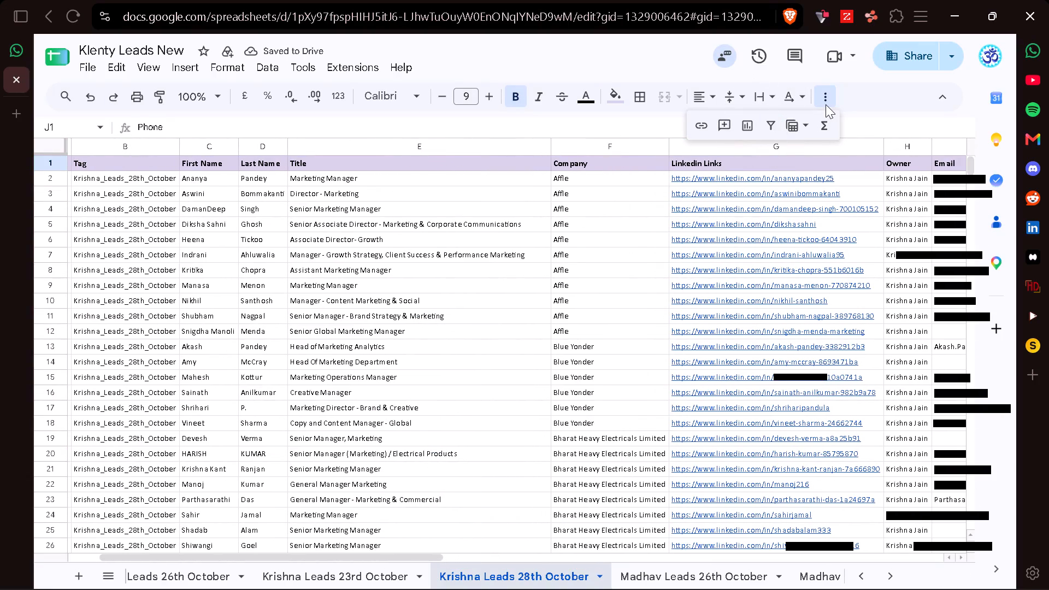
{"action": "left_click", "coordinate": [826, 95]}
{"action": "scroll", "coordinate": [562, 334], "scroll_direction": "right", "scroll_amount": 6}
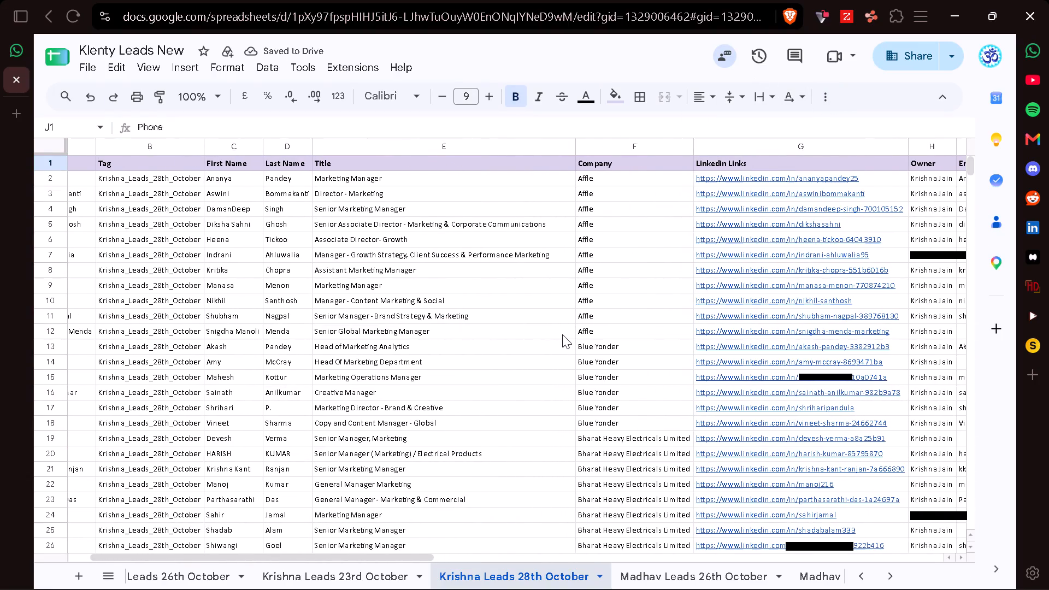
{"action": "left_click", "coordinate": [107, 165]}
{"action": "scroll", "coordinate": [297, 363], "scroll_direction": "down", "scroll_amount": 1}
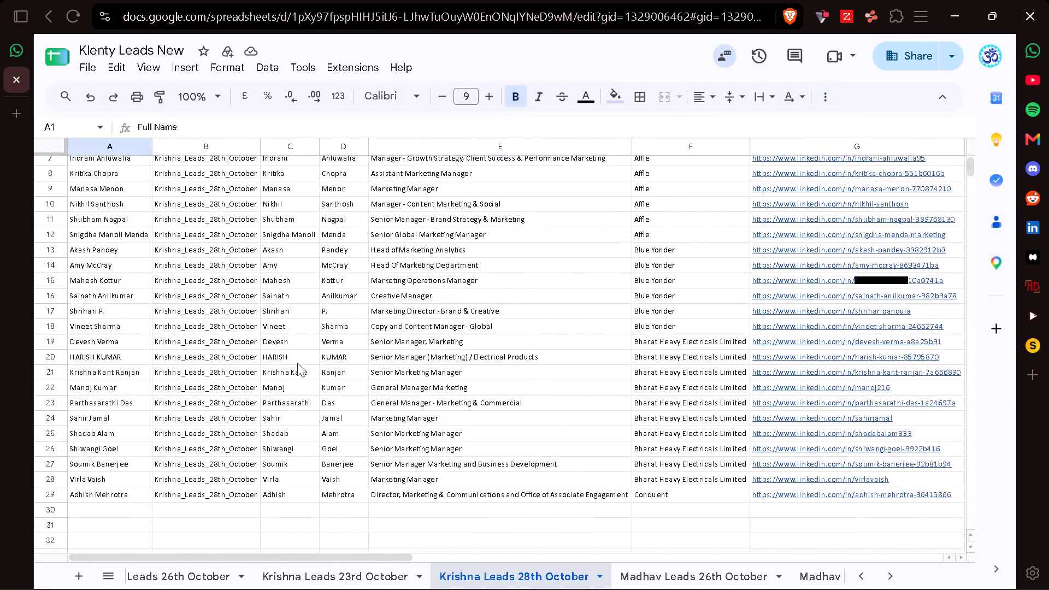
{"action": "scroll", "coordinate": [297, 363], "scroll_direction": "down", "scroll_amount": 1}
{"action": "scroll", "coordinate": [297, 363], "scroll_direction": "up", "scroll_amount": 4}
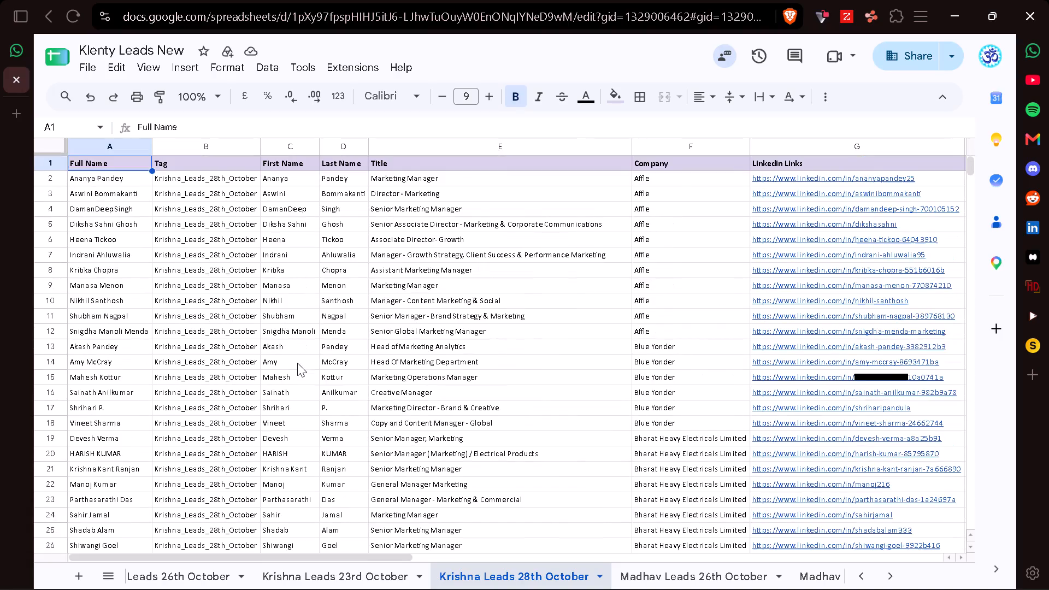